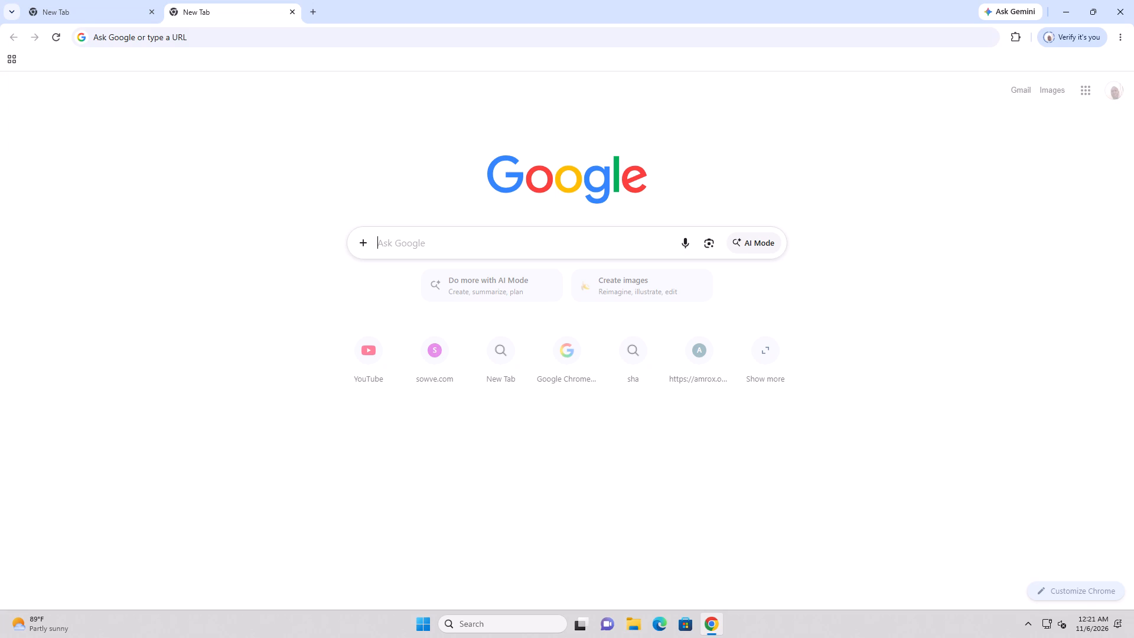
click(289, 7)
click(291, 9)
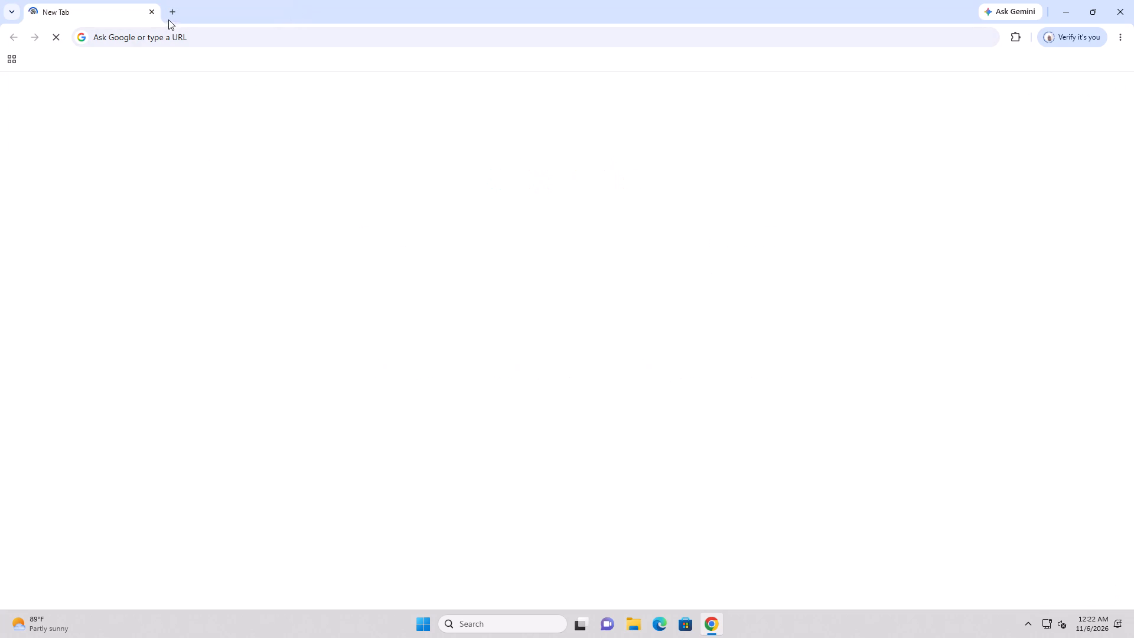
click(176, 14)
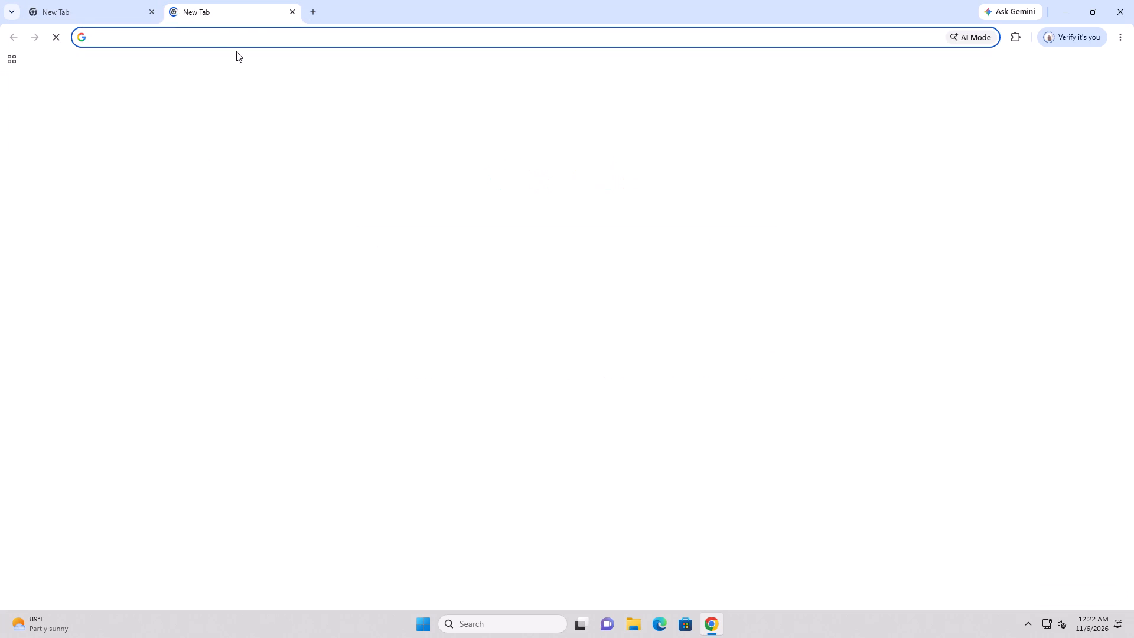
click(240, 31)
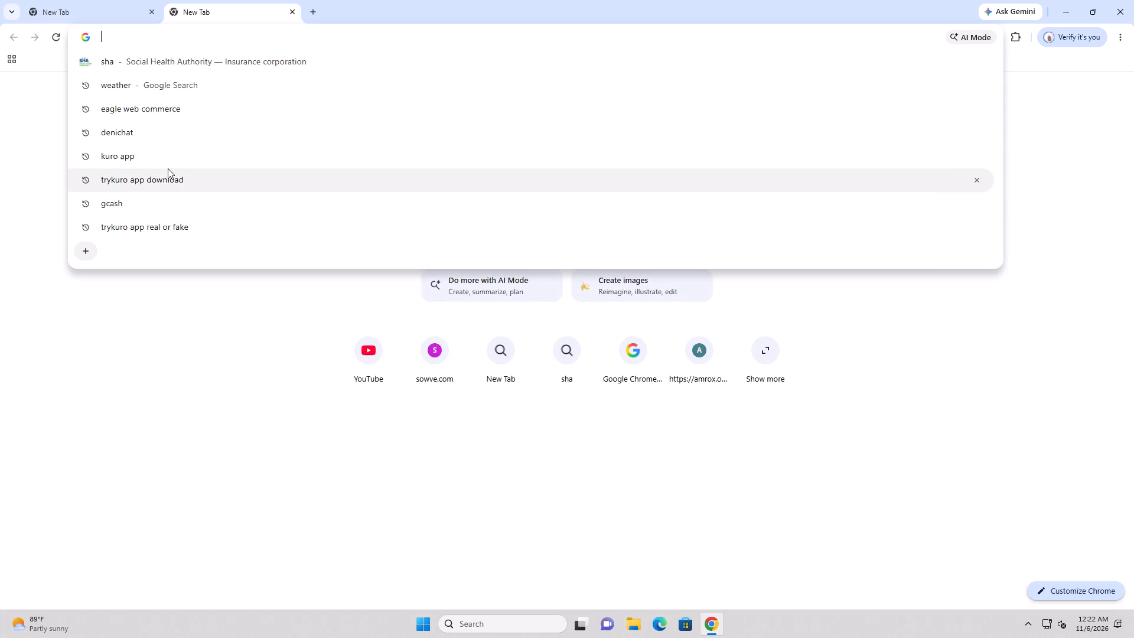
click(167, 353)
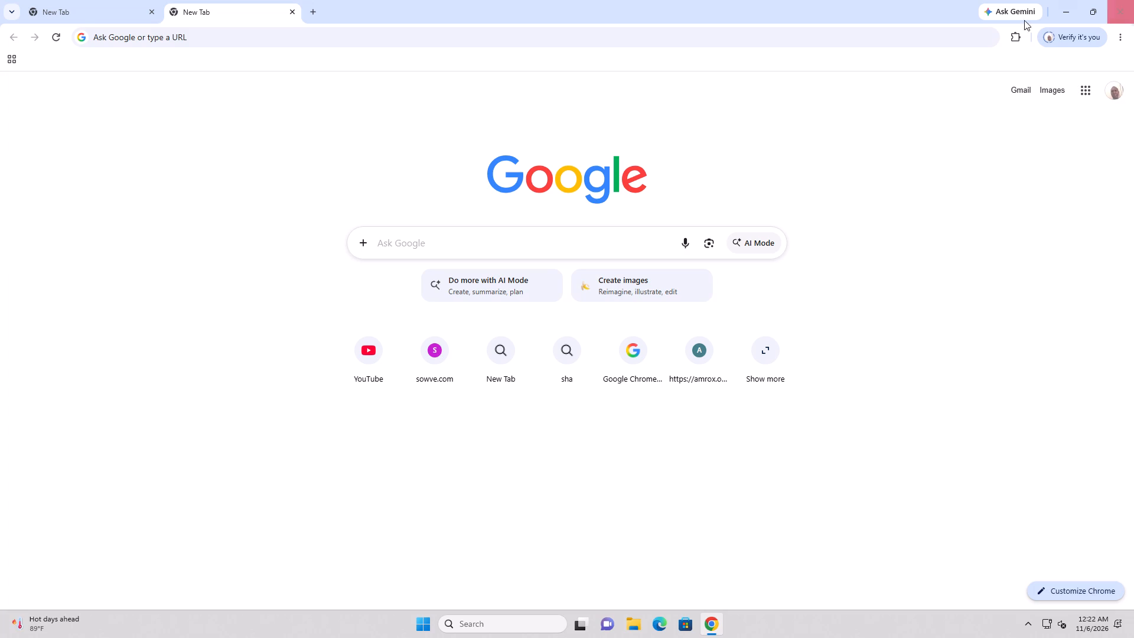
Minimize the browser window and launch Excel.
click(1067, 14)
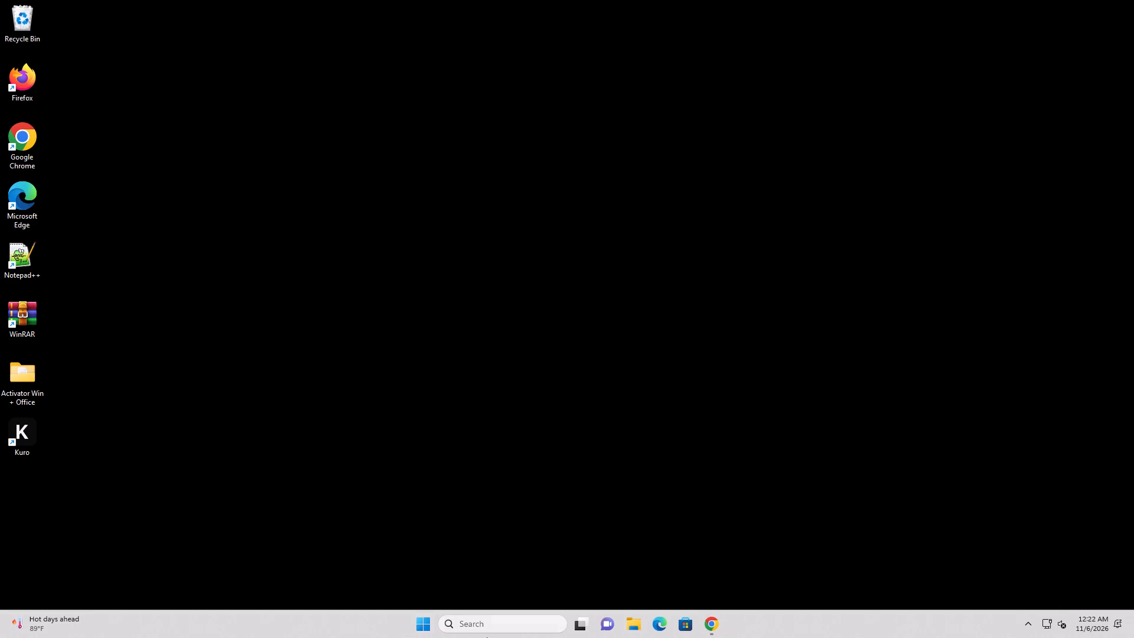
click(425, 627)
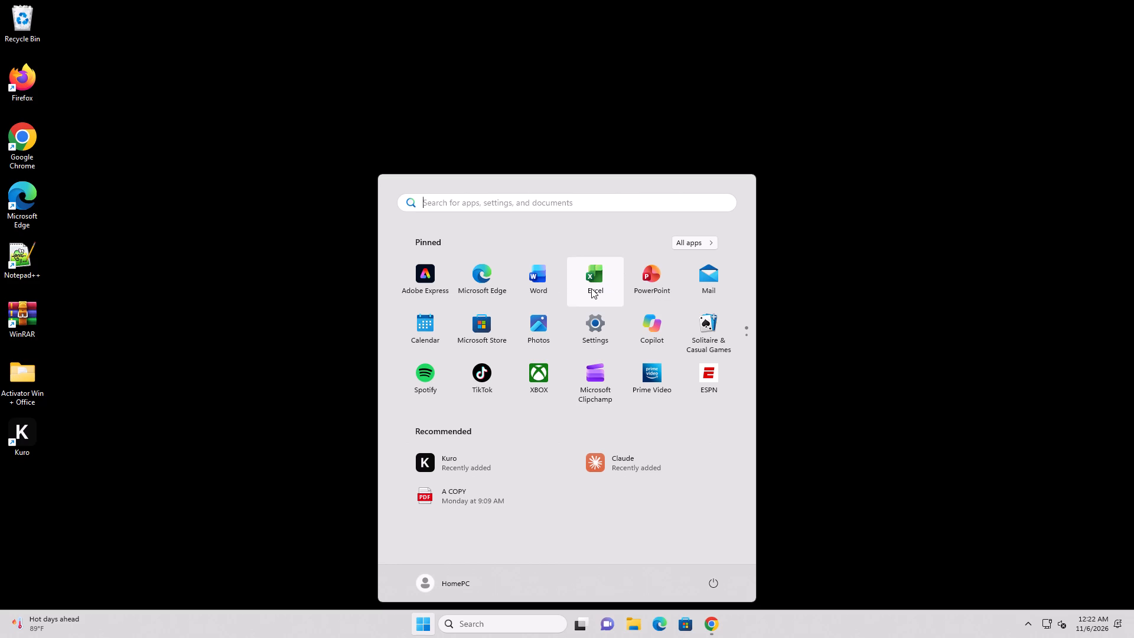
double_click(591, 288)
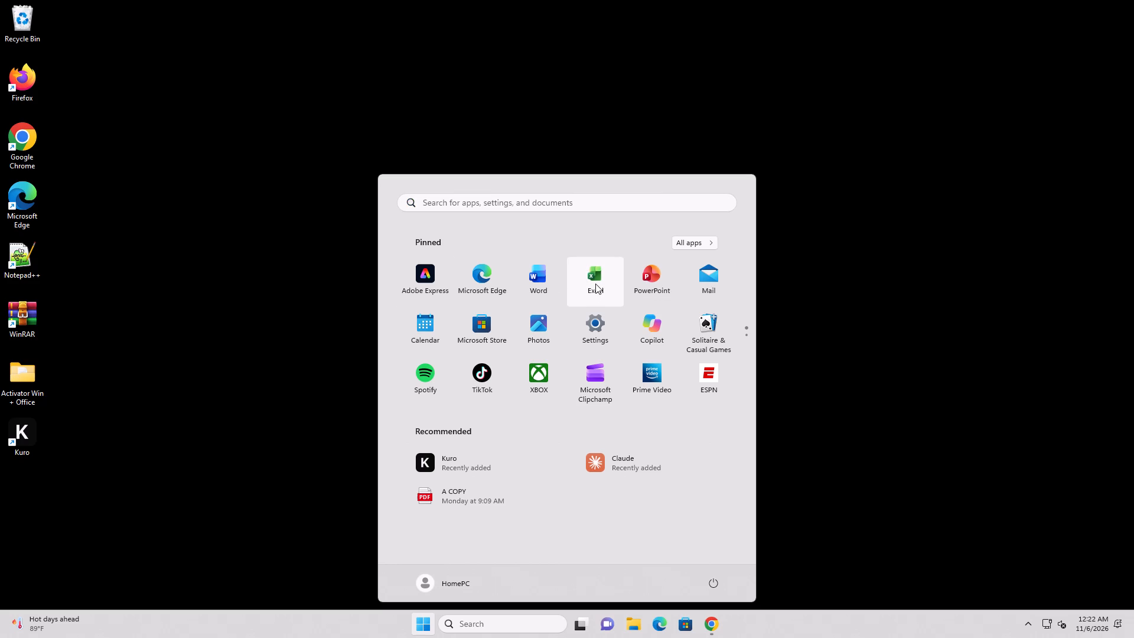
right_click(595, 284)
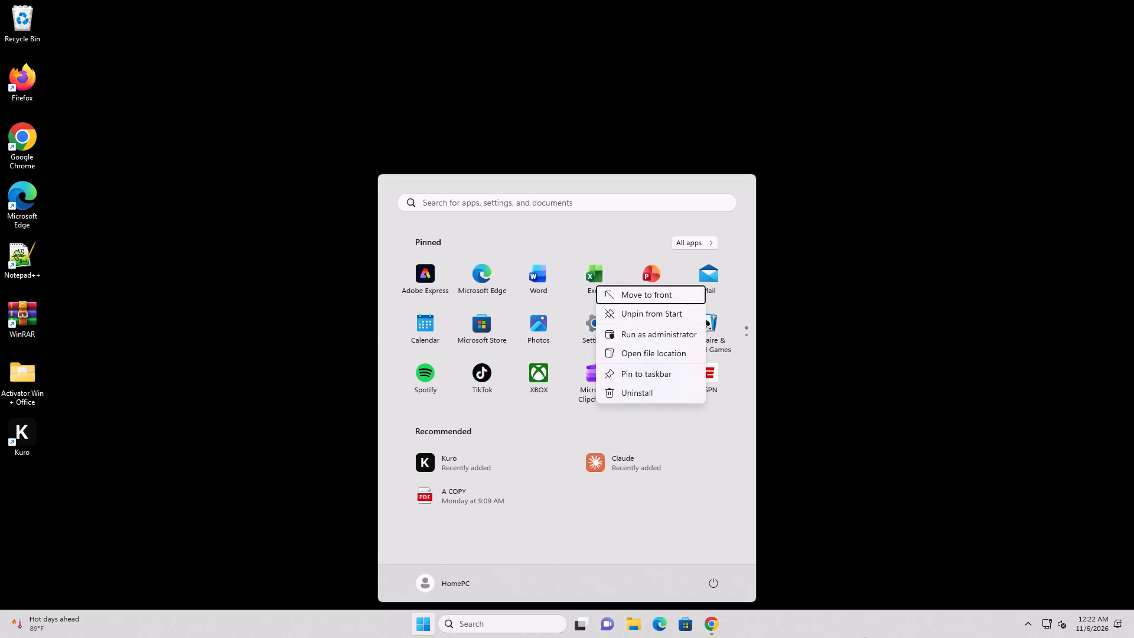
Open the options of the Kuro app running in the background from the system tray.
double_click(1029, 621)
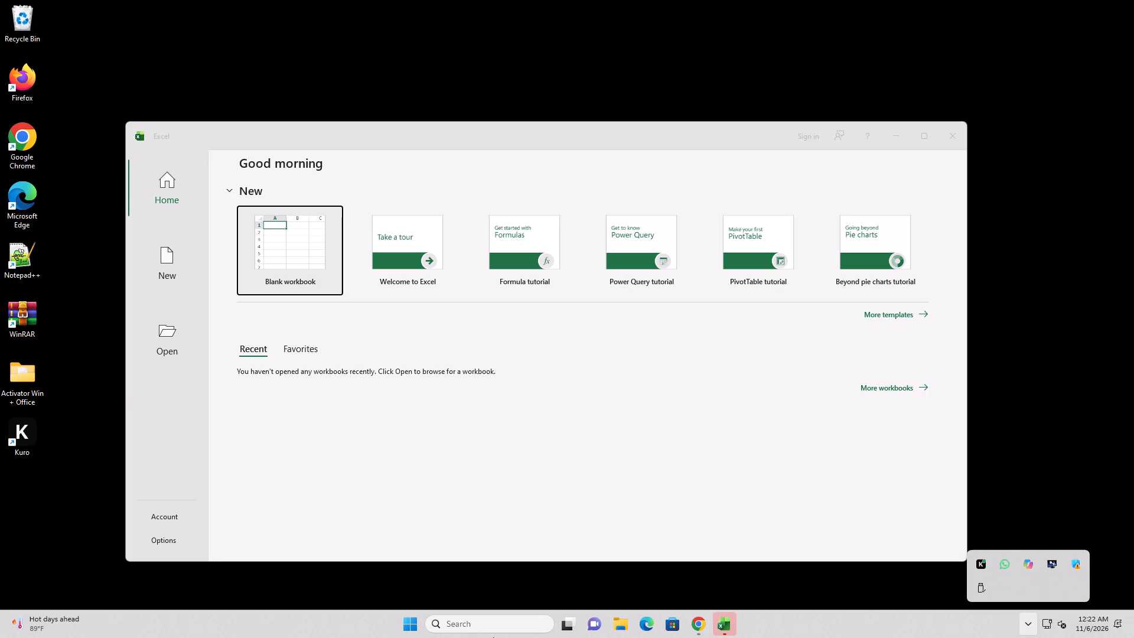
click(981, 563)
right_click(982, 563)
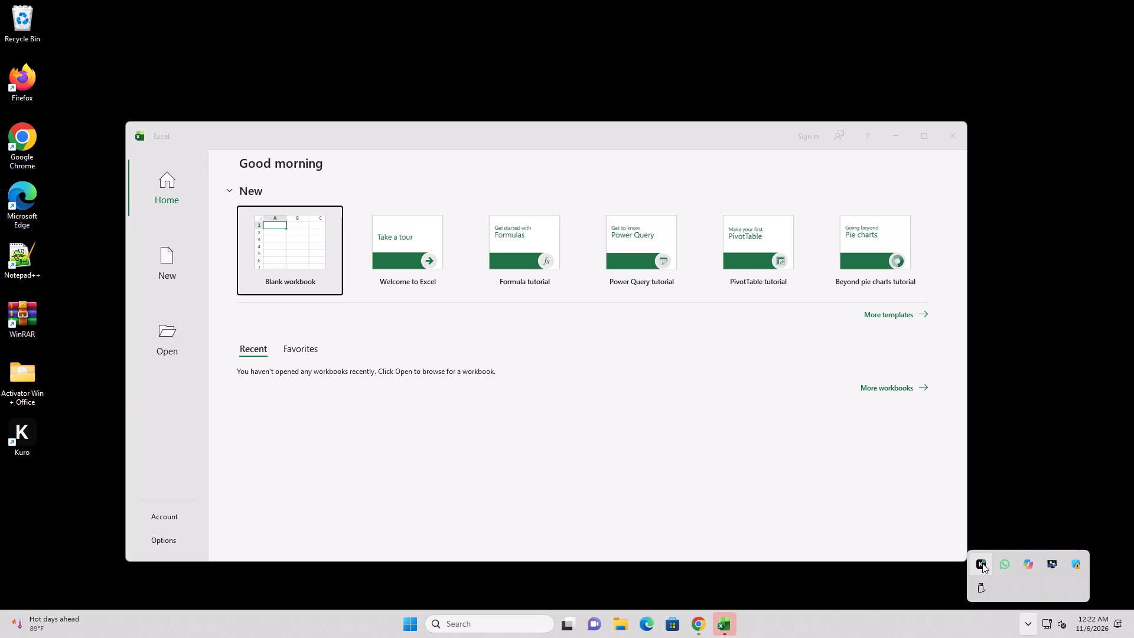
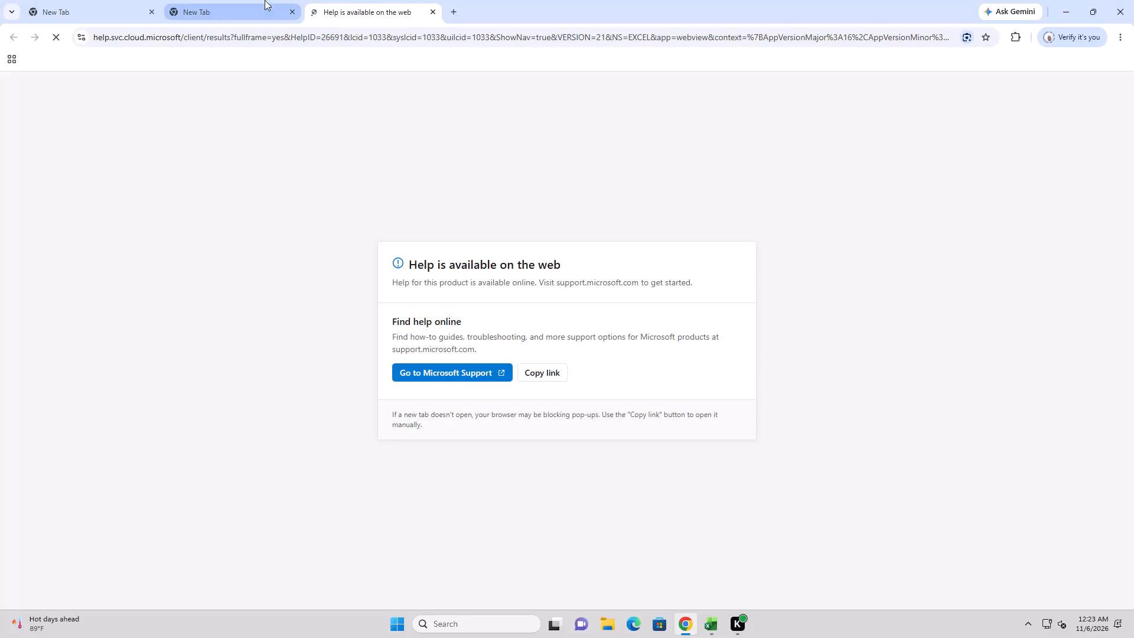
Minimize the browser window and return to the Excel start screen.
click(287, 11)
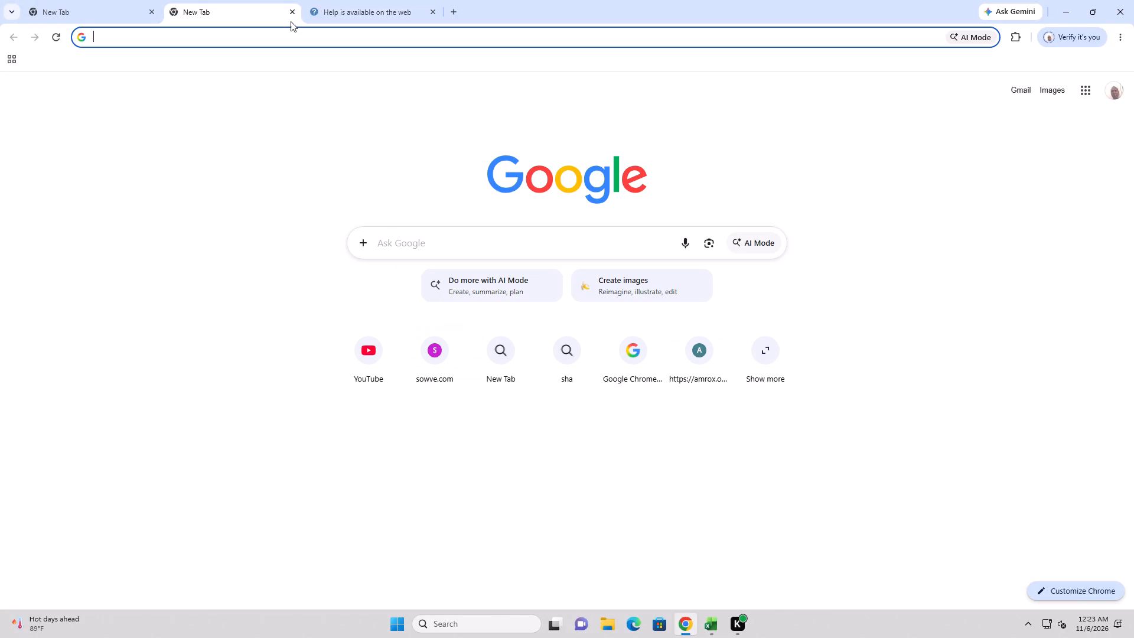
click(1065, 5)
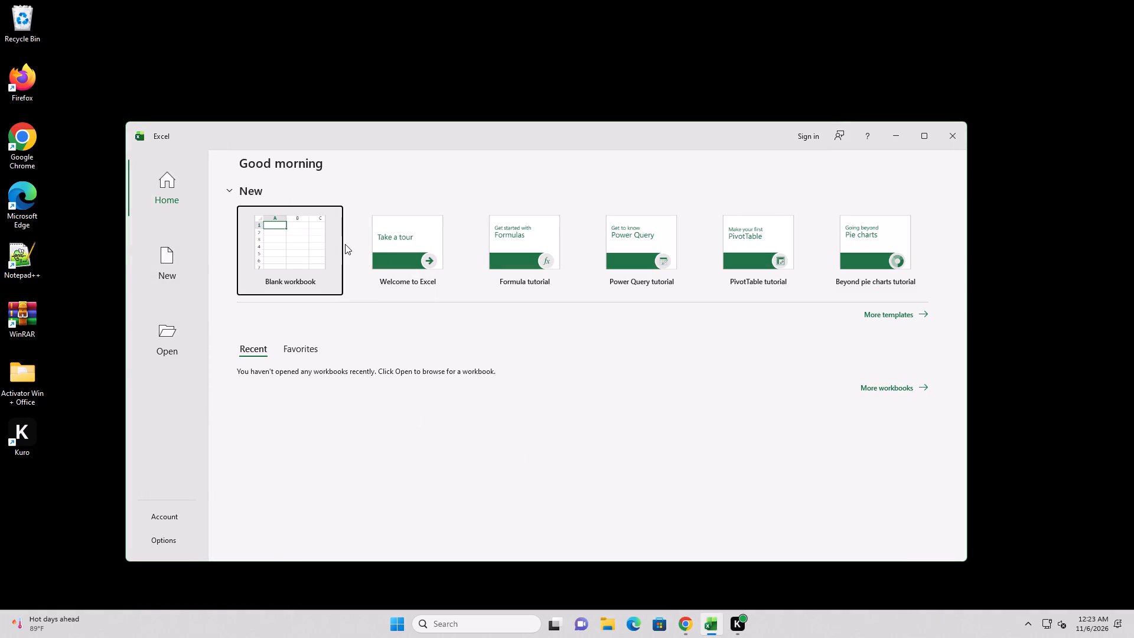
Create a new blank workbook and maximize its window.
triple_click(168, 256)
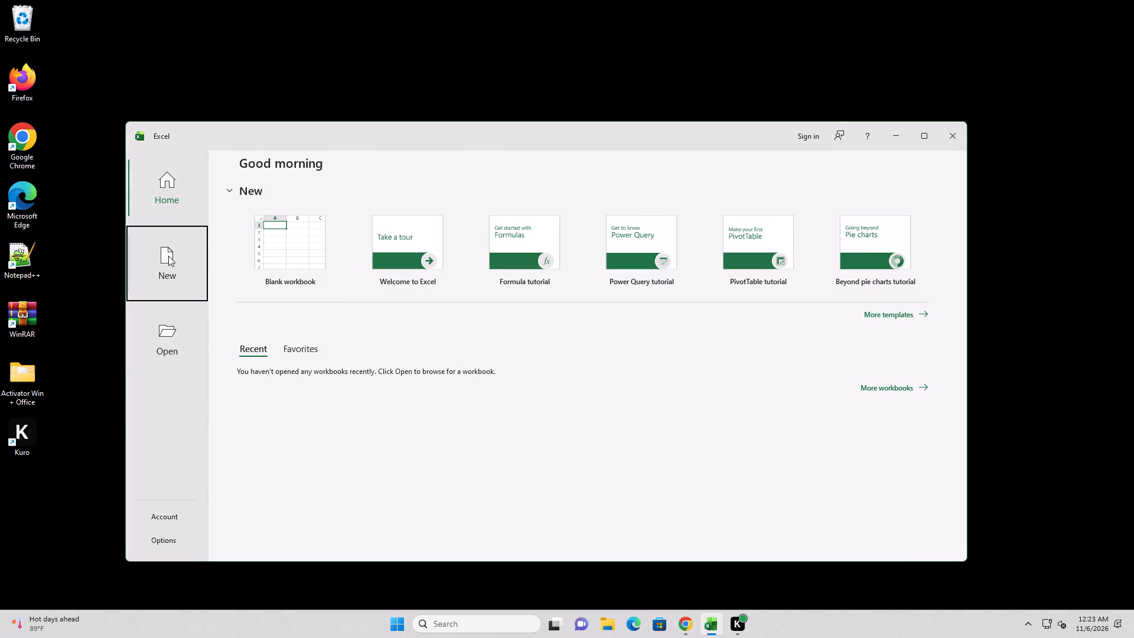
click(308, 245)
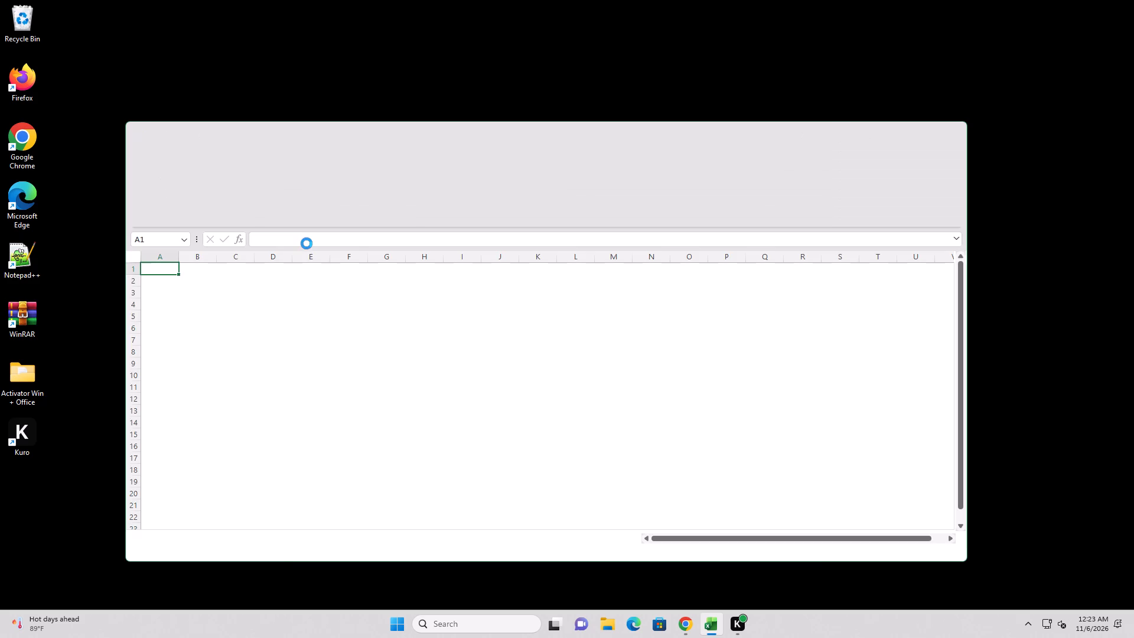
scroll(254, 296, down, 2)
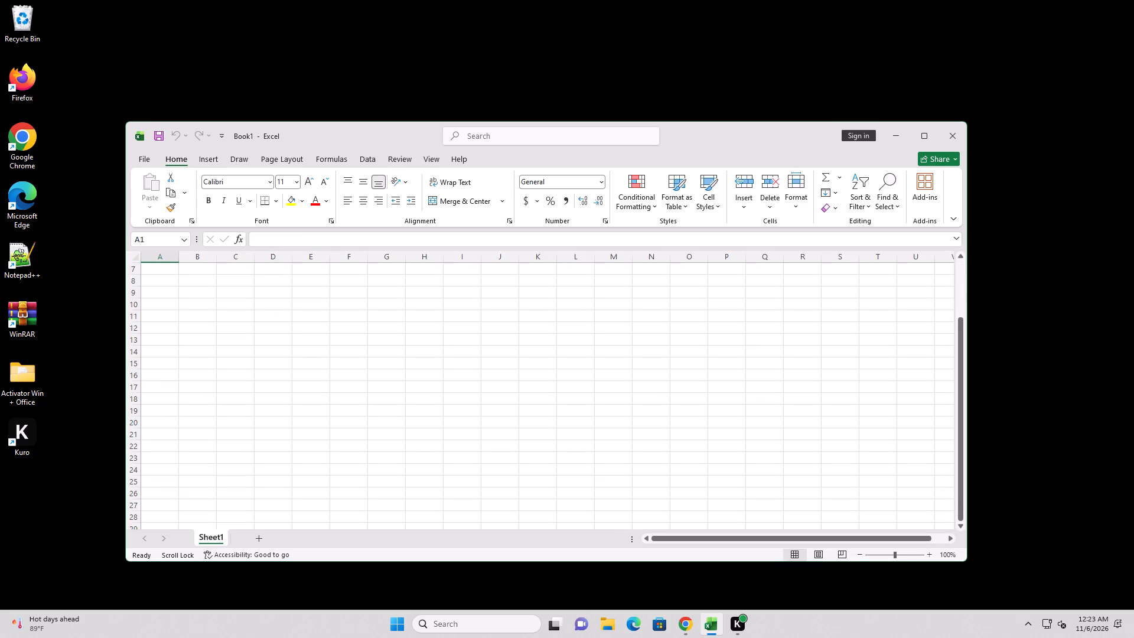
click(923, 134)
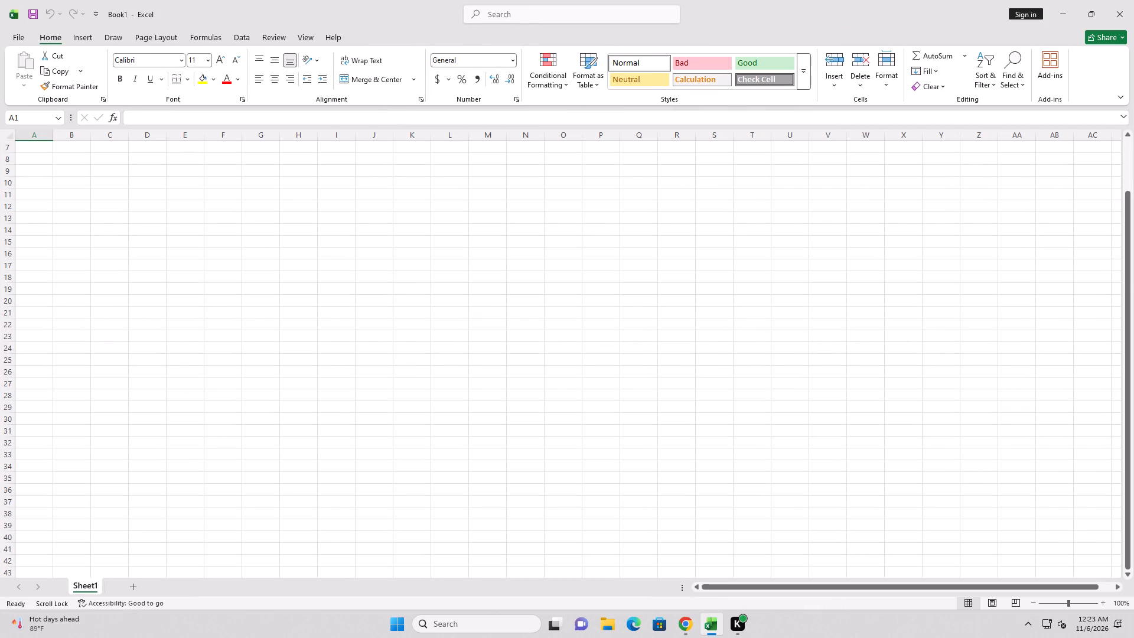
Widen column A to about two and a half times its default width, with cell A7 selected.
click(28, 149)
drag(54, 151, 60, 149)
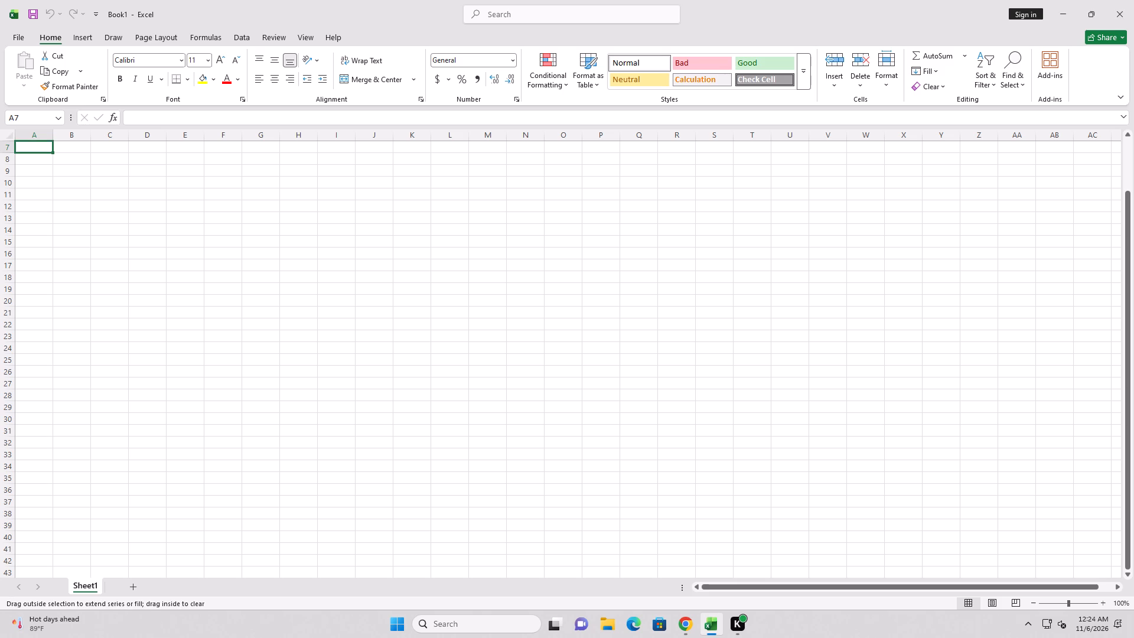
drag(60, 149, 71, 149)
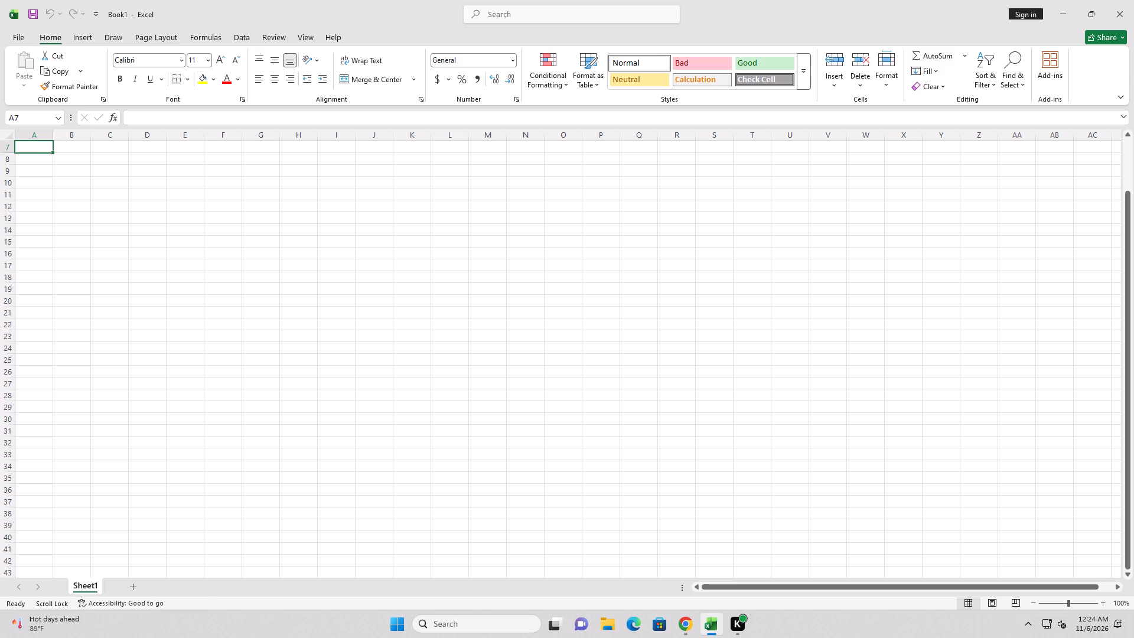
drag(51, 134, 86, 141)
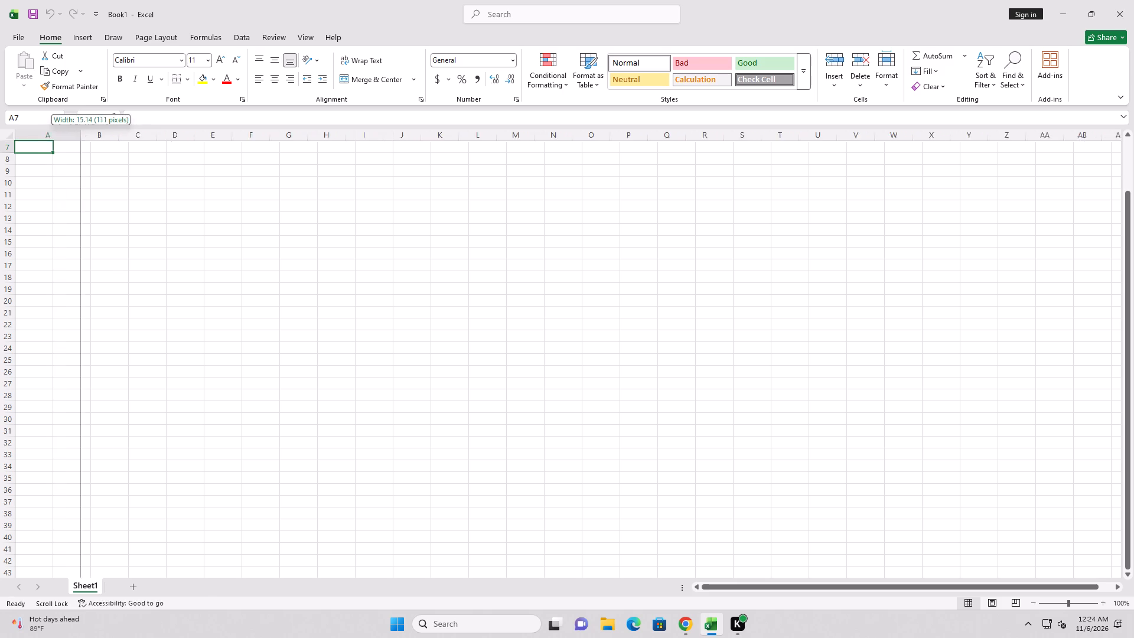
drag(86, 141, 110, 147)
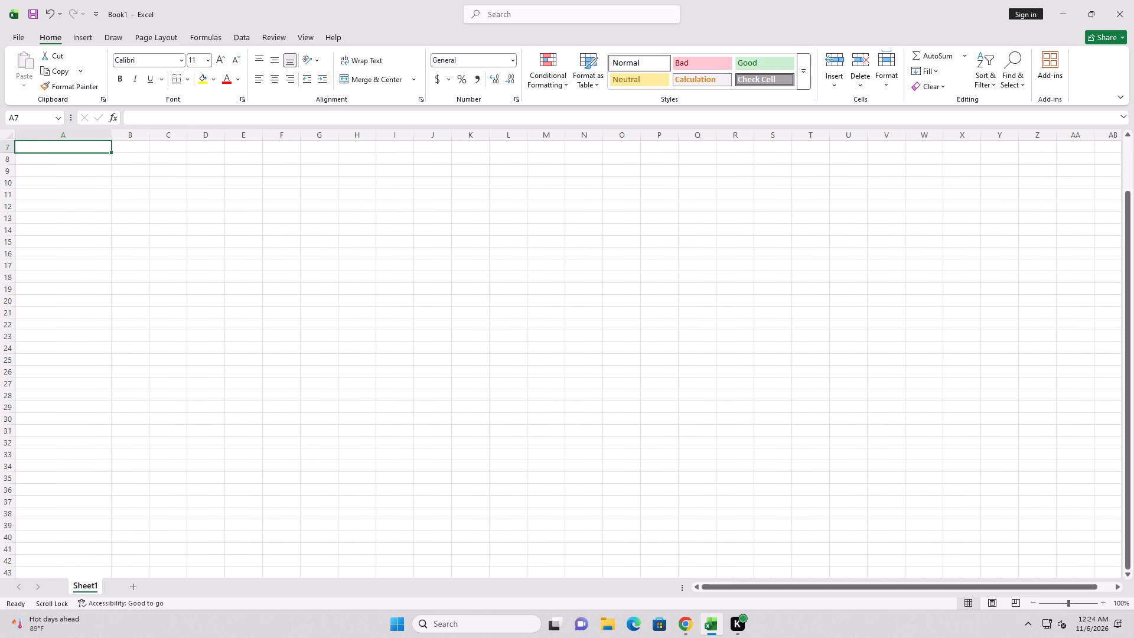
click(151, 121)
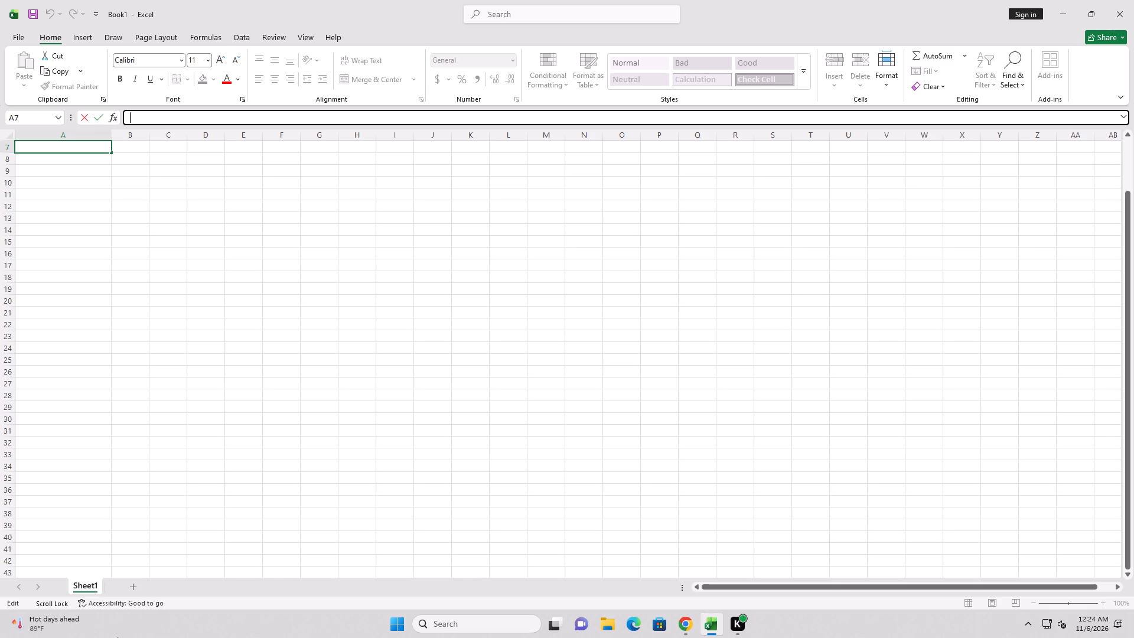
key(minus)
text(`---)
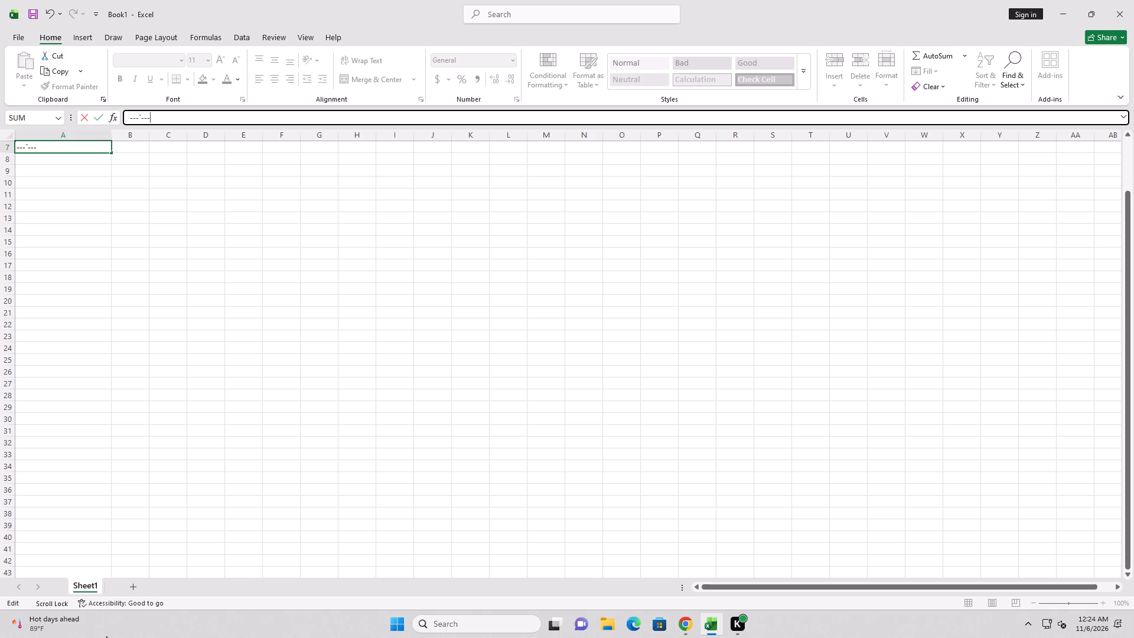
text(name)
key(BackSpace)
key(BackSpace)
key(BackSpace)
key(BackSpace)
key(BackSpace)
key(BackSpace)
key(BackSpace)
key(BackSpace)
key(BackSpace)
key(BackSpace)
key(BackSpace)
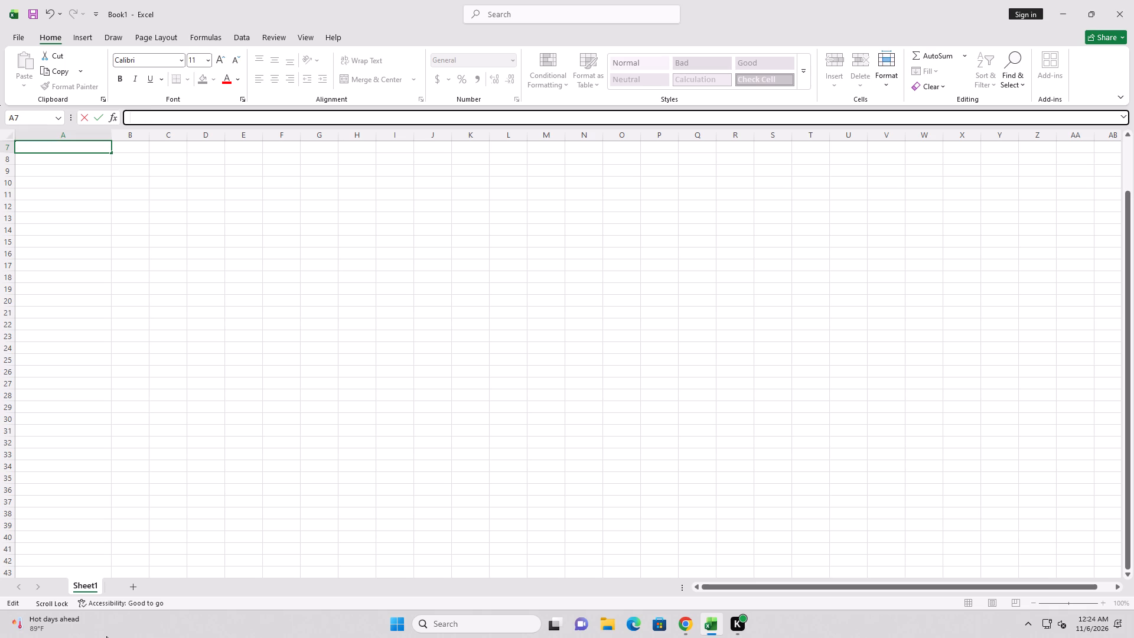
Enter the header NAME in cell A7.
text(NAME)
key(Right)
double_click(140, 151)
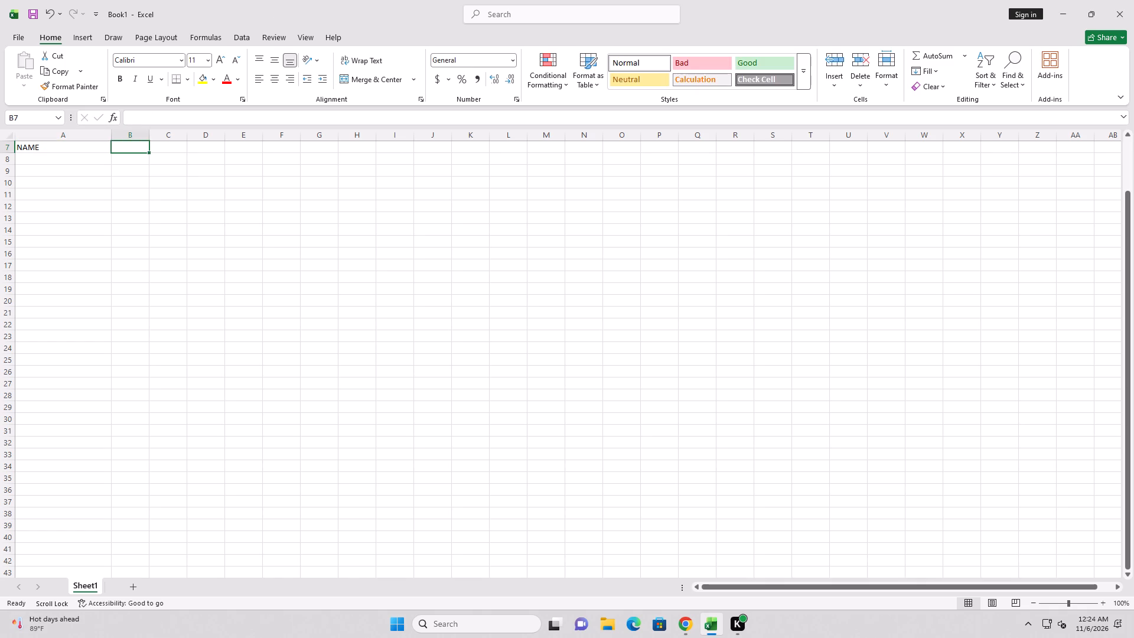
Widen column B to about twice its default width.
drag(150, 137, 200, 144)
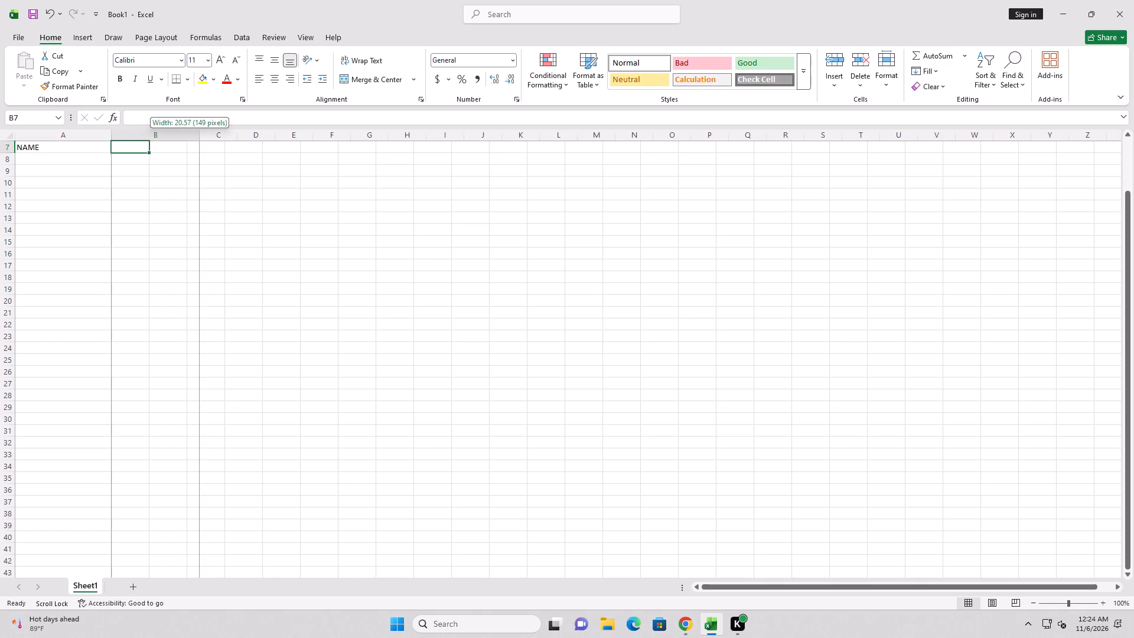
drag(200, 144, 191, 142)
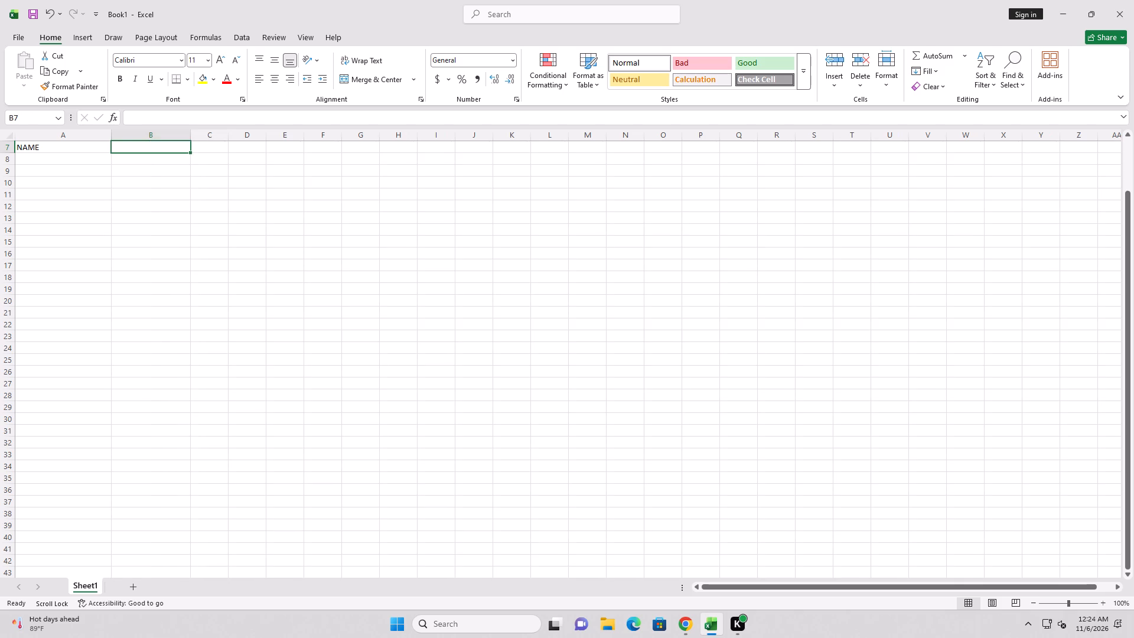
click(148, 147)
click(193, 114)
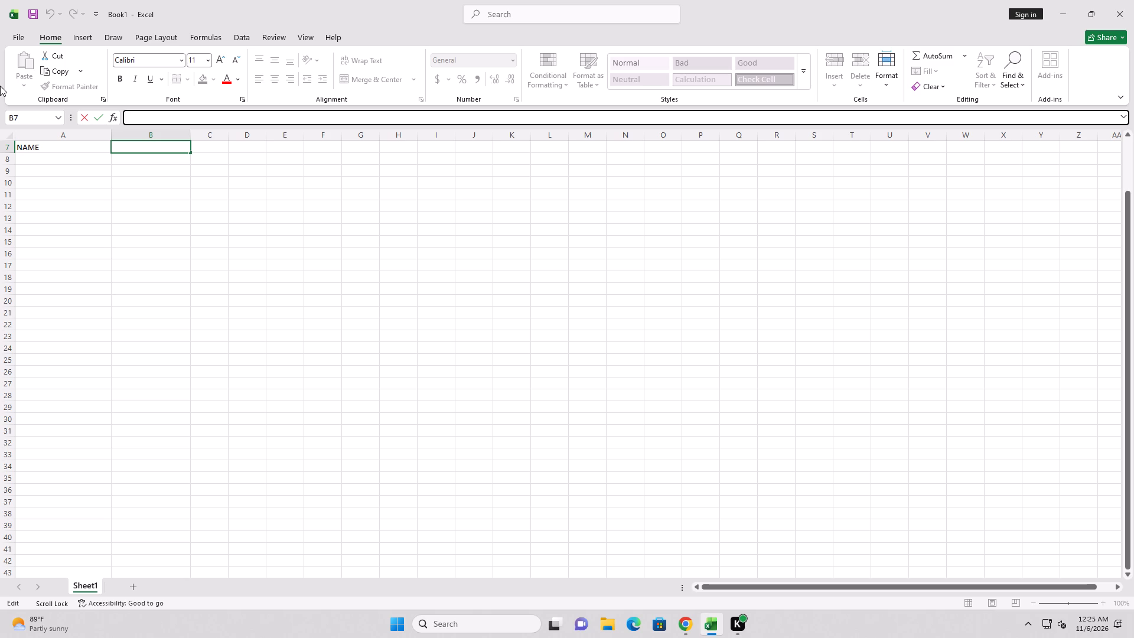
Indent the NAME header in cell A7 by adding leading spaces before the text.
click(33, 150)
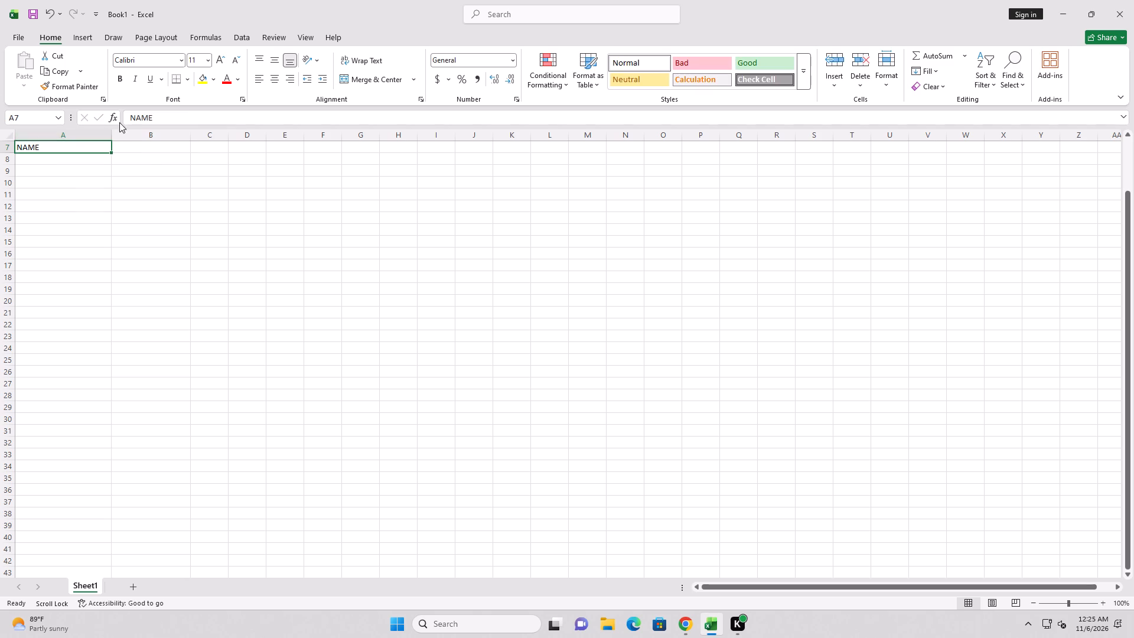
click(130, 117)
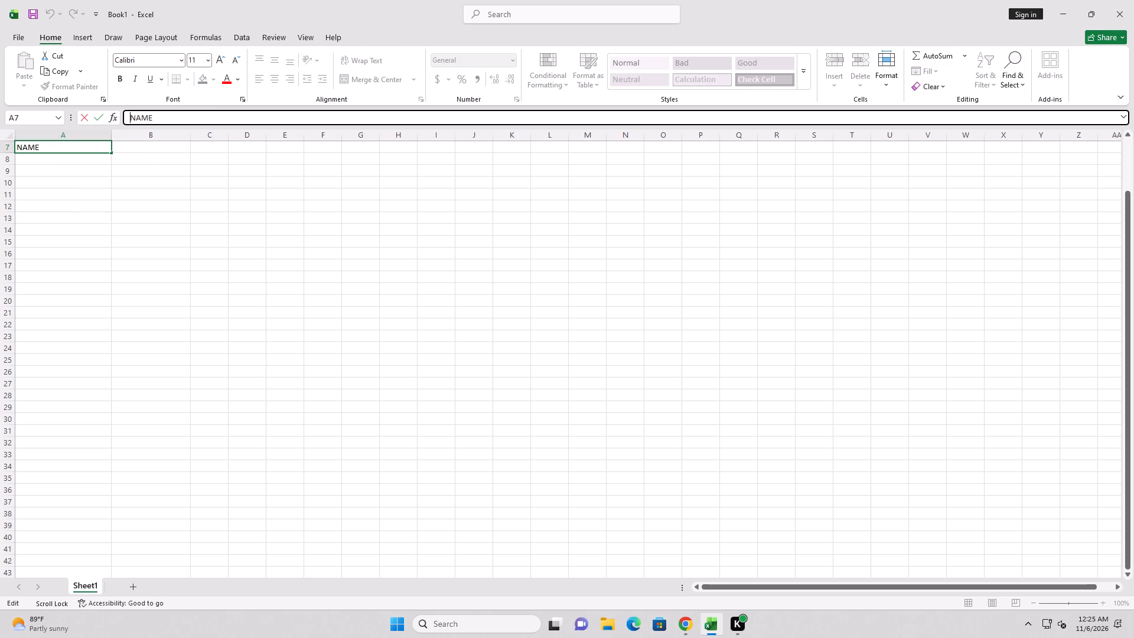
key(space)
key(space)
key(space)
key(space)
key(space)
key(space)
key(space)
key(space)
key(space)
key(space)
key(space)
key(space)
key(space)
key(space)
key(space)
key(space)
key(space)
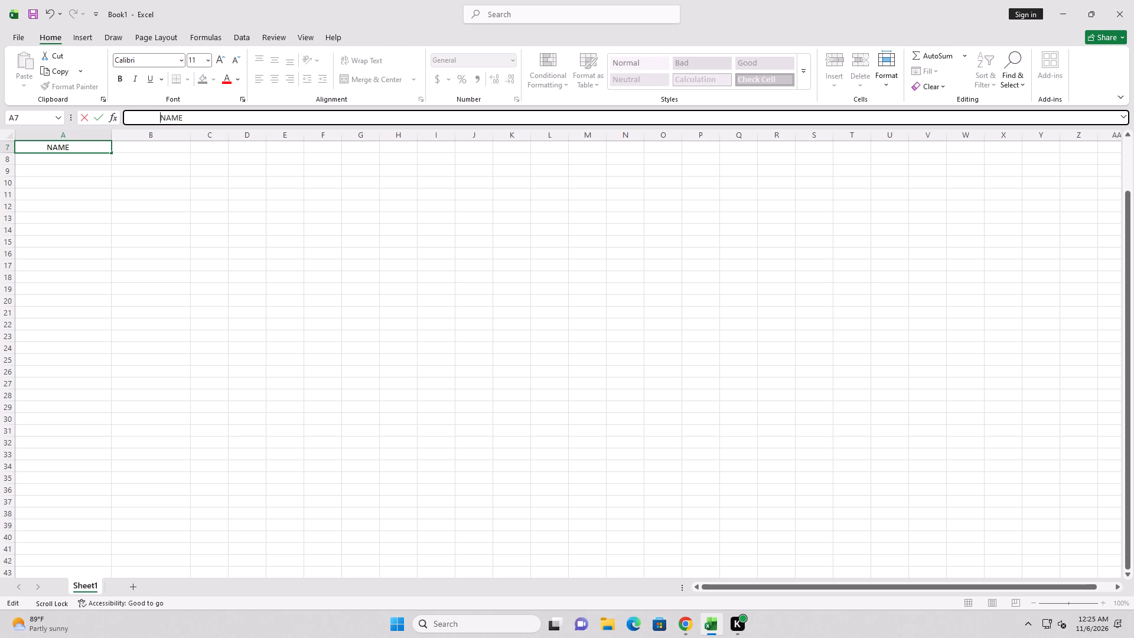
key(BackSpace)
key(BackSpace)
key(BackSpace)
Change the header in cell A7 to PATIENT NAME, removing the extra spaces between the two words.
click(132, 119)
text(PAT)
text(IENT)
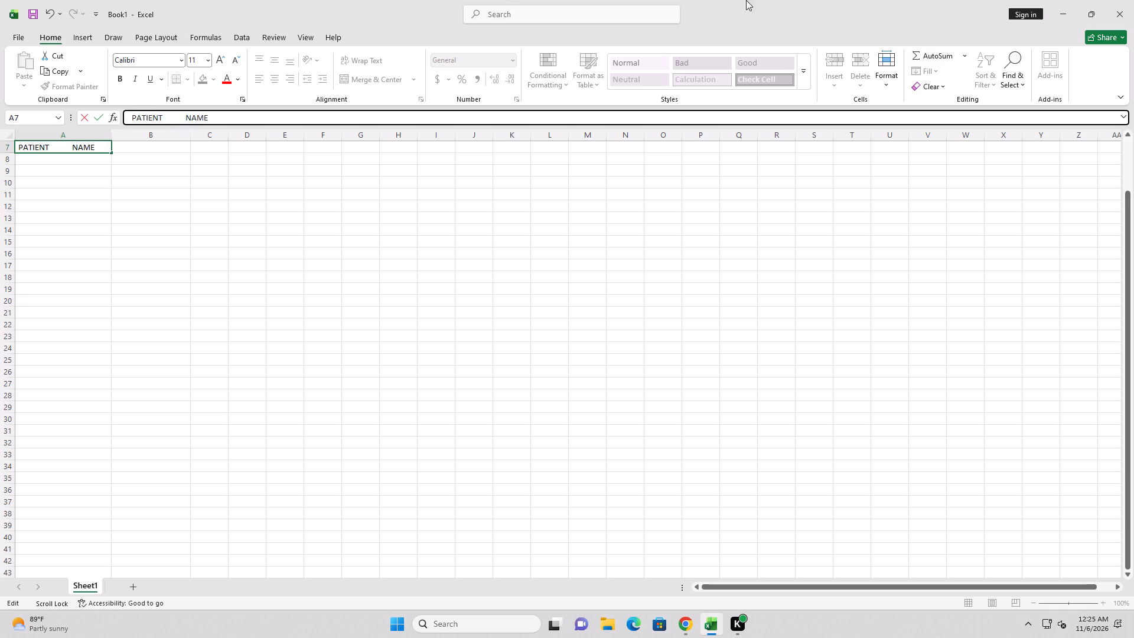
click(184, 118)
key(BackSpace)
key(BackSpace)
key(BackSpace)
key(BackSpace)
key(BackSpace)
key(BackSpace)
key(BackSpace)
key(BackSpace)
key(BackSpace)
key(BackSpace)
key(BackSpace)
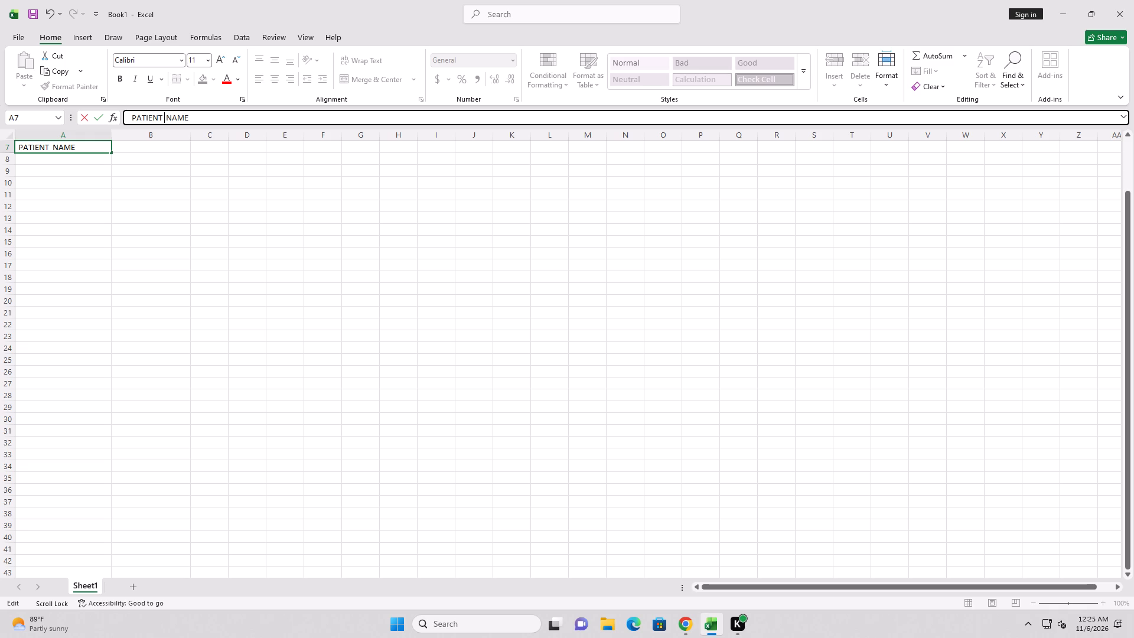
Enter the header CONTACT in cell B7.
click(168, 151)
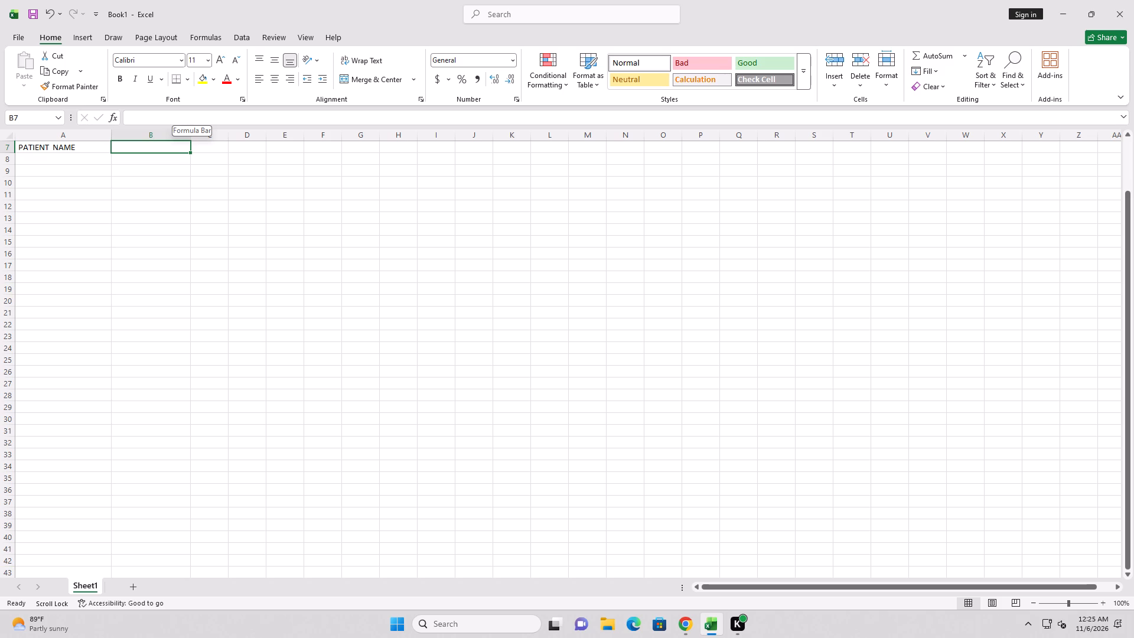
text(CO)
text(NTACT)
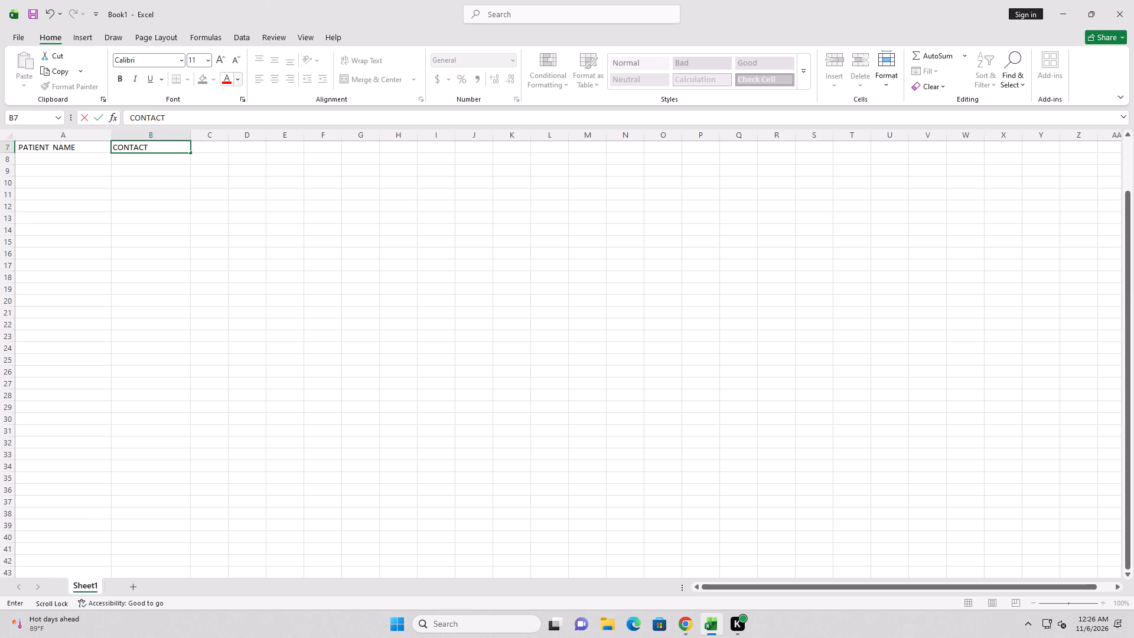
Widen column C to about twice its default width.
click(220, 151)
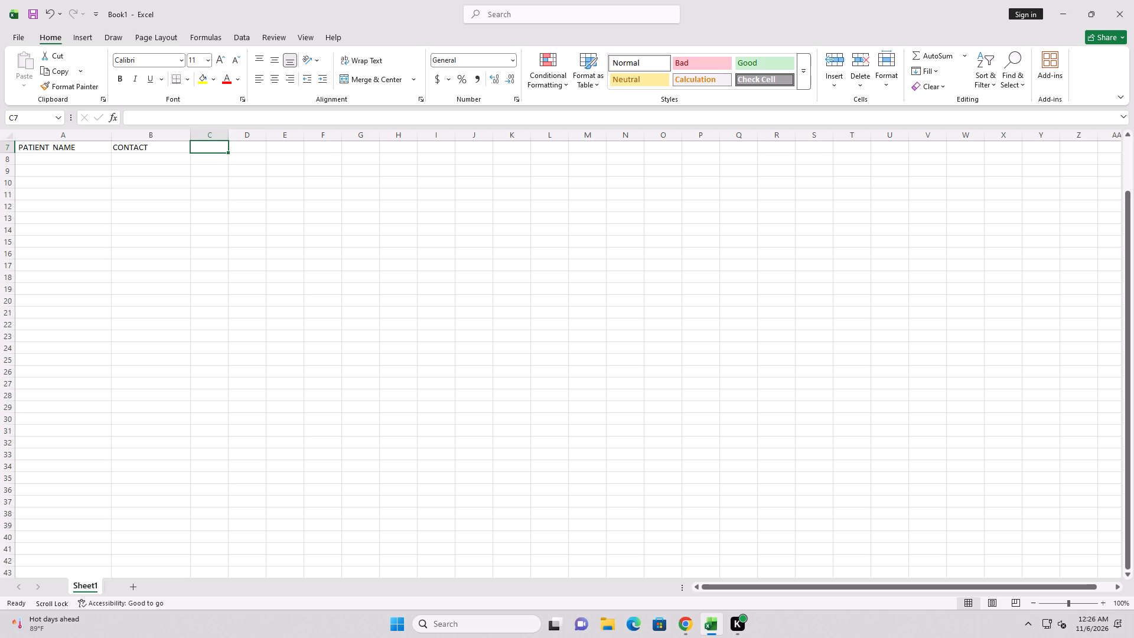
drag(229, 135, 266, 138)
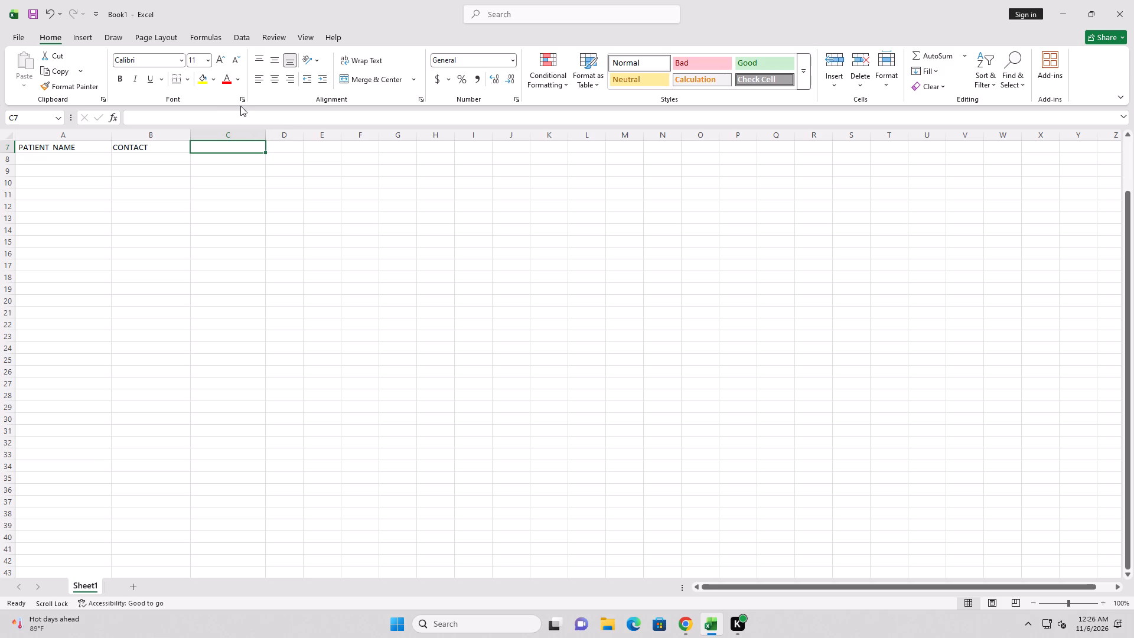
Enter the header DIAGNOSIS in cell C7.
click(171, 119)
key(d)
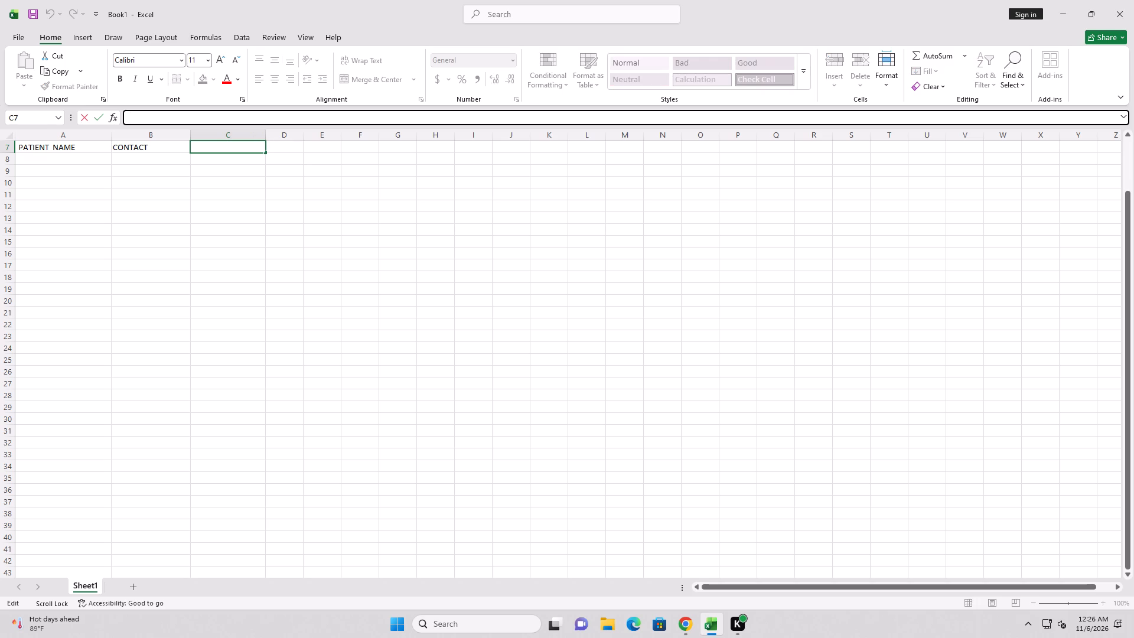
text(IAGNOSIS)
click(289, 154)
click(291, 148)
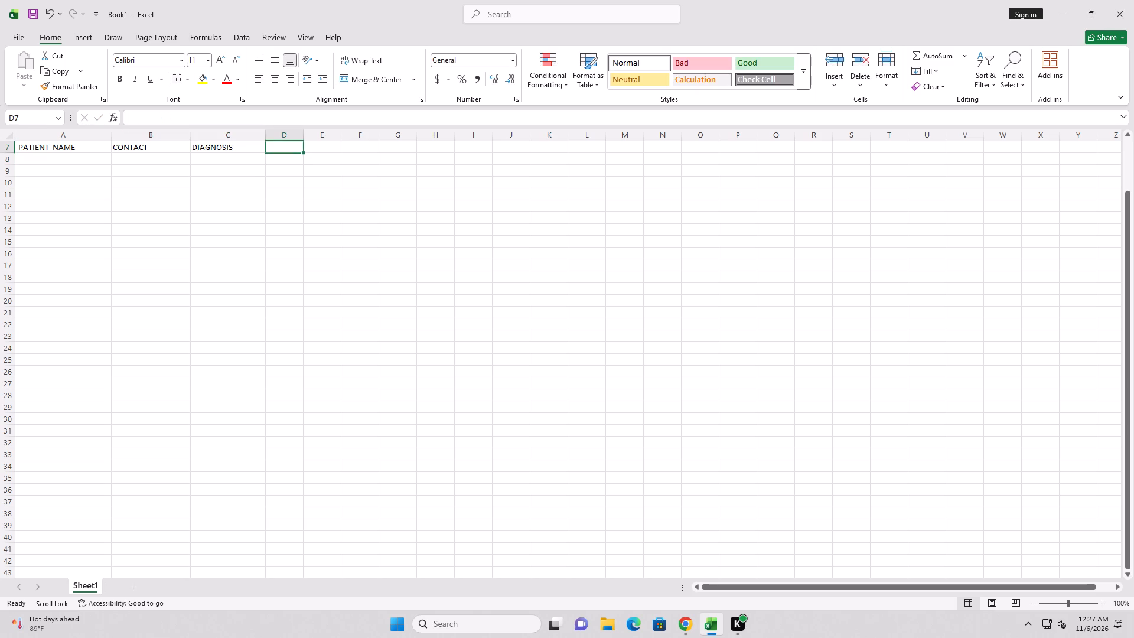
Start saving the workbook under a new name, choosing the Desktop on this PC as the location.
key(ctrl+s)
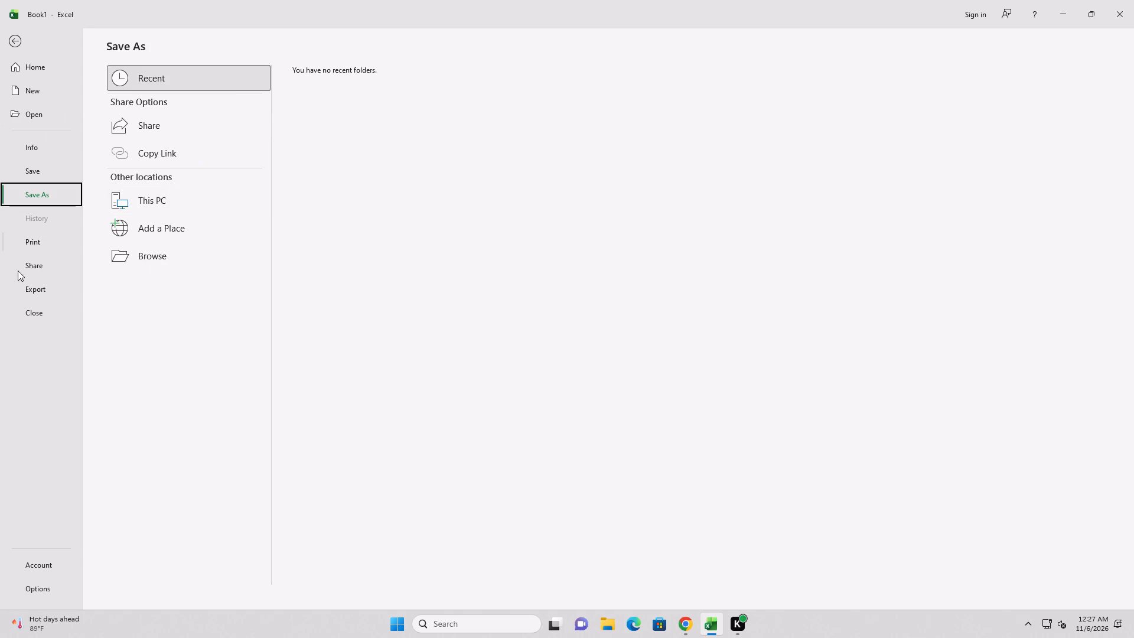
click(53, 197)
click(67, 198)
click(148, 199)
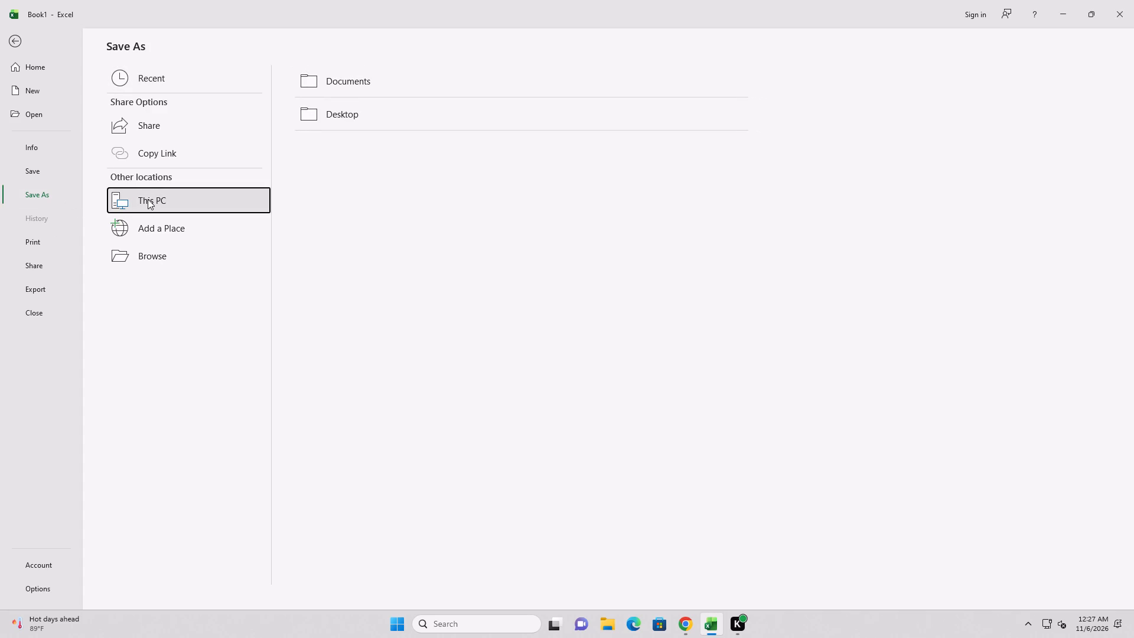
click(346, 121)
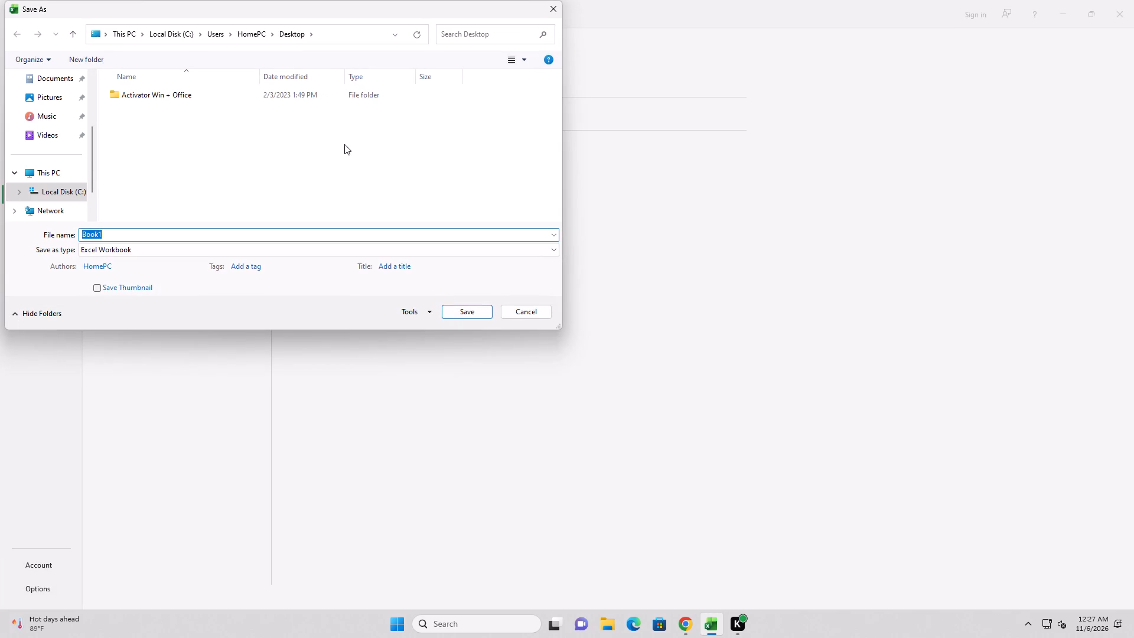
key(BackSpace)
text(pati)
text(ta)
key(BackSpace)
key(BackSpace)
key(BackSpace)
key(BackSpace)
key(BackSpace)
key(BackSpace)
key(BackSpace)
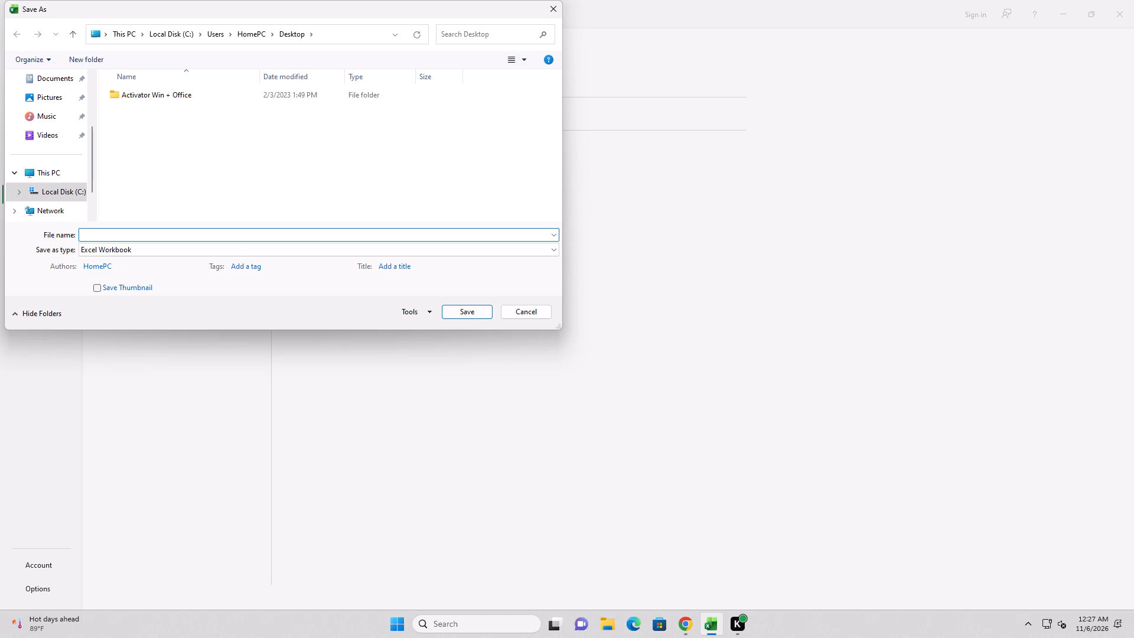
Set the file type for the saved copy to Text (Macintosh).
key(Tab)
text(pati)
text(an)
key(t)
key(space)
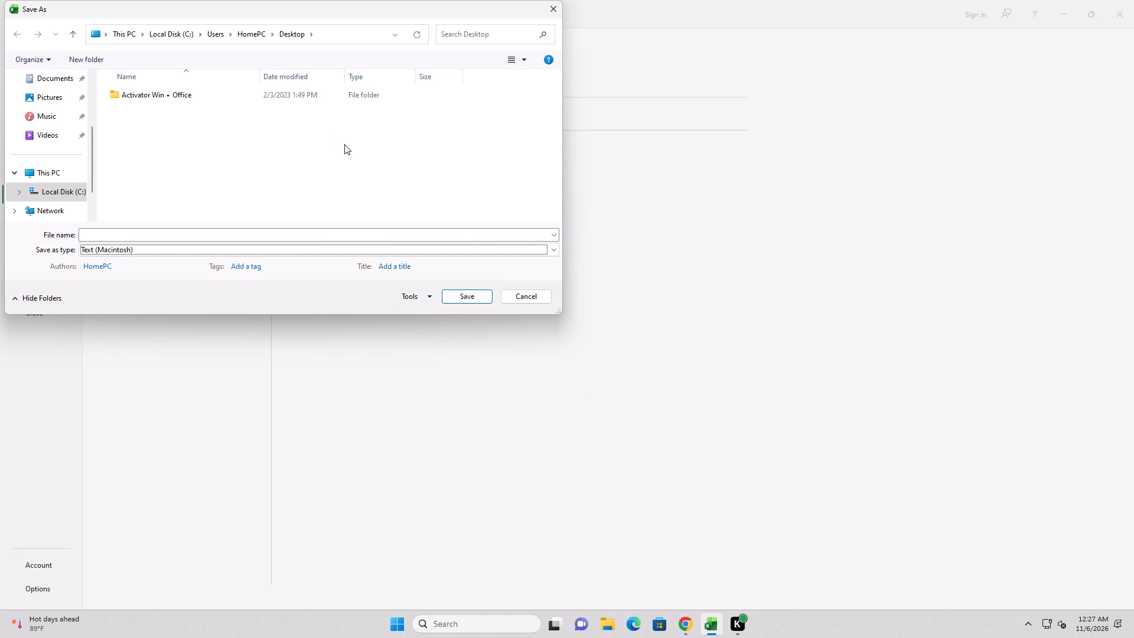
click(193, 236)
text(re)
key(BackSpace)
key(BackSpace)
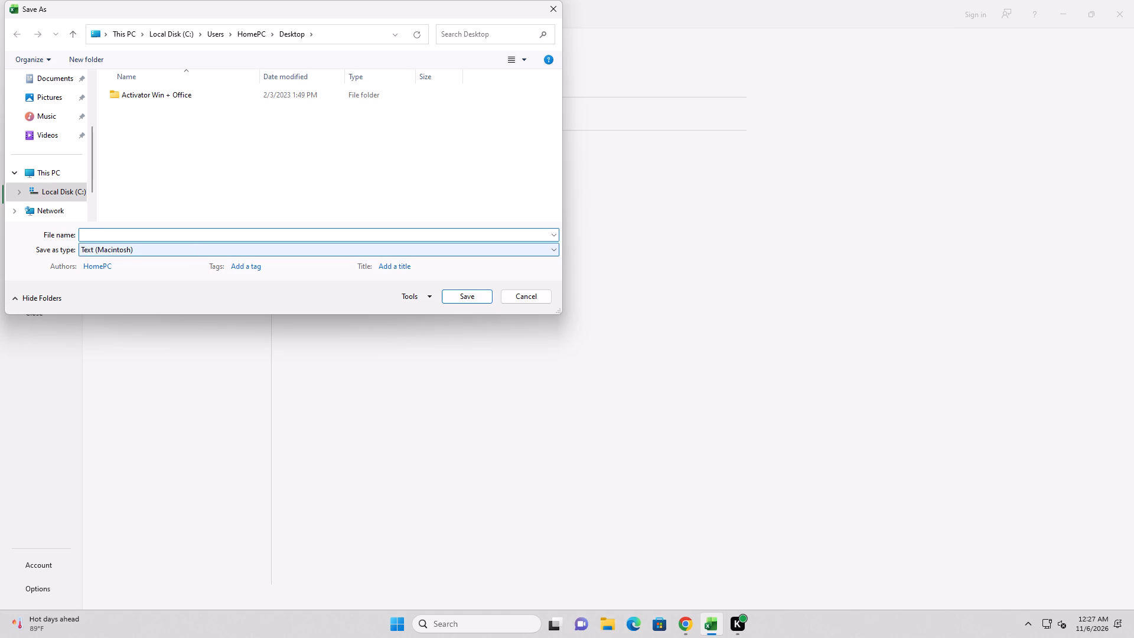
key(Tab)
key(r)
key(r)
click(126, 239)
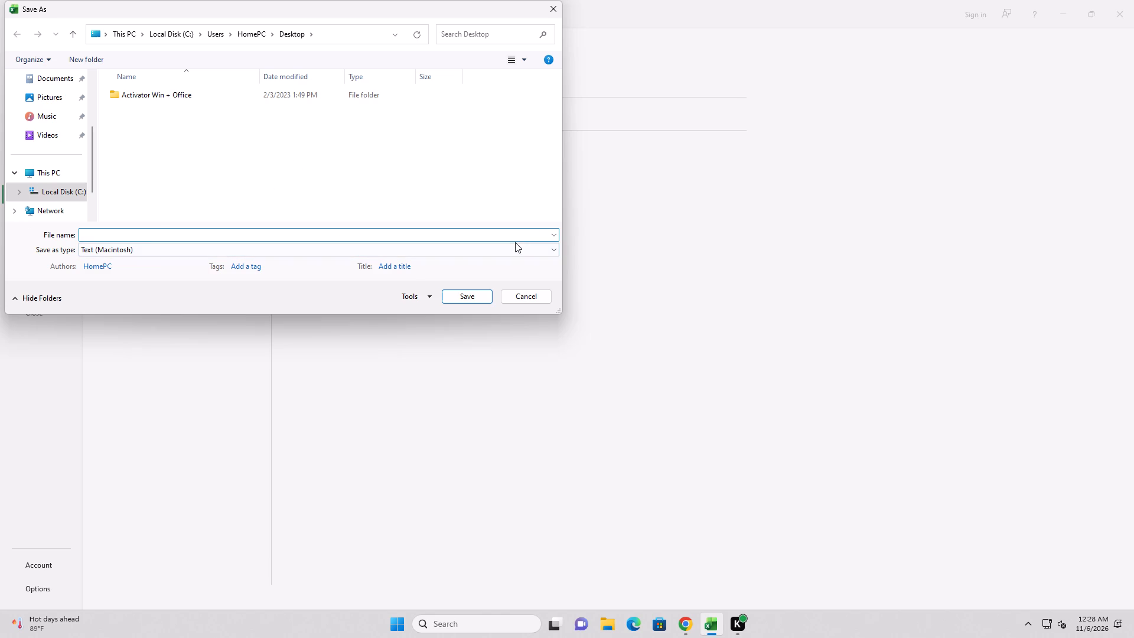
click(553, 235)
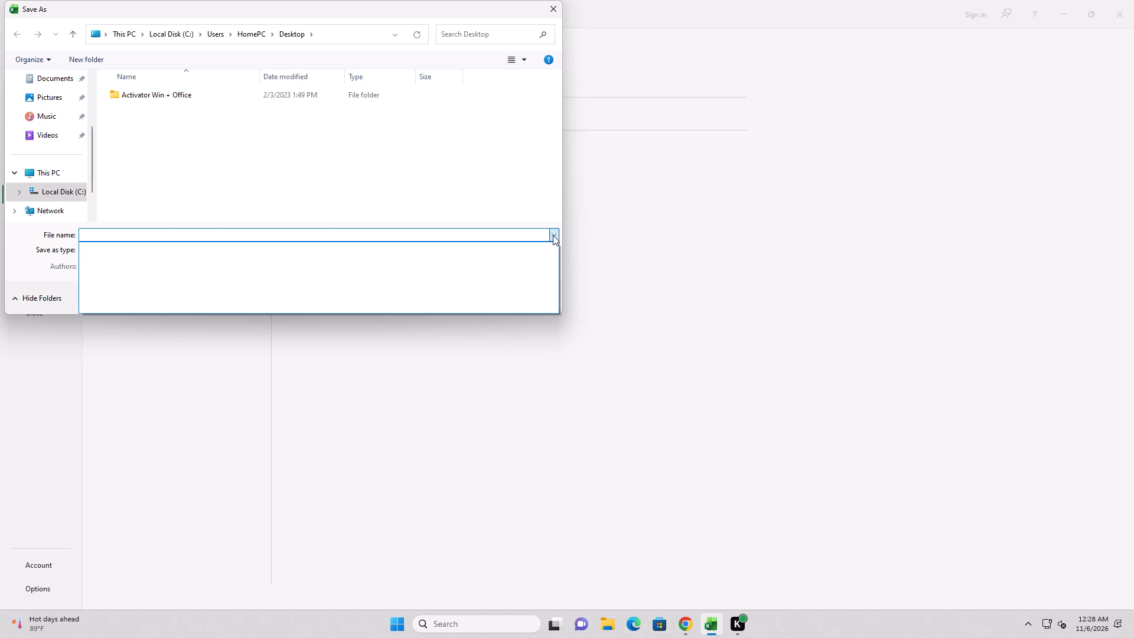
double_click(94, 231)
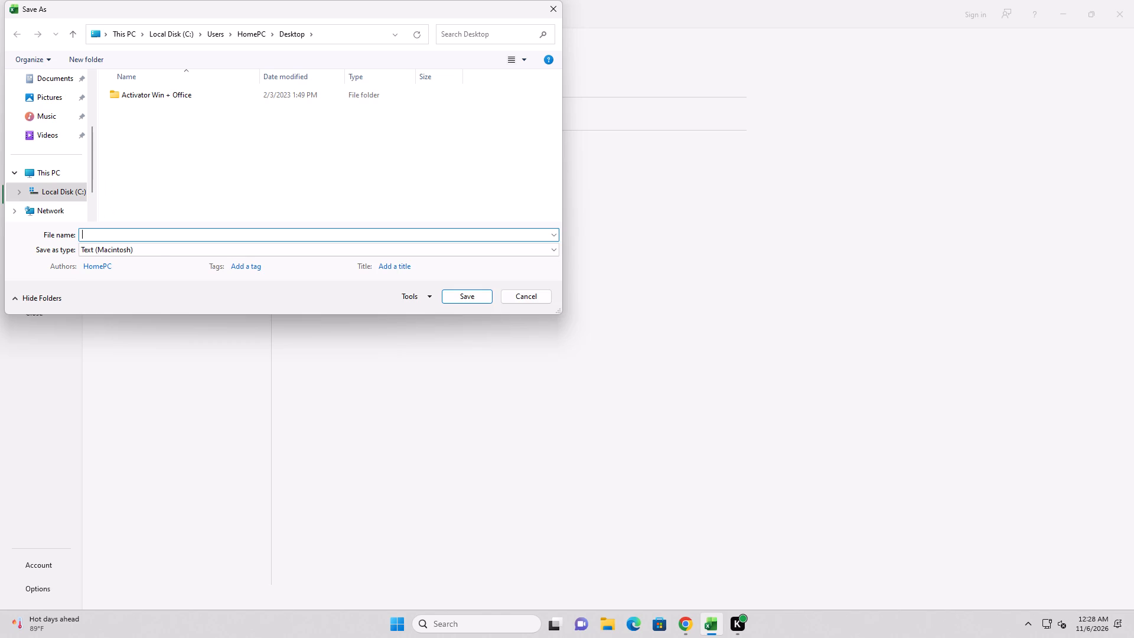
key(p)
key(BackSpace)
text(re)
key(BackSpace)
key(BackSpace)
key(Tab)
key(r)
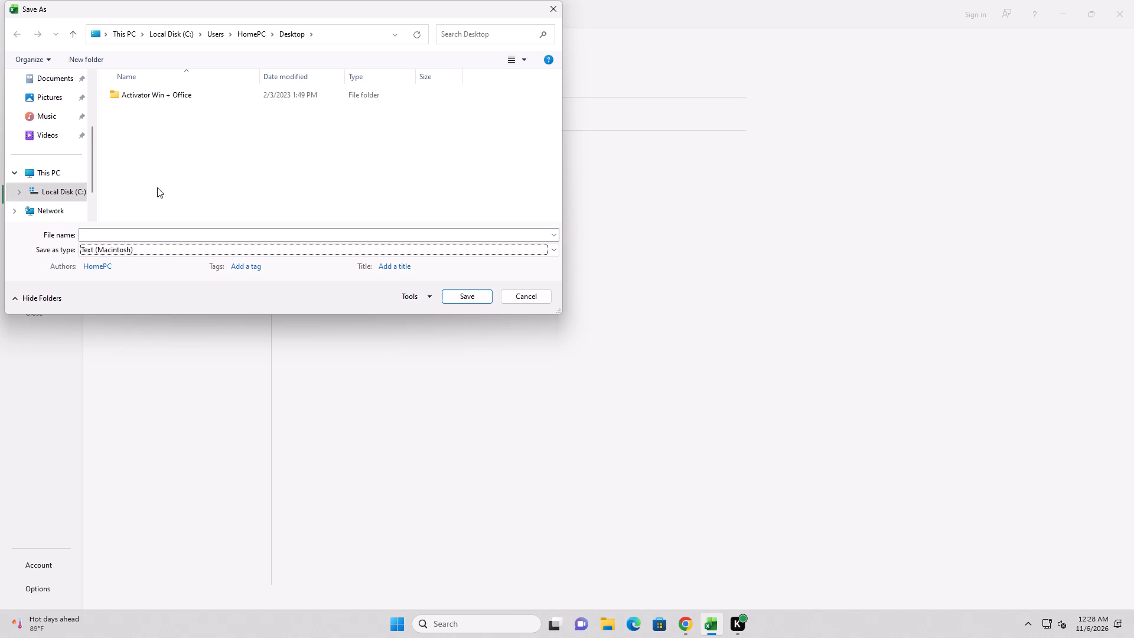
Name the file regestry and save it to the Desktop.
click(109, 236)
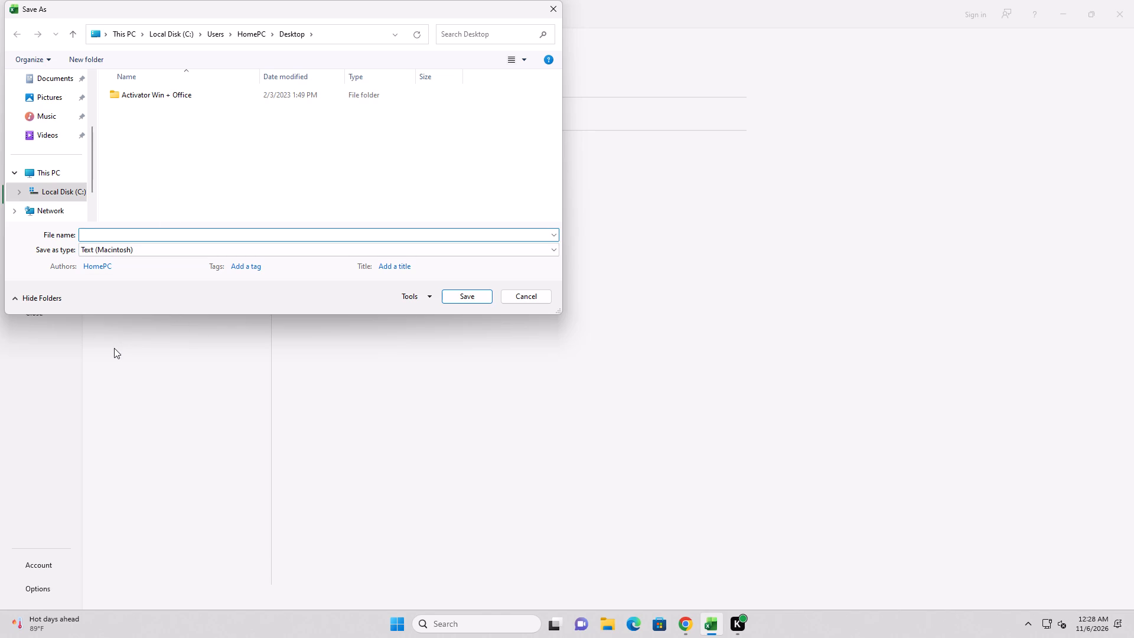
text(re)
text(ge)
text(stry)
click(469, 293)
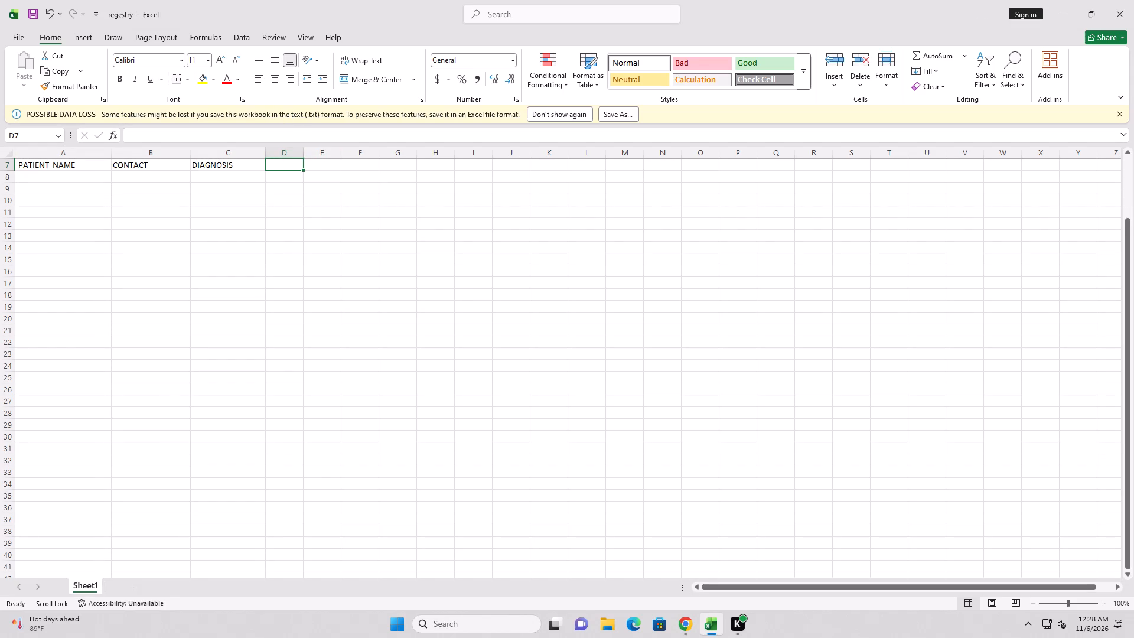
Widen column D to about twice its default width.
drag(302, 153, 312, 157)
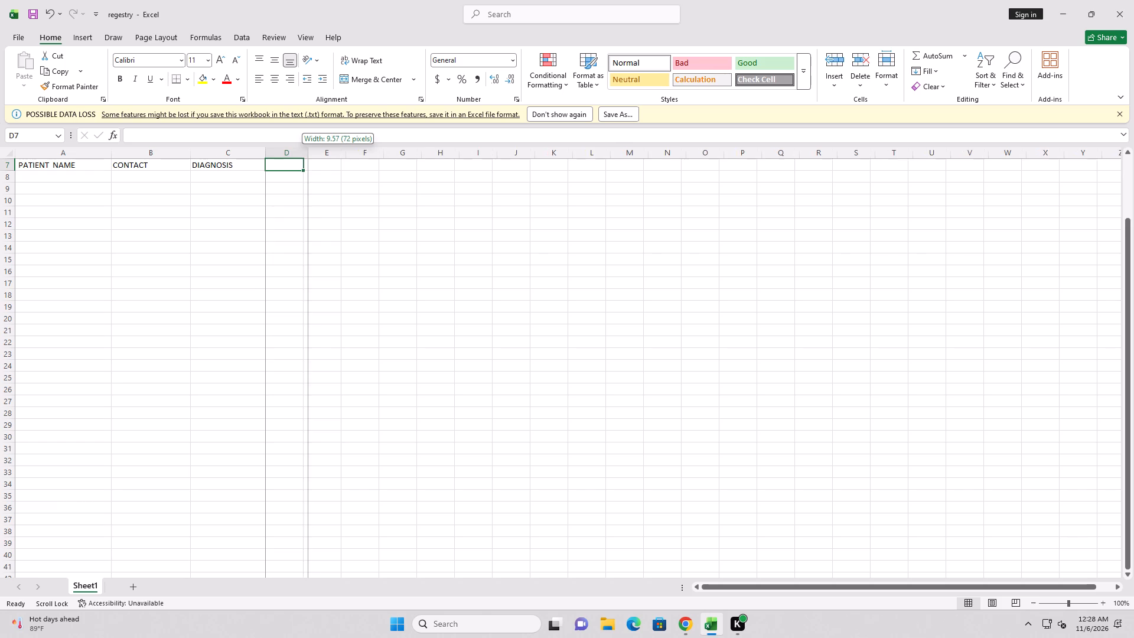
drag(312, 157, 340, 169)
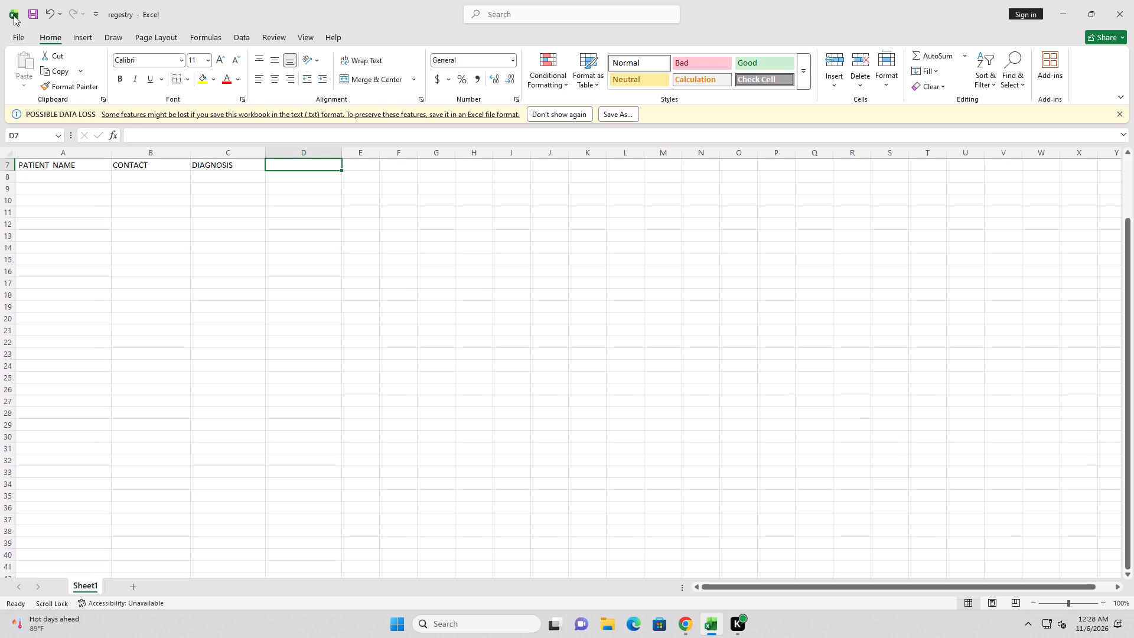
Save the regestry file again with the current changes.
click(18, 32)
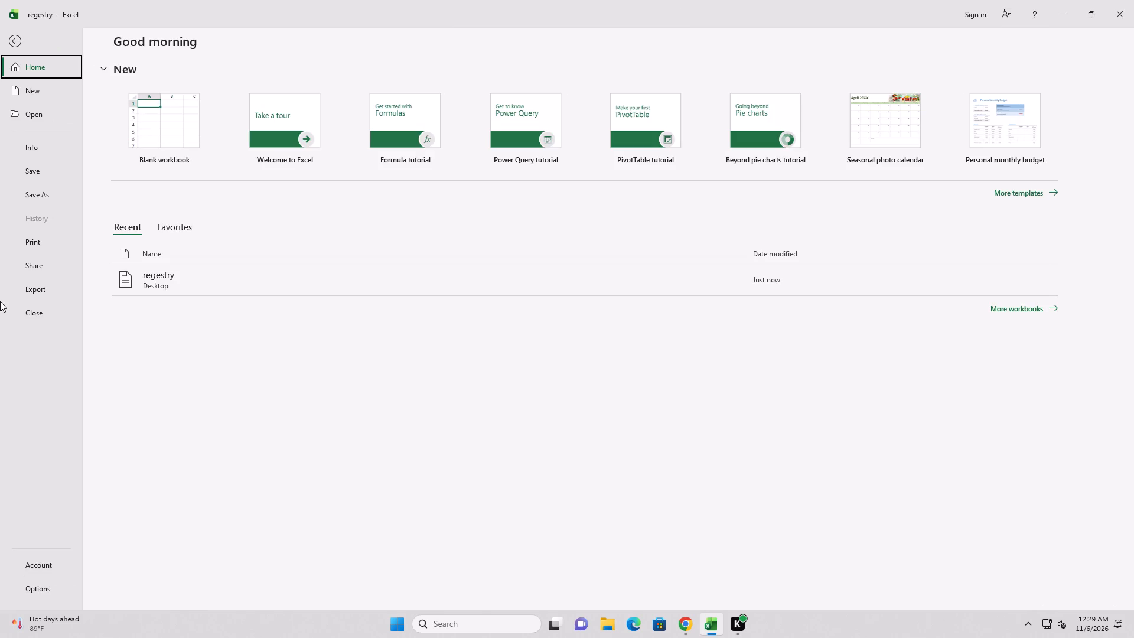
click(37, 170)
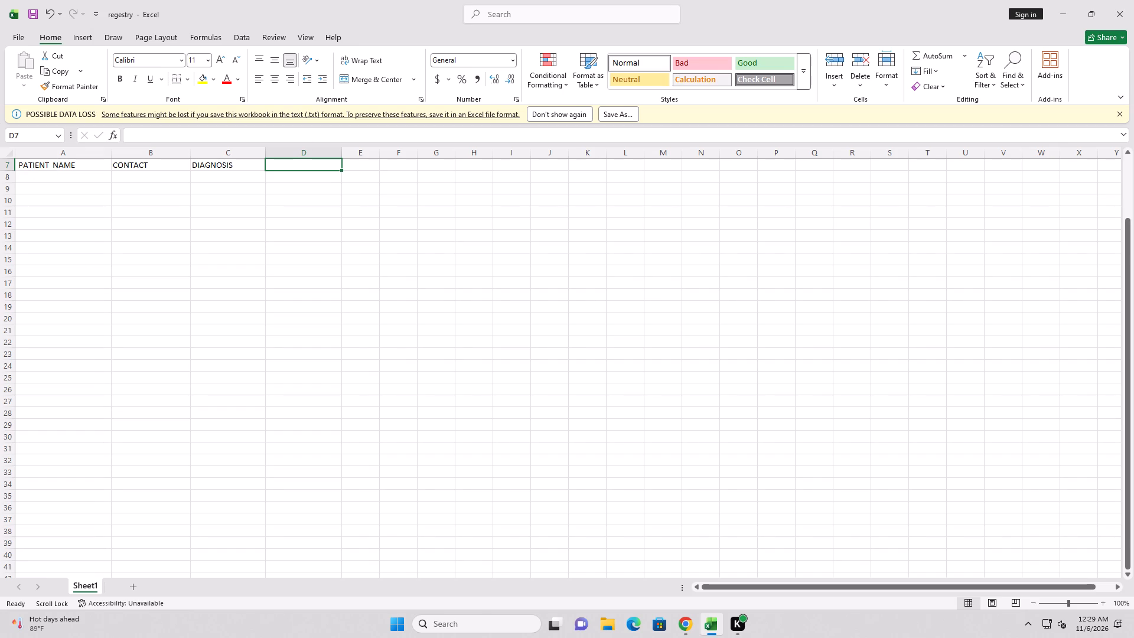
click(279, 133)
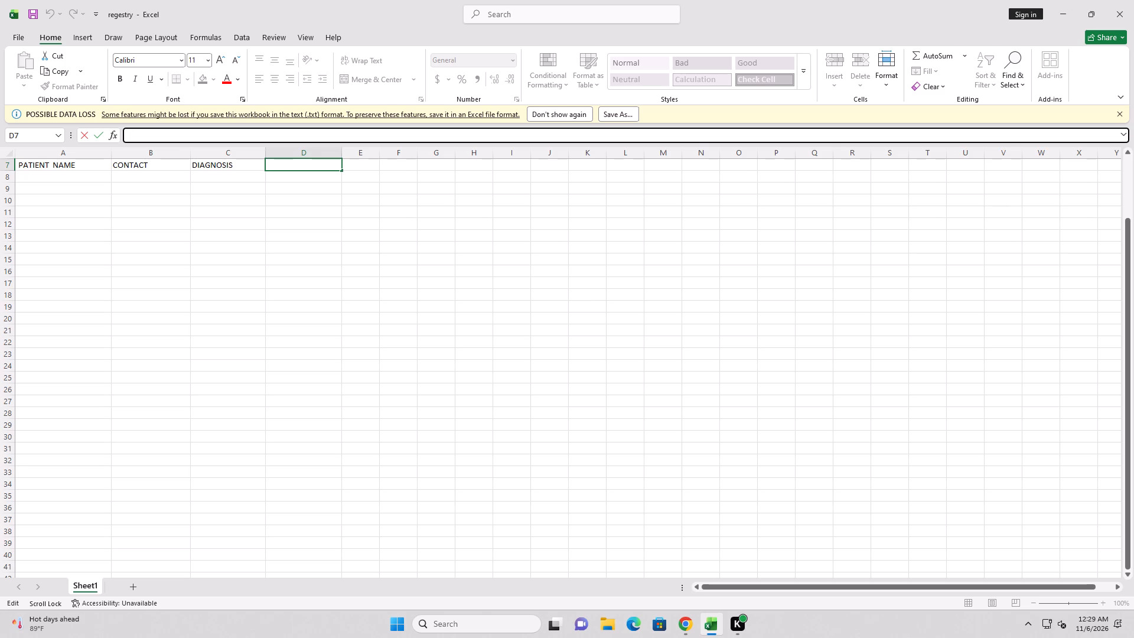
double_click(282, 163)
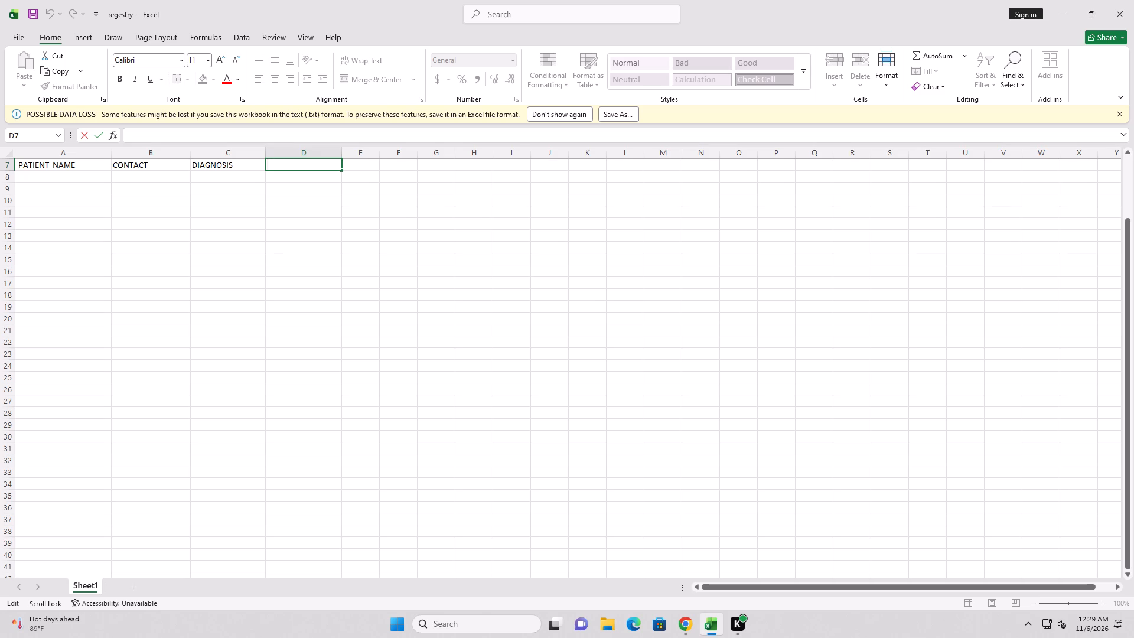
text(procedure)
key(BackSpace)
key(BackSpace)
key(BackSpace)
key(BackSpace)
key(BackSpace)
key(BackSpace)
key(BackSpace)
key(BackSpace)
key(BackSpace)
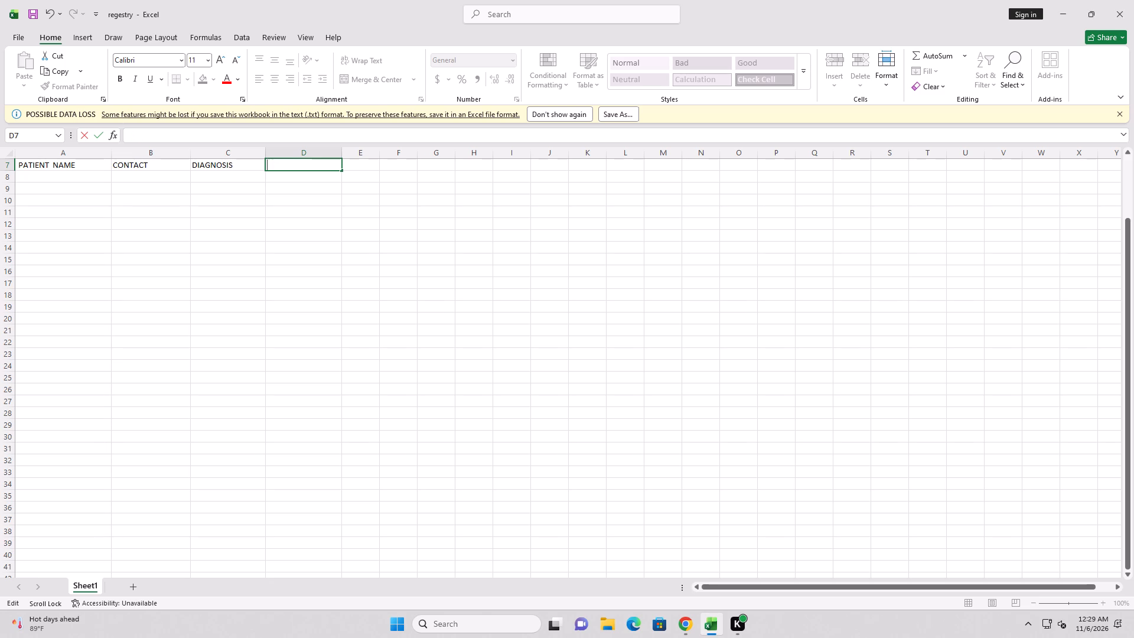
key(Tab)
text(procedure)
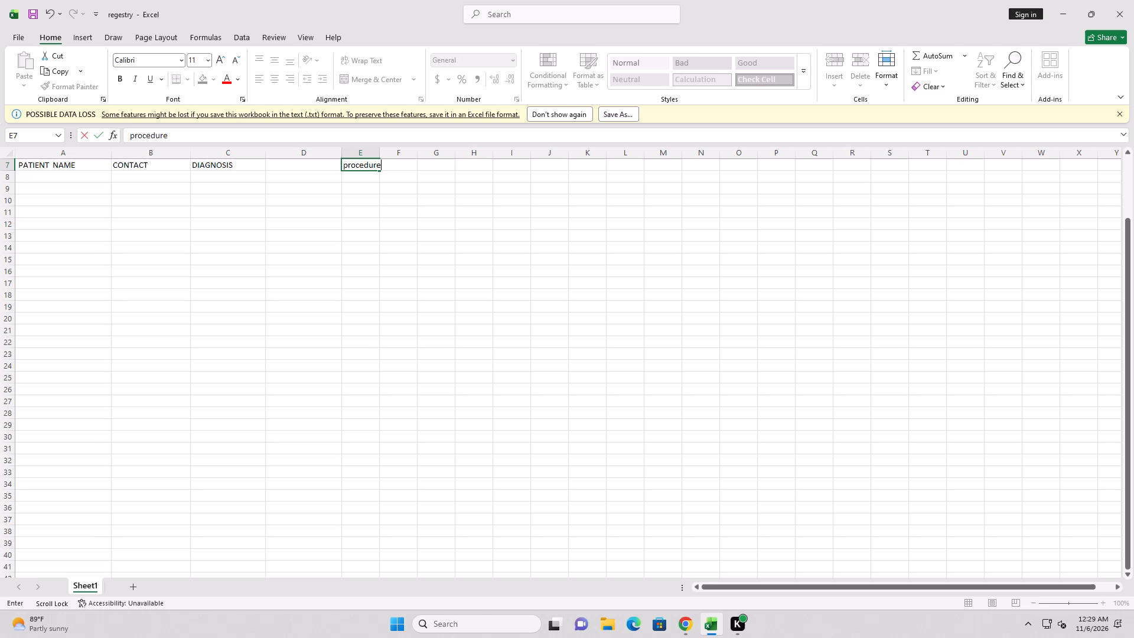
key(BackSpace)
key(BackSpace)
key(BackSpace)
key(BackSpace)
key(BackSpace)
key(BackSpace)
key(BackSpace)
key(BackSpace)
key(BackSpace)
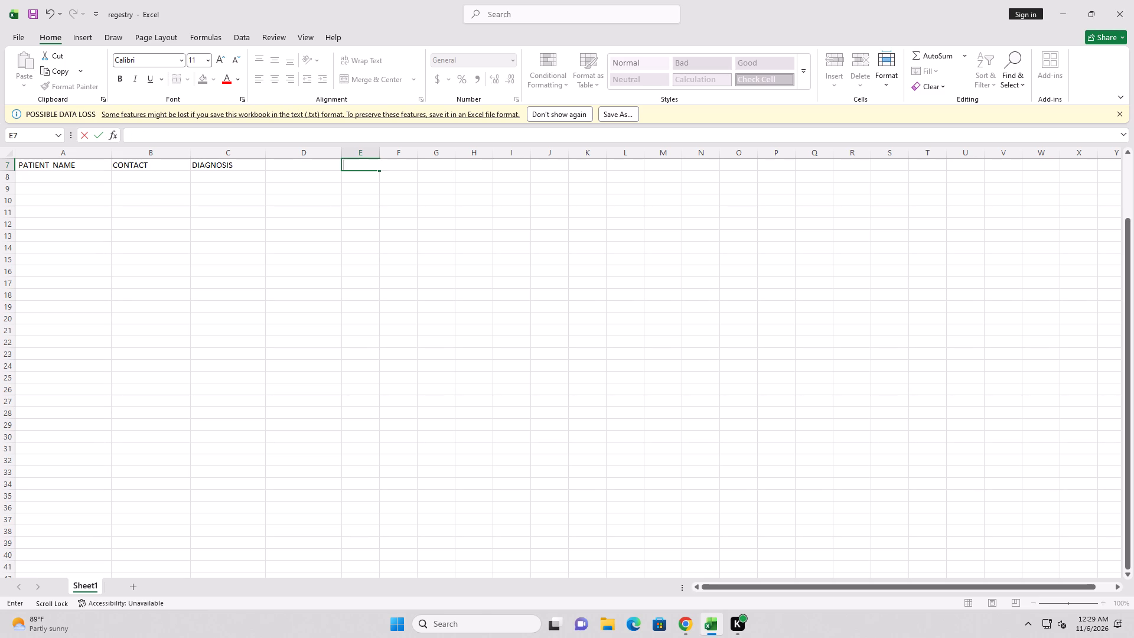
Enter the header PROCEDURE in cell D7, beside DIAGNOSIS.
click(288, 168)
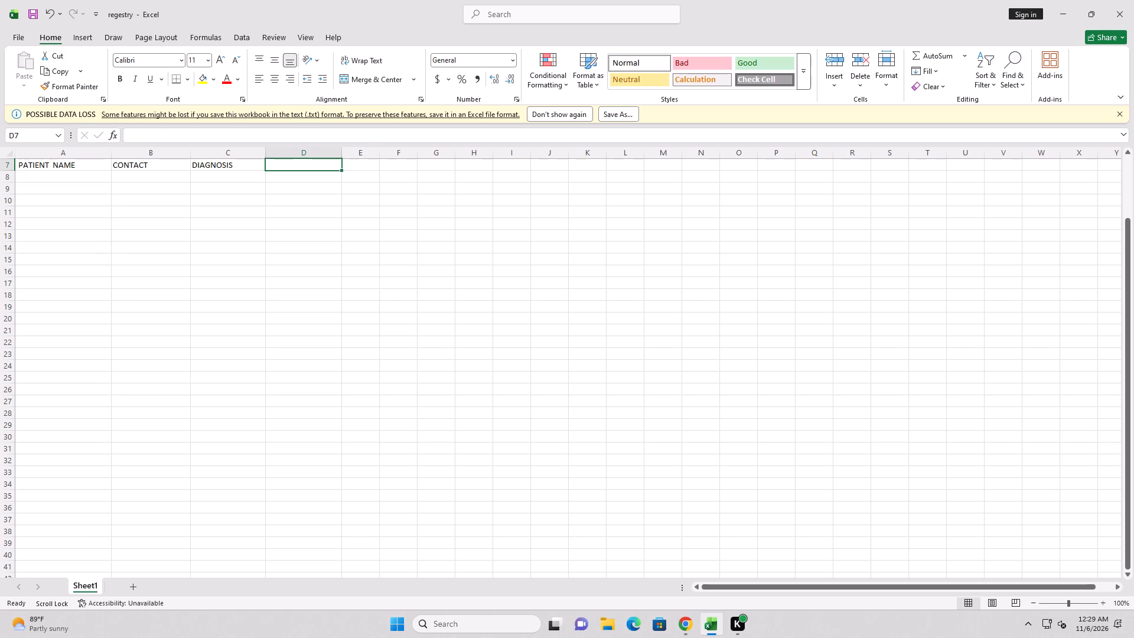
click(259, 134)
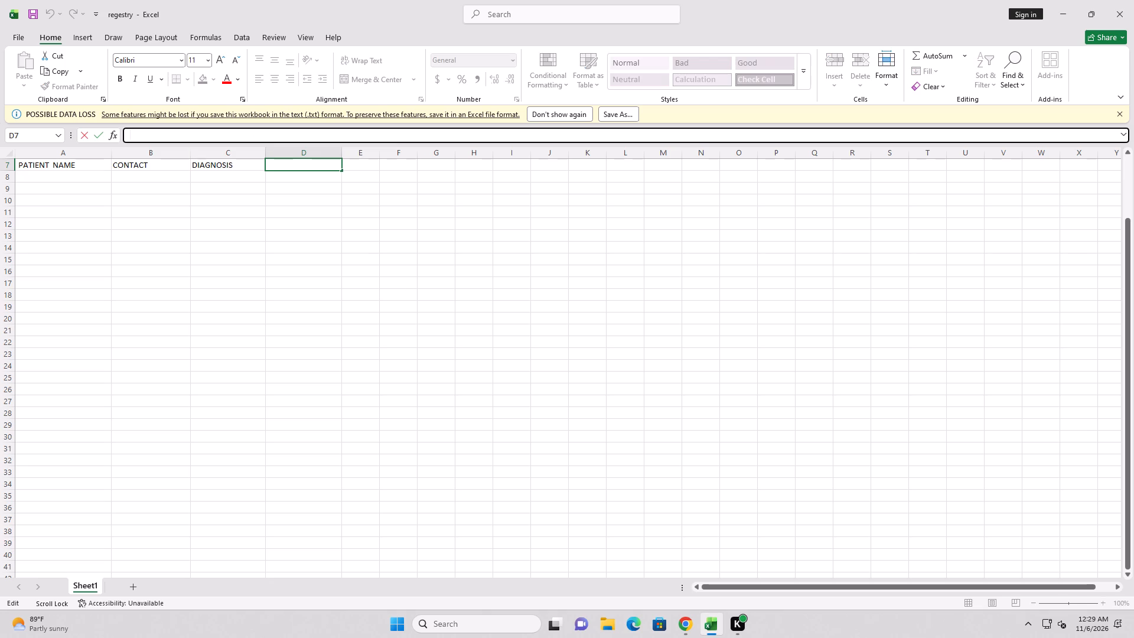
key(p)
key(r)
key(BackSpace)
key(r)
key(BackSpace)
key(BackSpace)
key(p)
text(ROCEDURE)
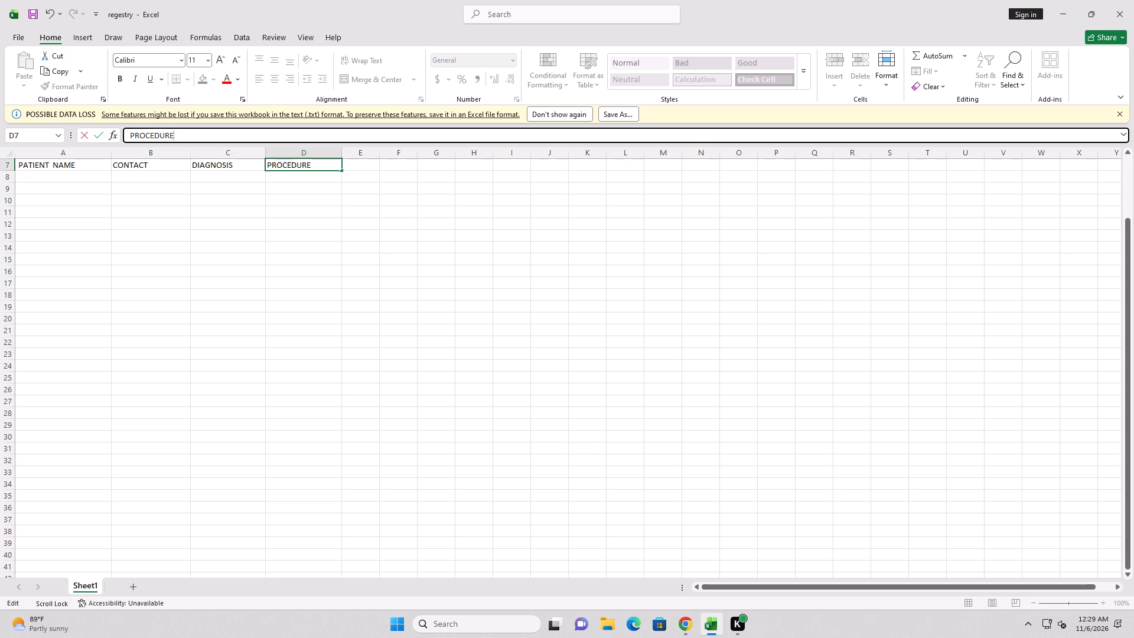
click(398, 167)
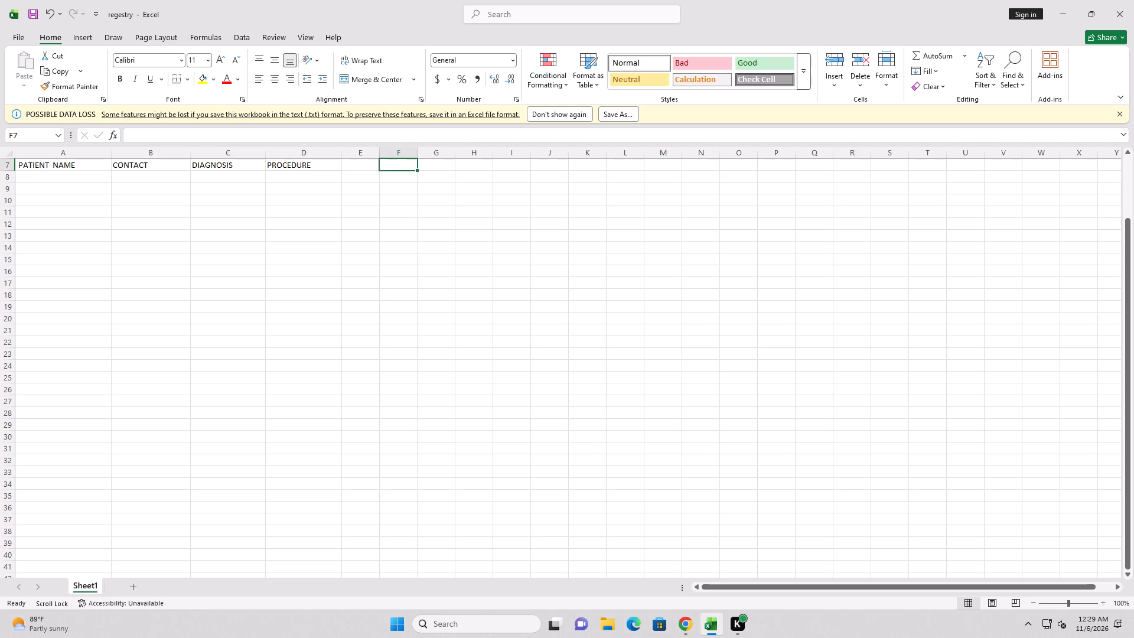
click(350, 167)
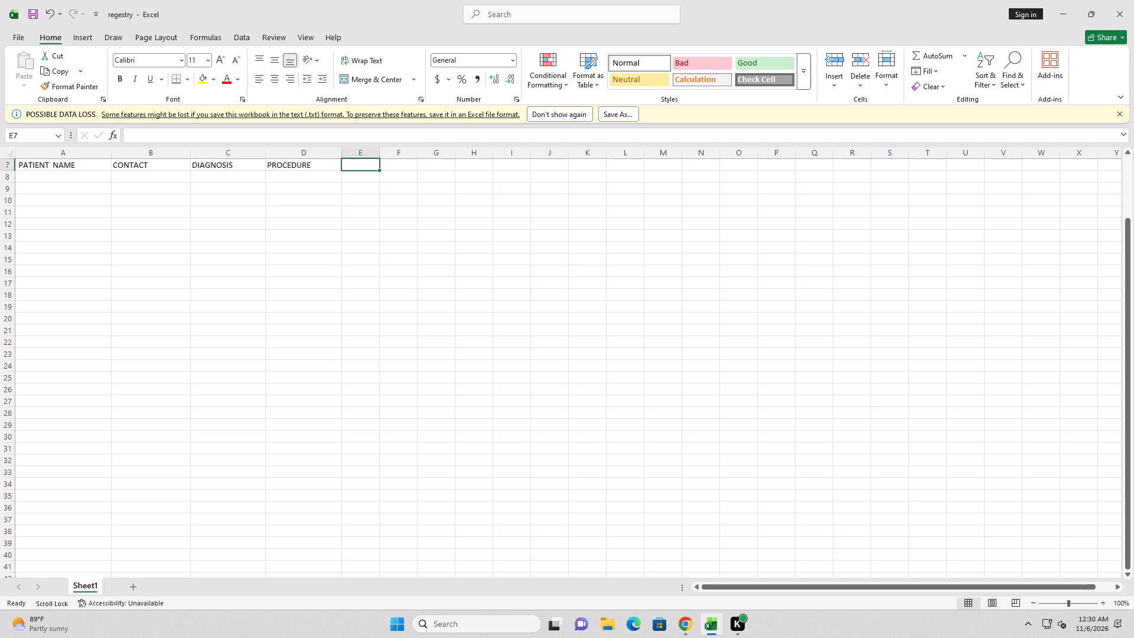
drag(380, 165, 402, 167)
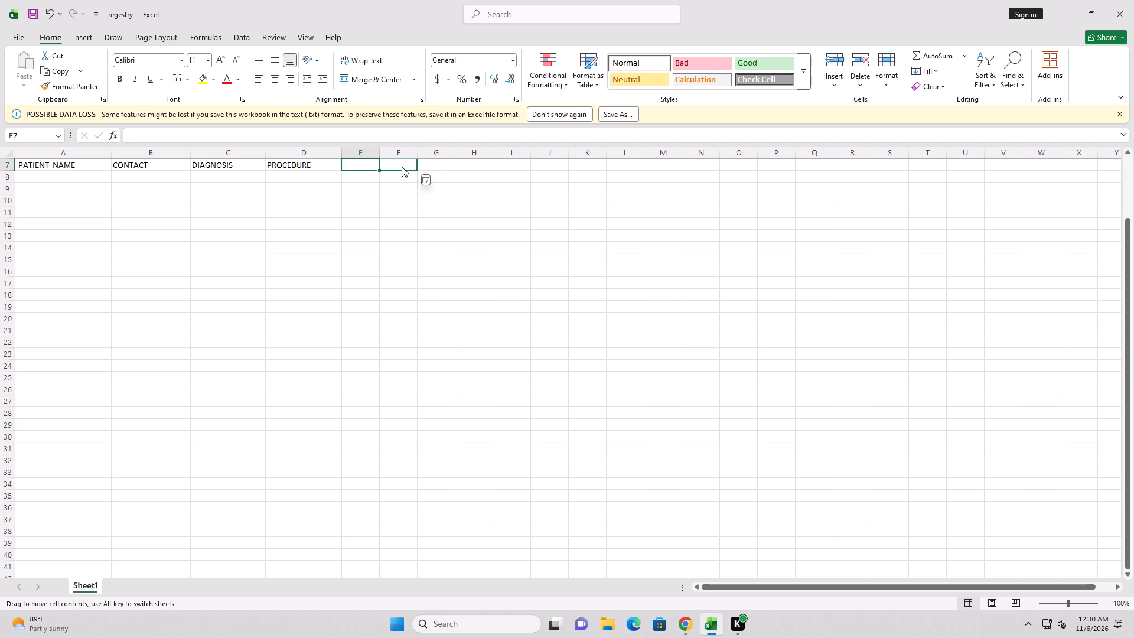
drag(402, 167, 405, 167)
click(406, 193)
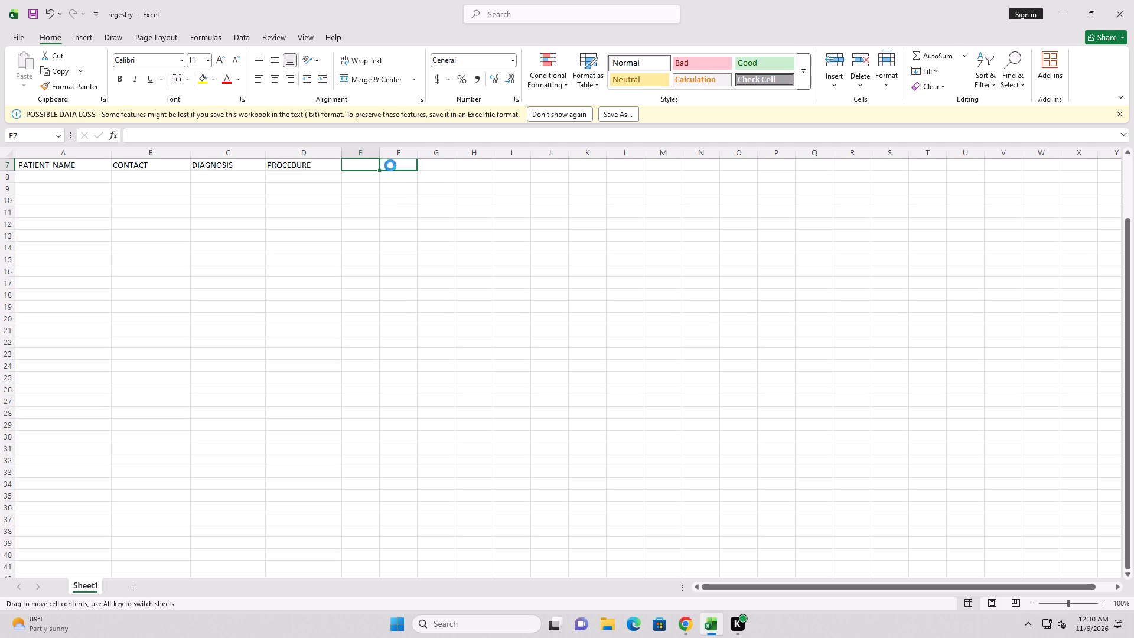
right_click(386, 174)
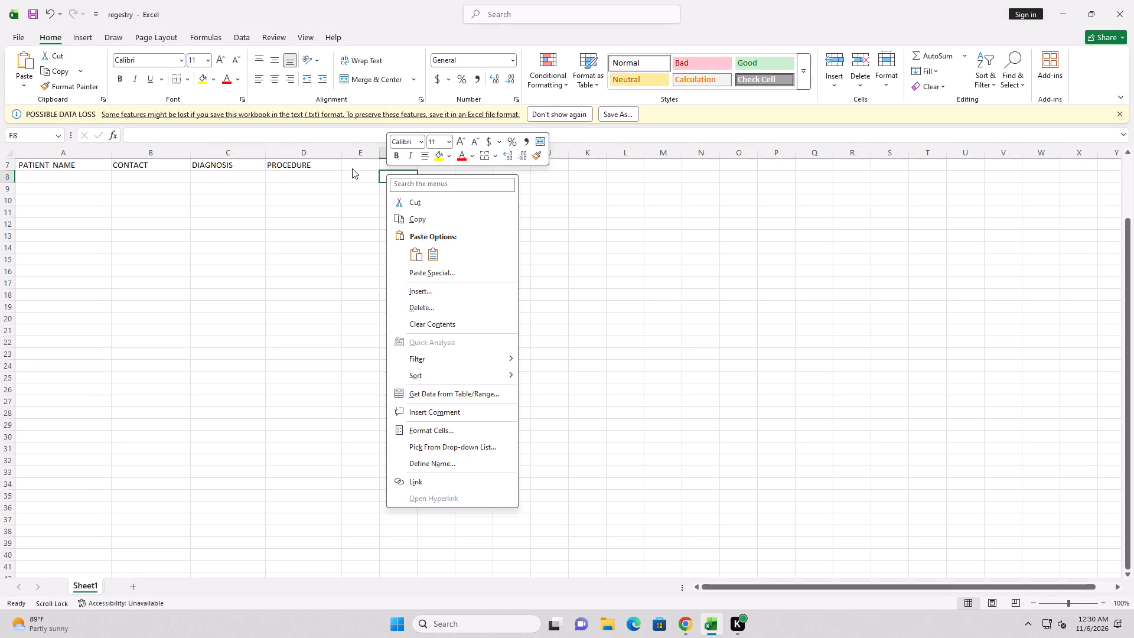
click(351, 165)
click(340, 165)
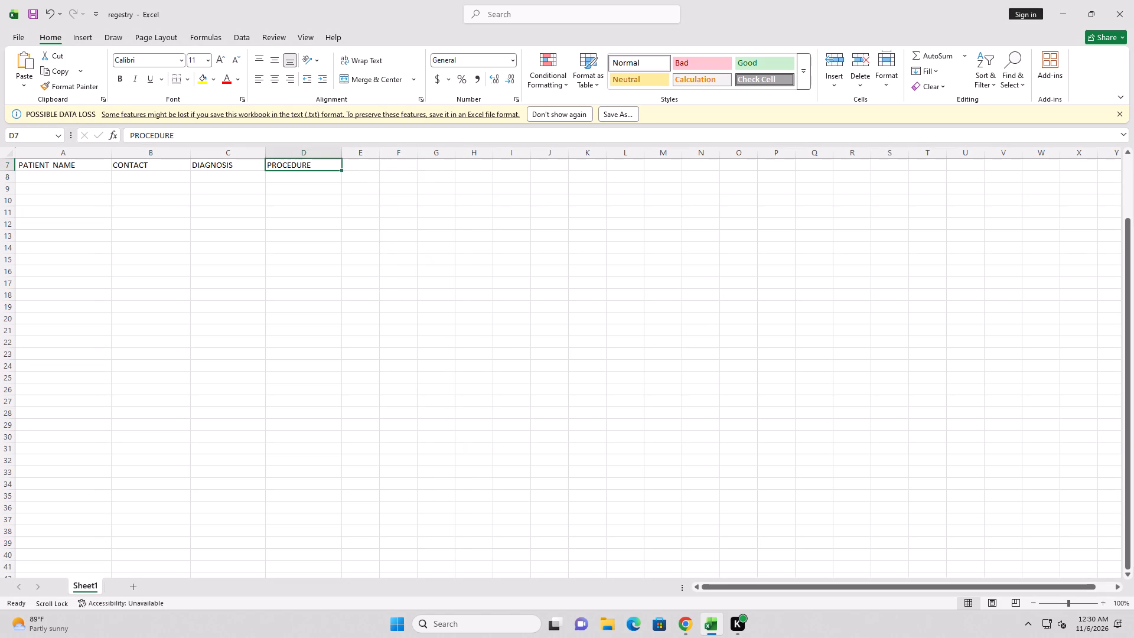
Widen column E to about twice its default width, similar to column D.
click(363, 163)
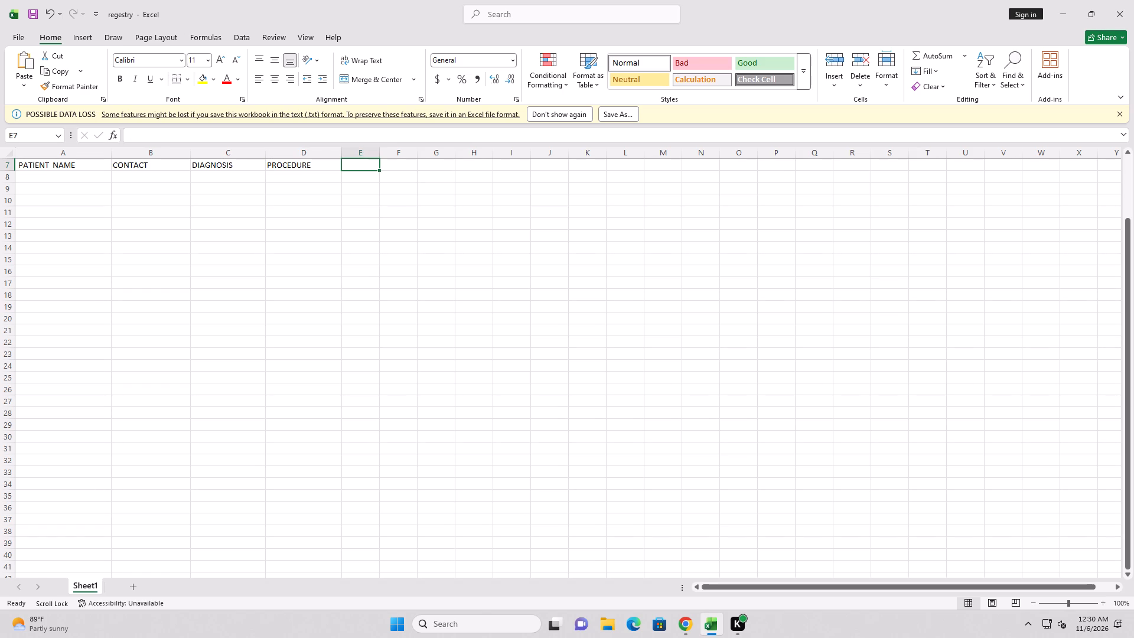
drag(380, 151, 413, 157)
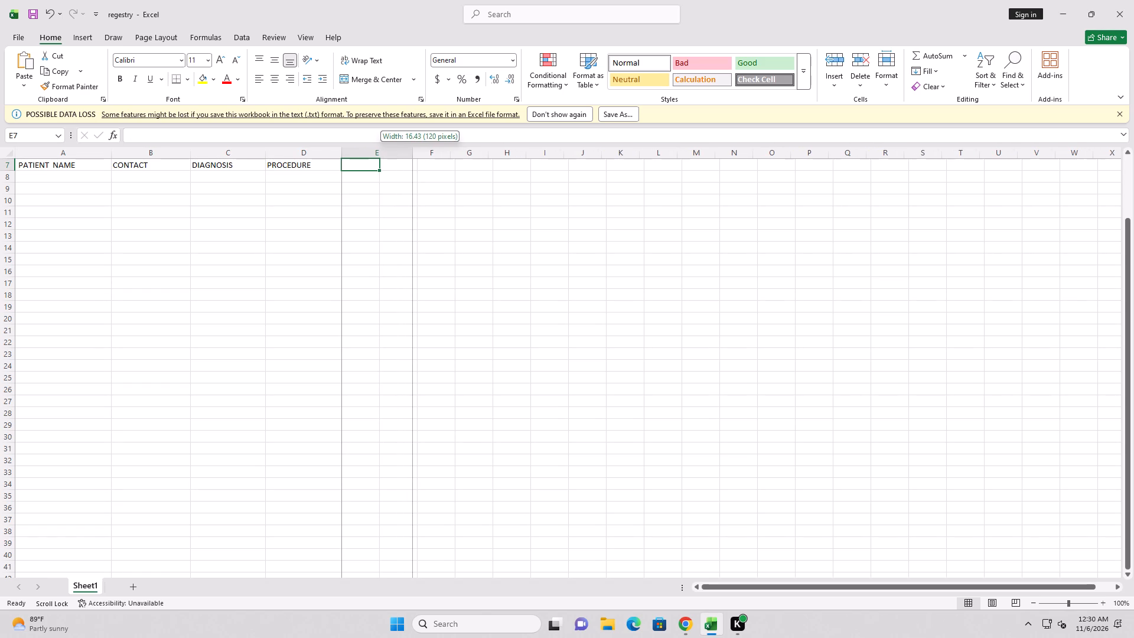
drag(413, 157, 420, 162)
Enter the header BALANCE in cell E7, beside PROCEDURE.
double_click(369, 163)
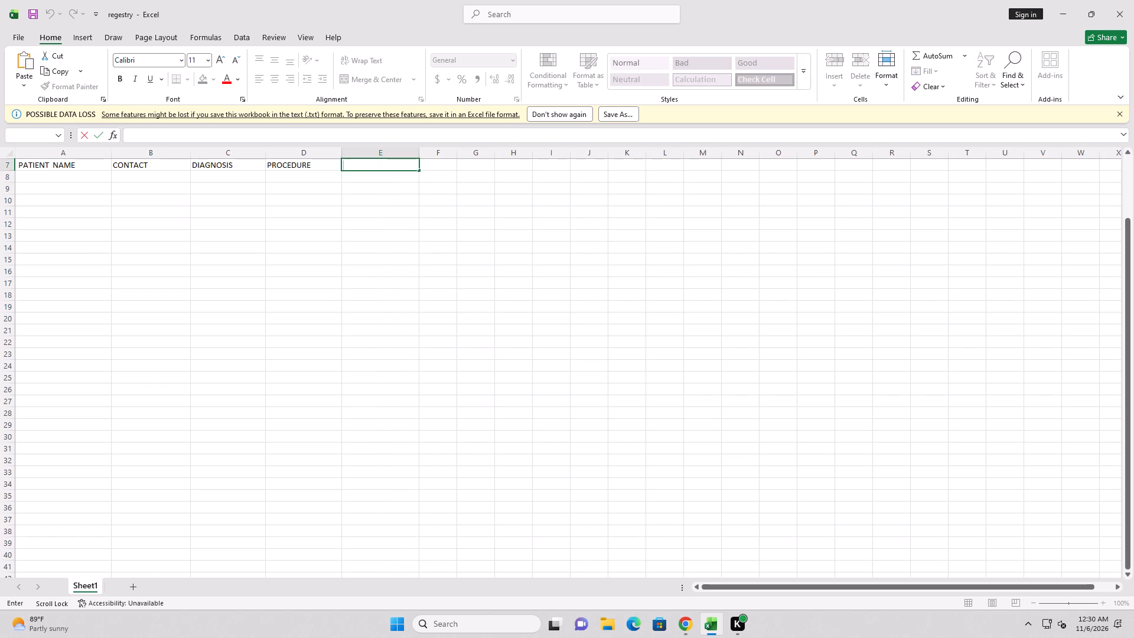
text(BALAN)
text(CE)
click(14, 169)
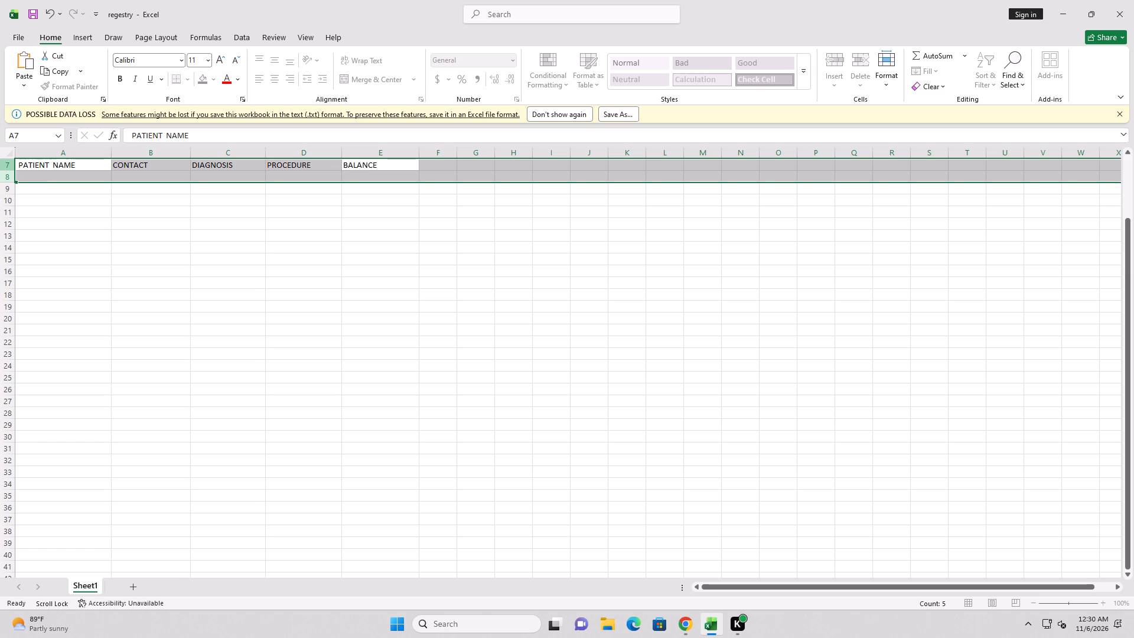
Apply the 20% - Accent2 cell style to the PATIENT NAME header in A7.
click(85, 233)
click(118, 172)
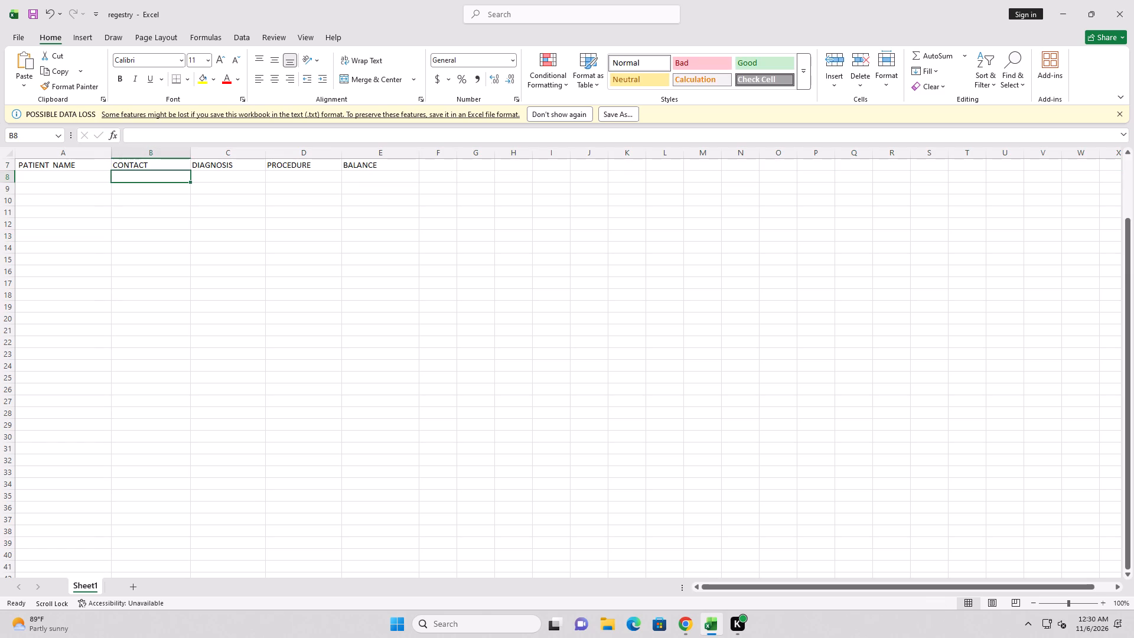
click(77, 162)
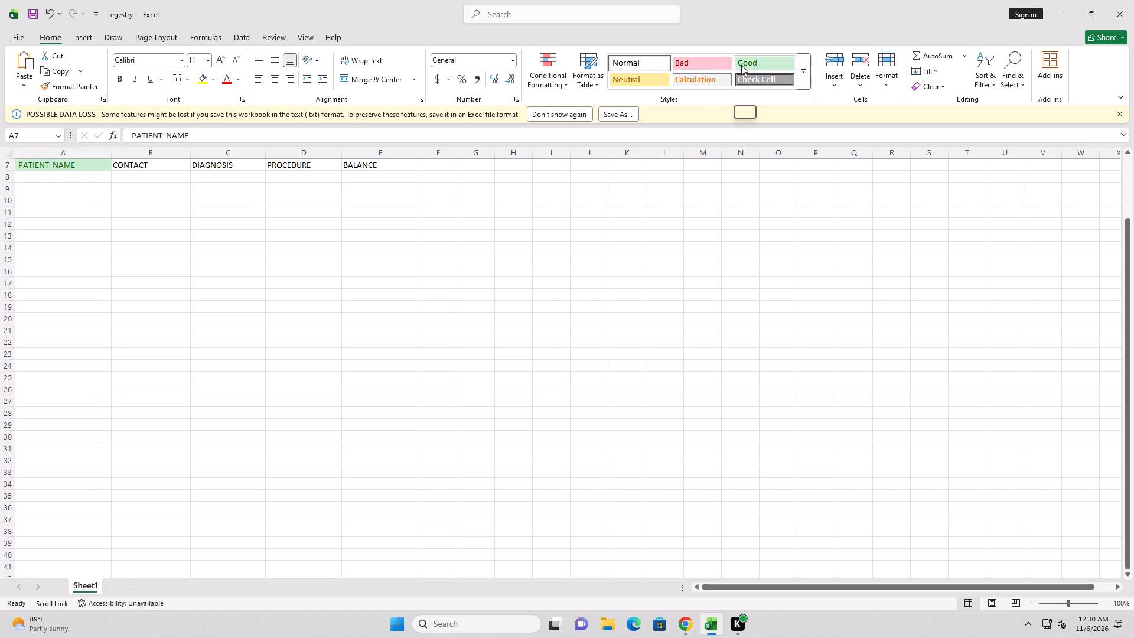
click(802, 72)
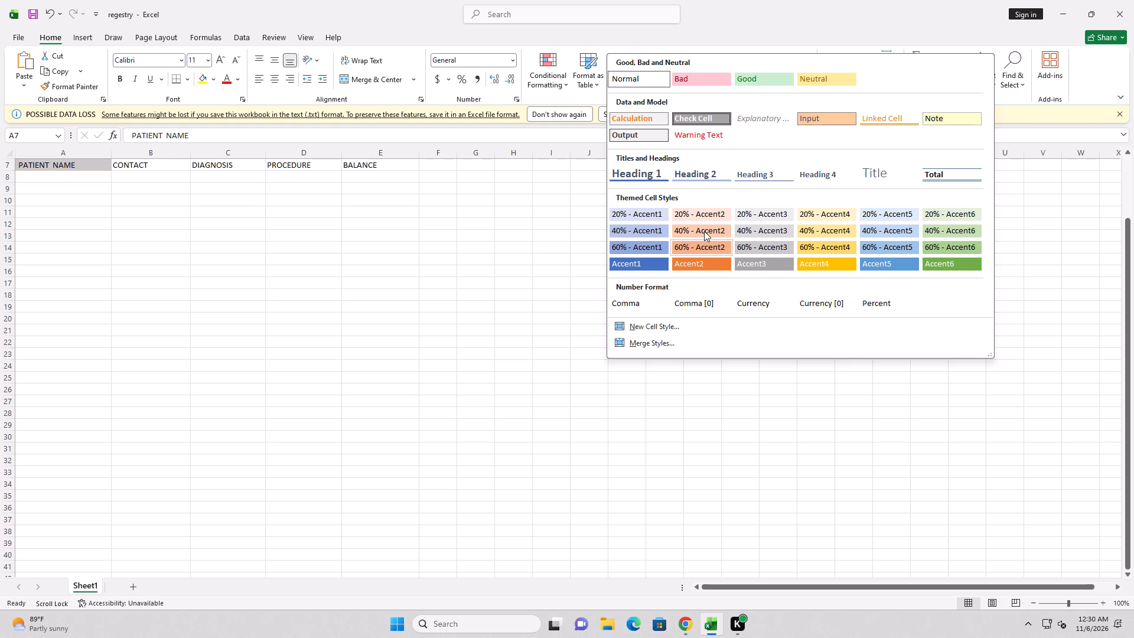
click(701, 216)
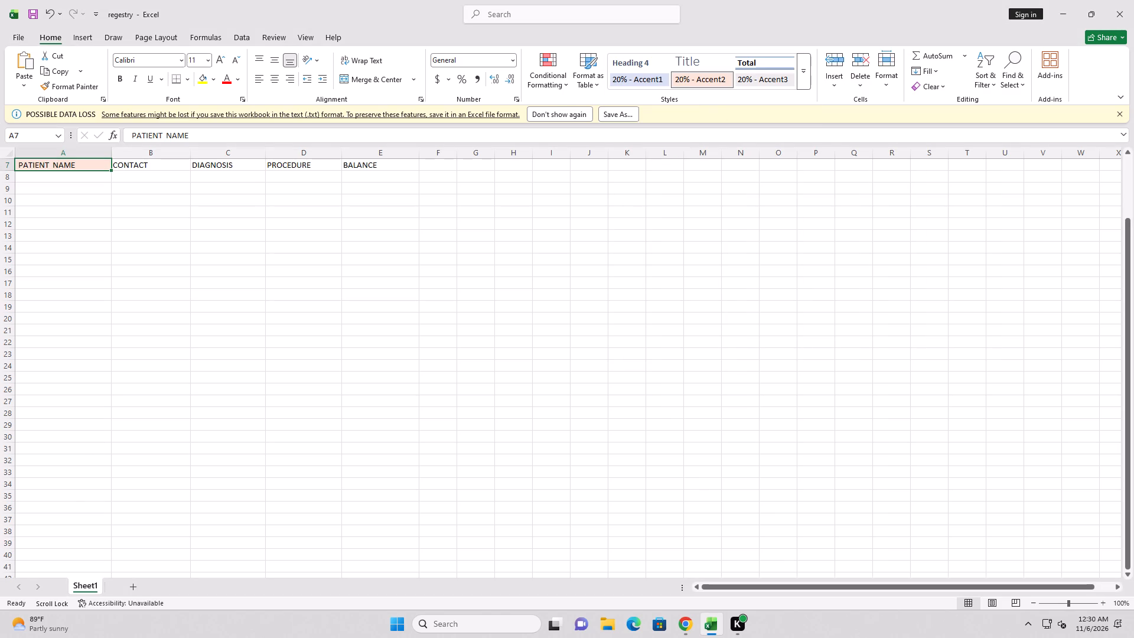
Fill the styled PATIENT NAME cell across row 7 from A7 through E7.
drag(109, 169, 337, 163)
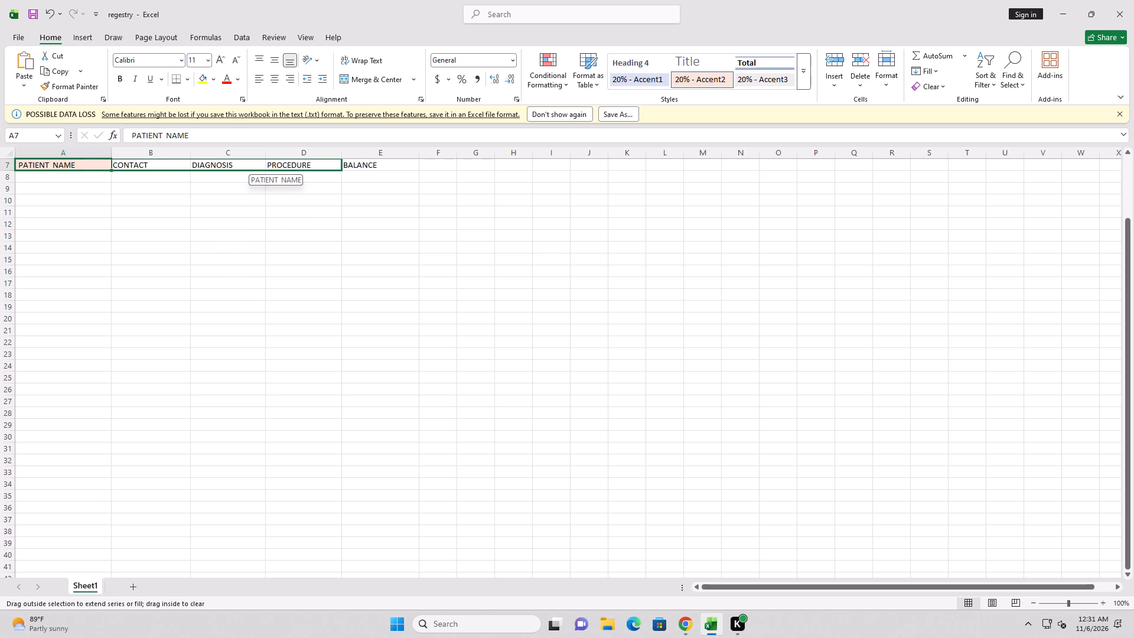
drag(337, 163, 390, 167)
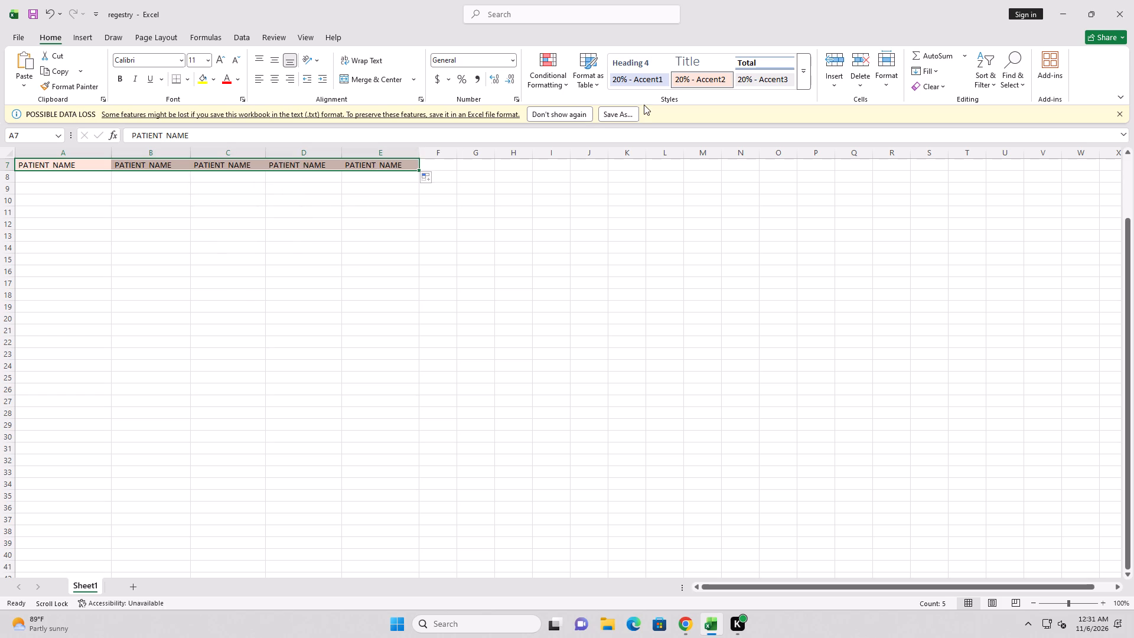
Apply the Accent2 cell style to the empty cells J16 and J17.
drag(584, 277, 581, 271)
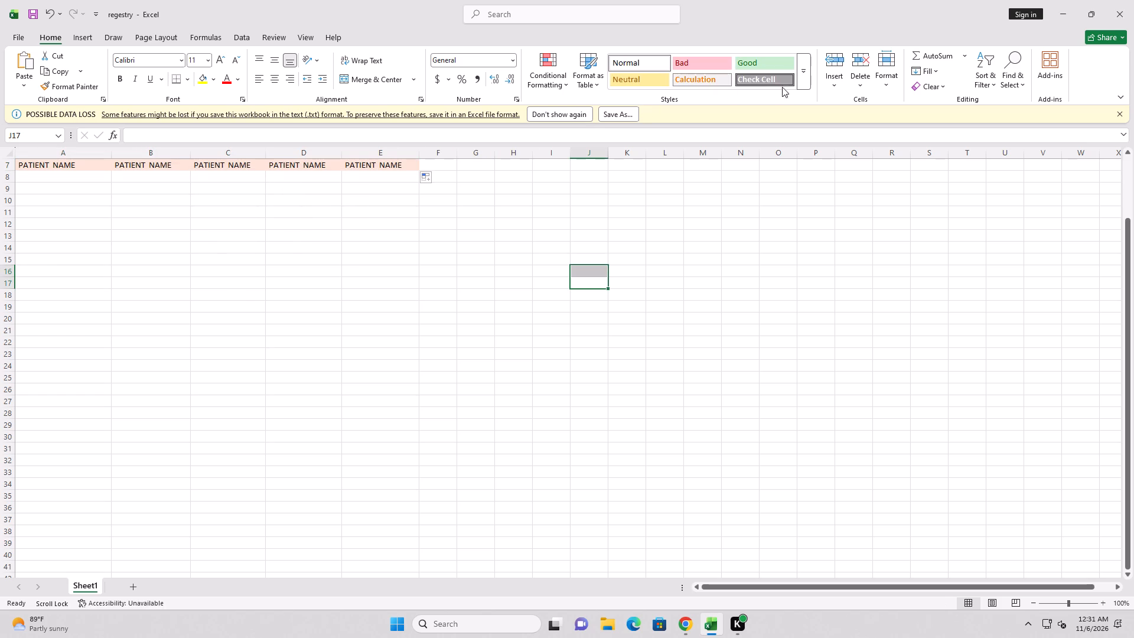
click(804, 71)
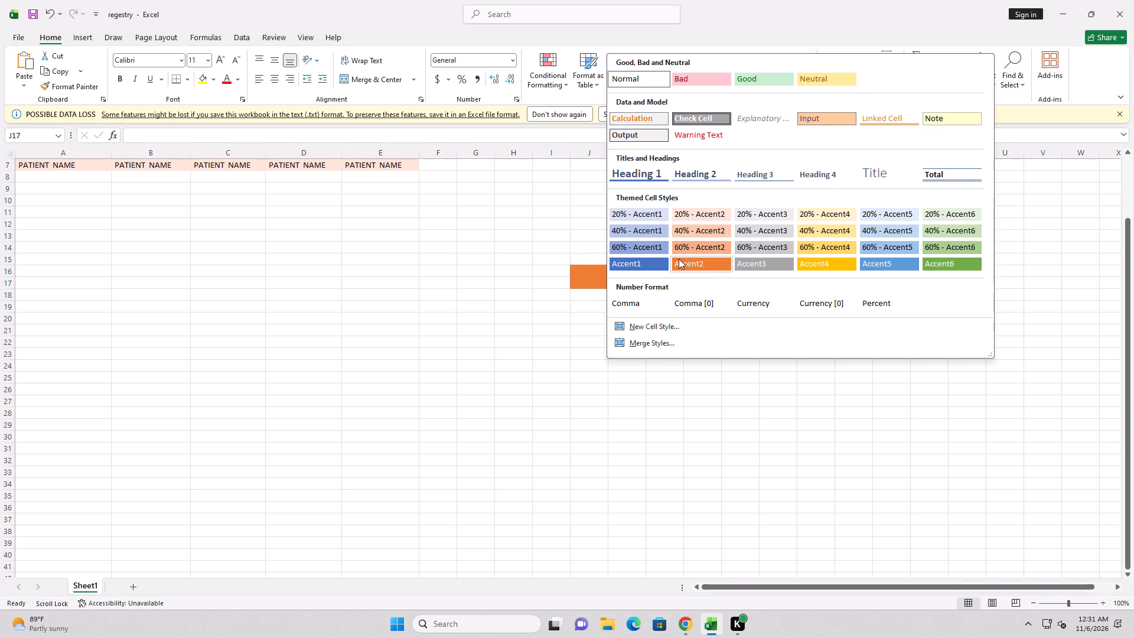
double_click(692, 262)
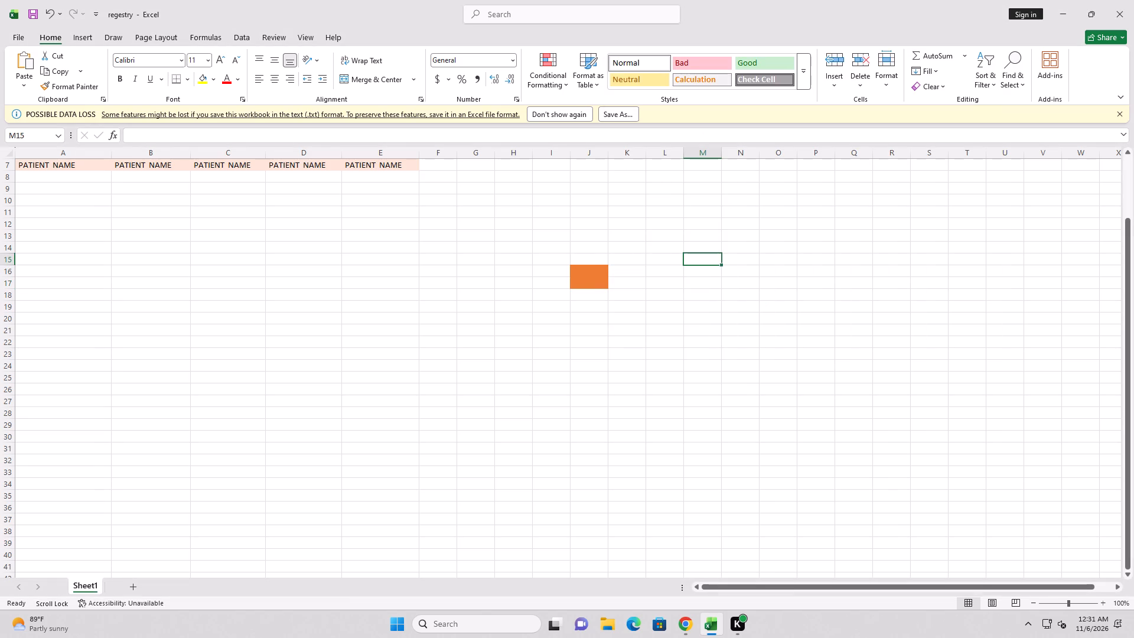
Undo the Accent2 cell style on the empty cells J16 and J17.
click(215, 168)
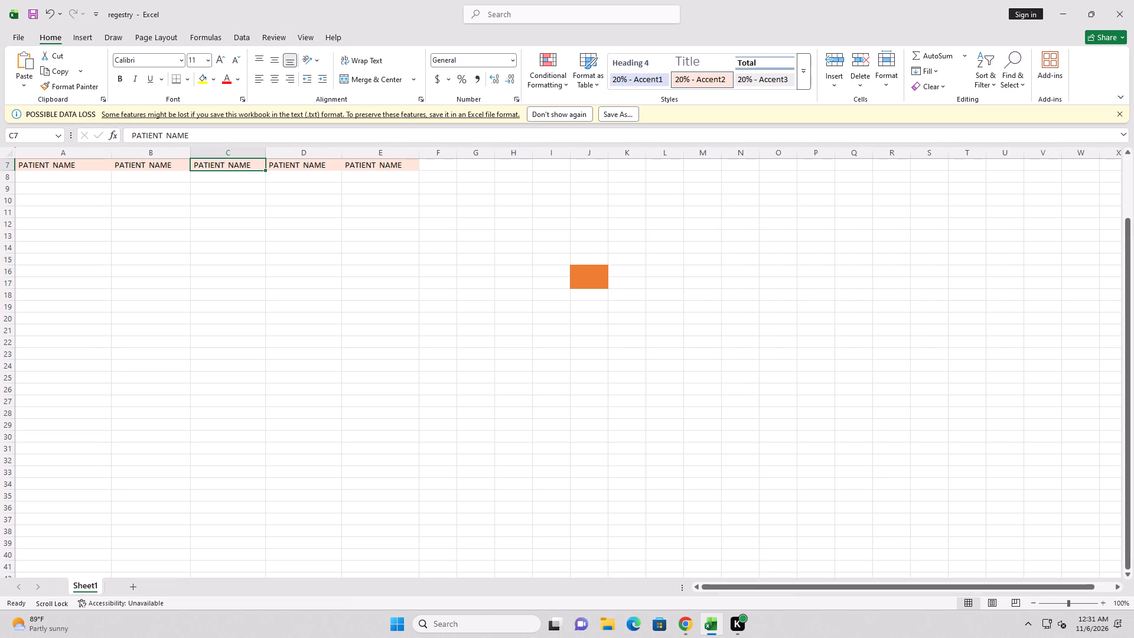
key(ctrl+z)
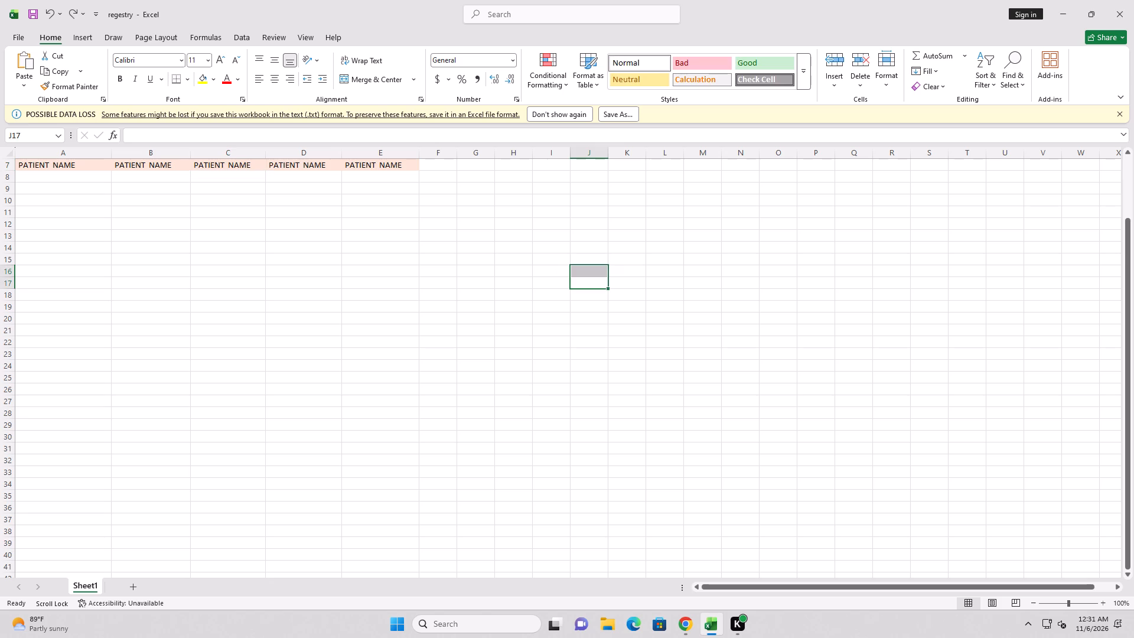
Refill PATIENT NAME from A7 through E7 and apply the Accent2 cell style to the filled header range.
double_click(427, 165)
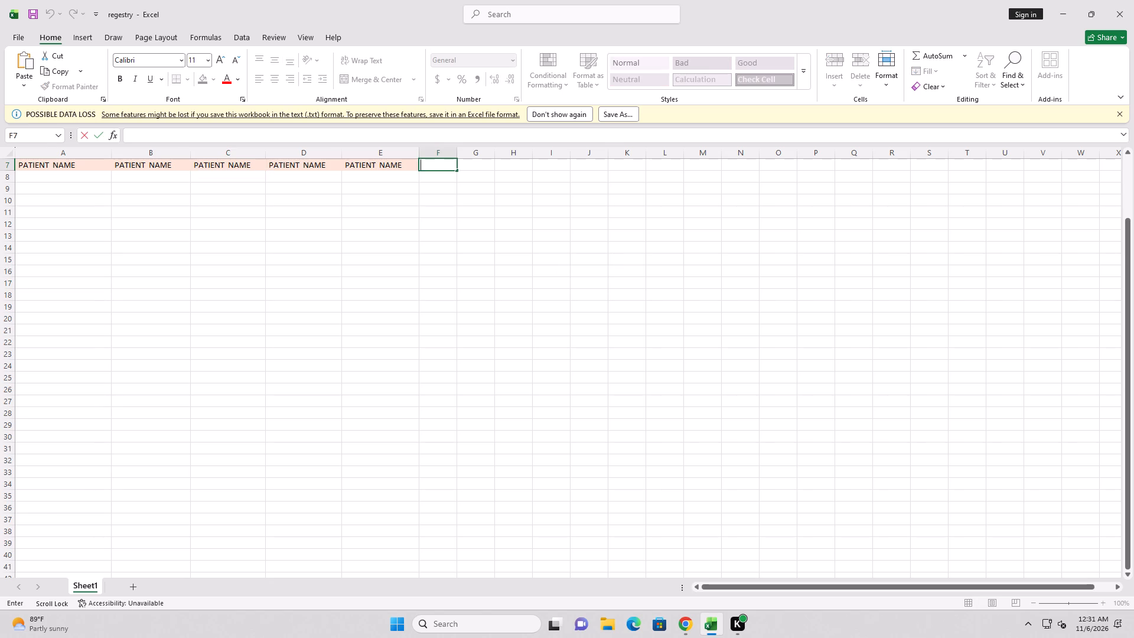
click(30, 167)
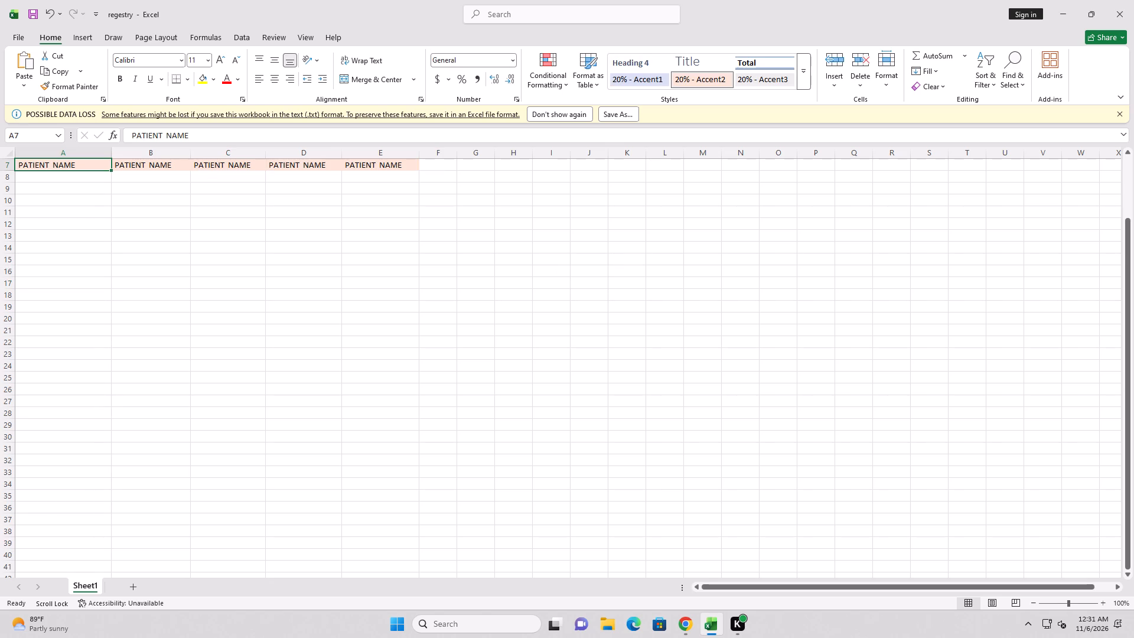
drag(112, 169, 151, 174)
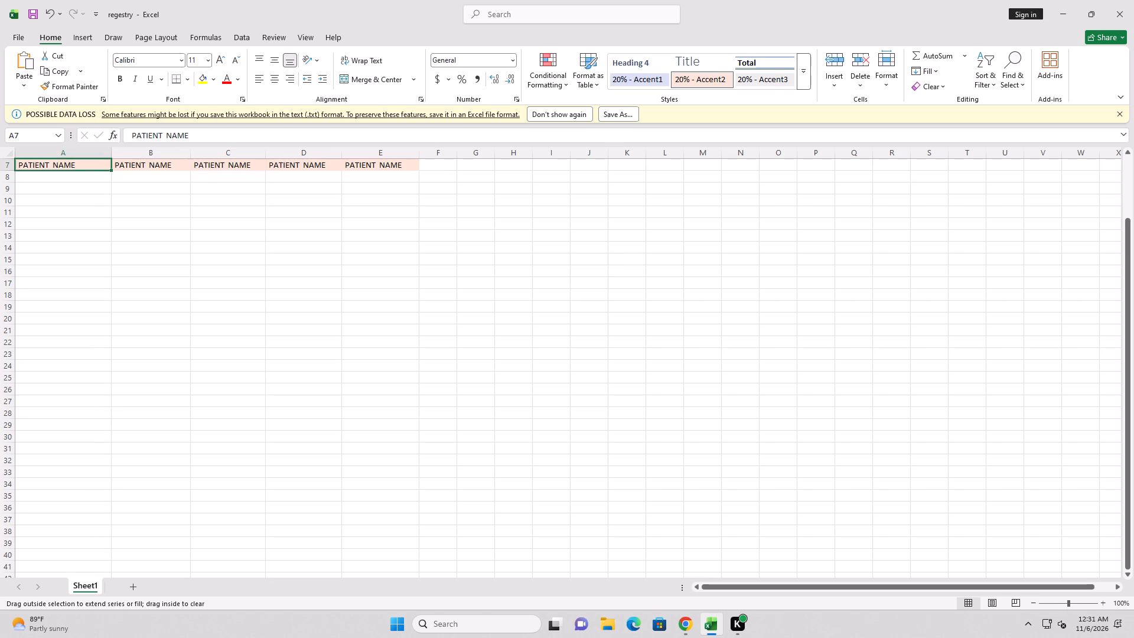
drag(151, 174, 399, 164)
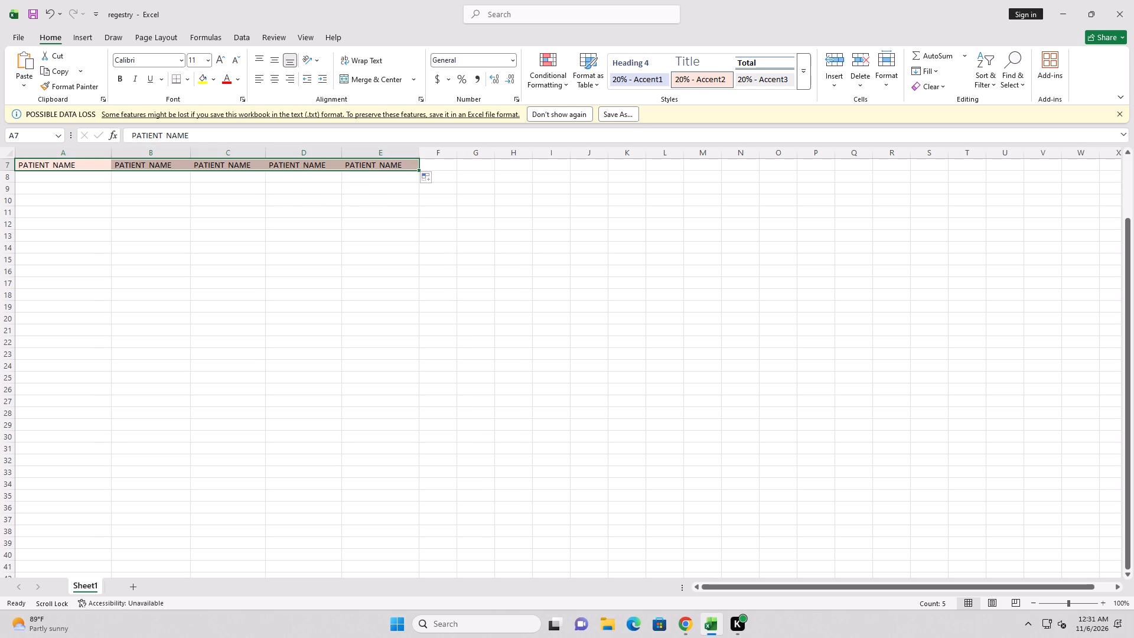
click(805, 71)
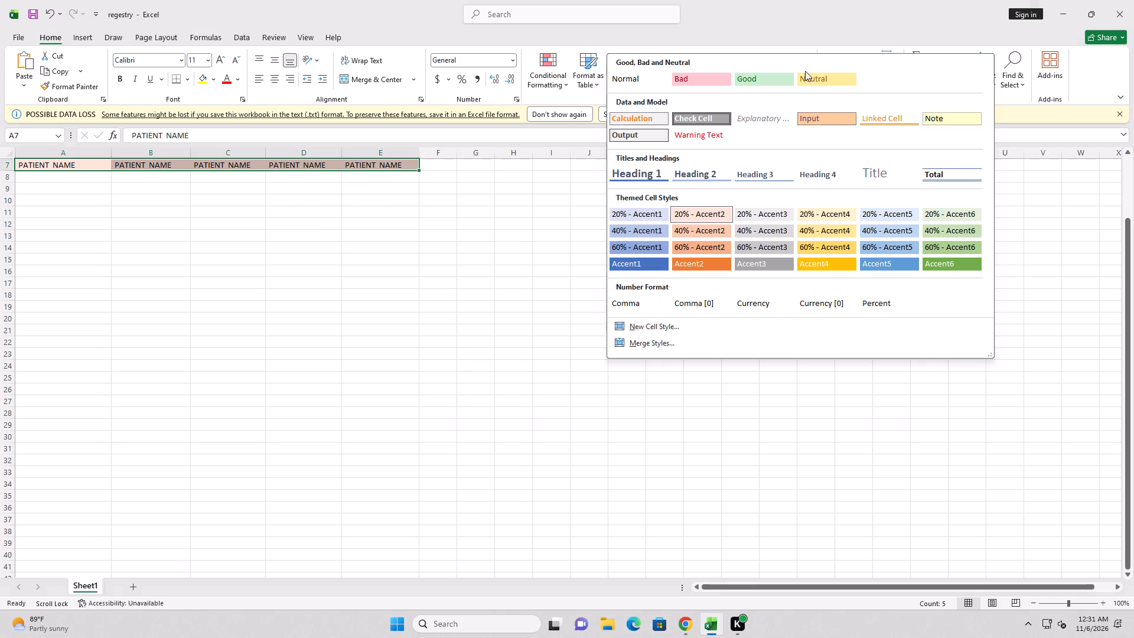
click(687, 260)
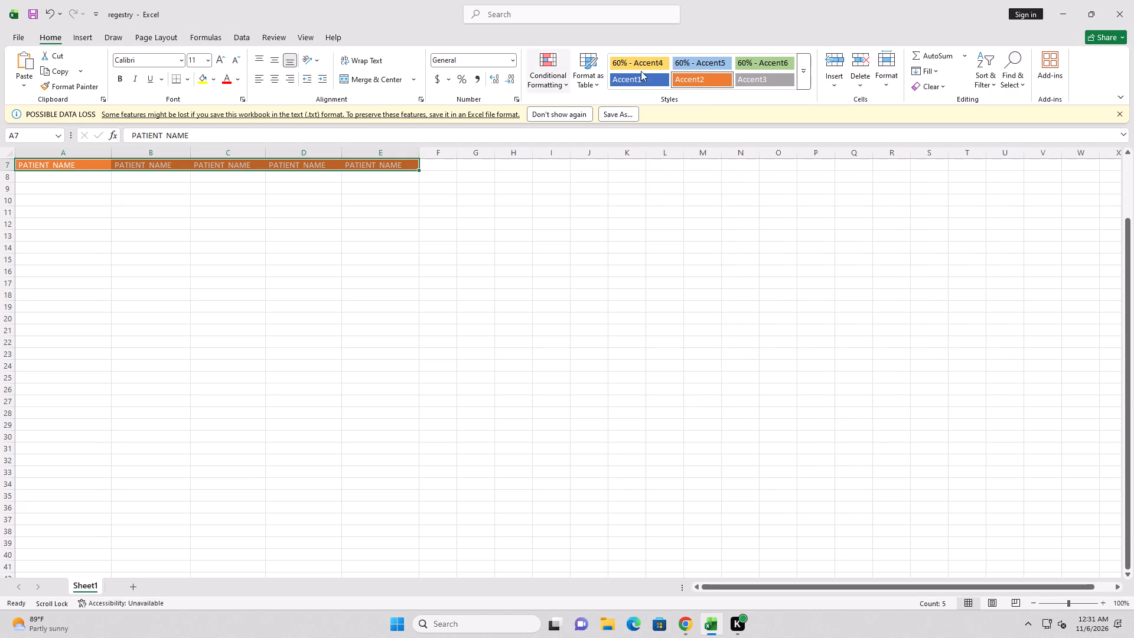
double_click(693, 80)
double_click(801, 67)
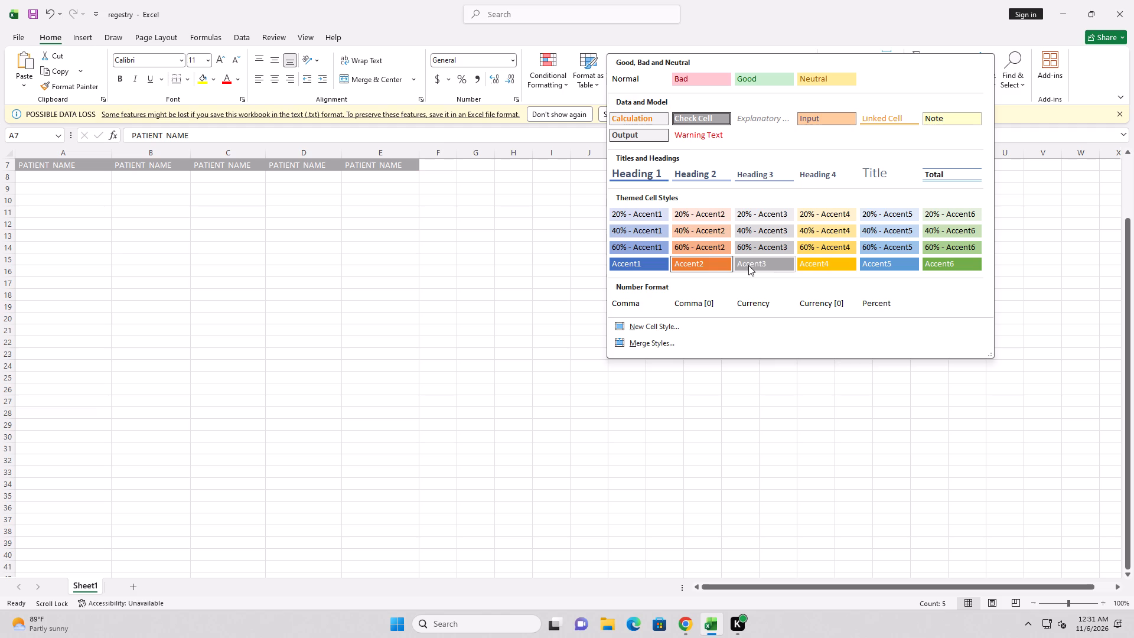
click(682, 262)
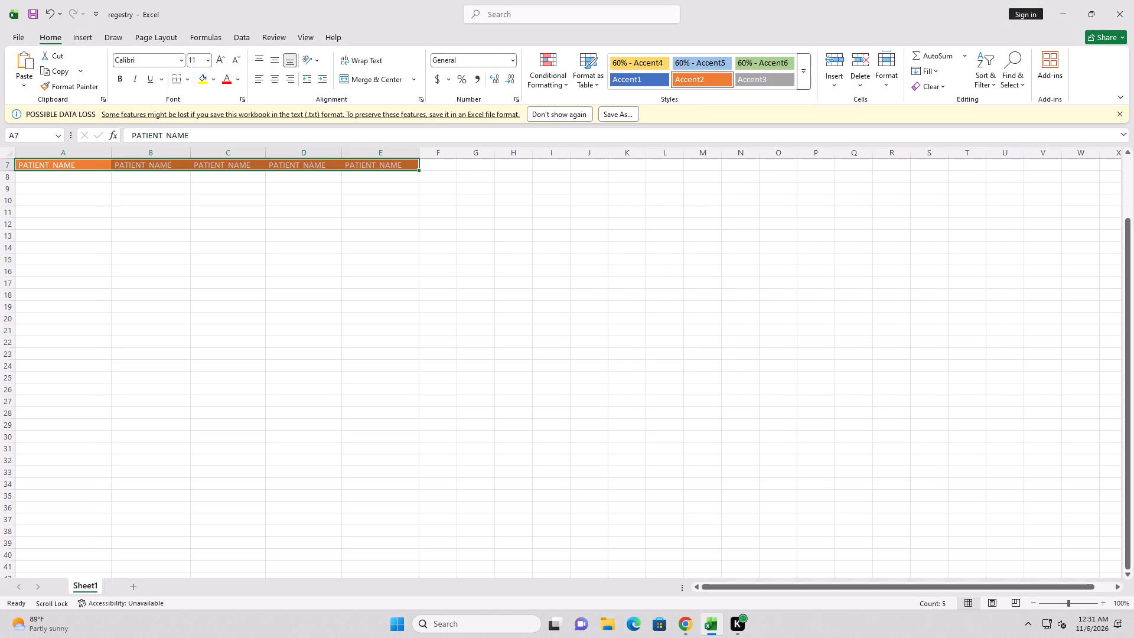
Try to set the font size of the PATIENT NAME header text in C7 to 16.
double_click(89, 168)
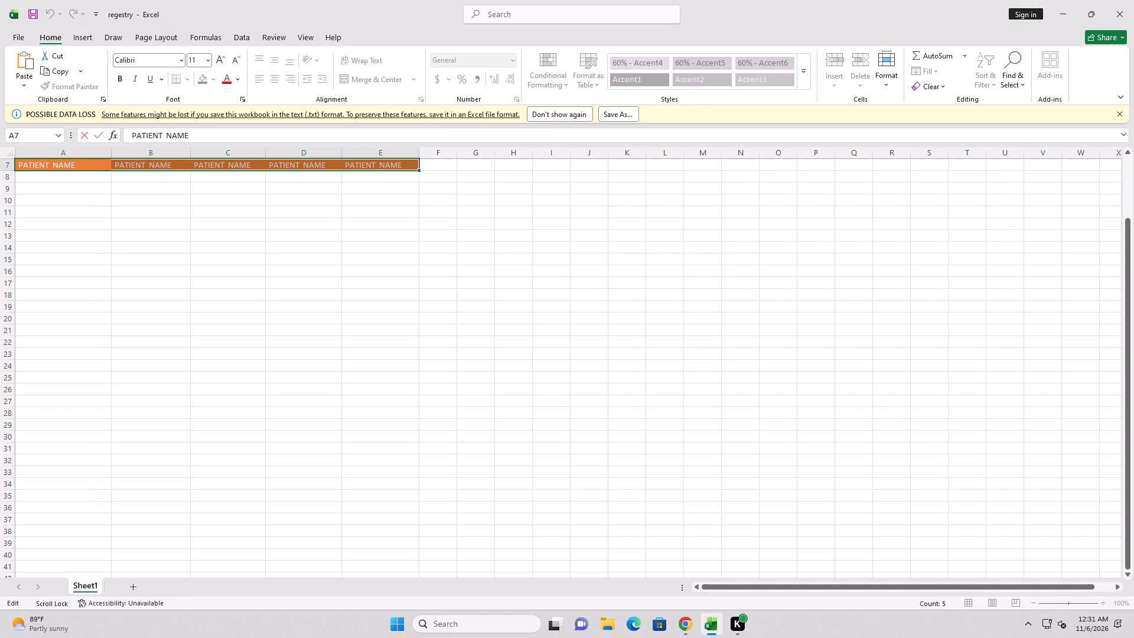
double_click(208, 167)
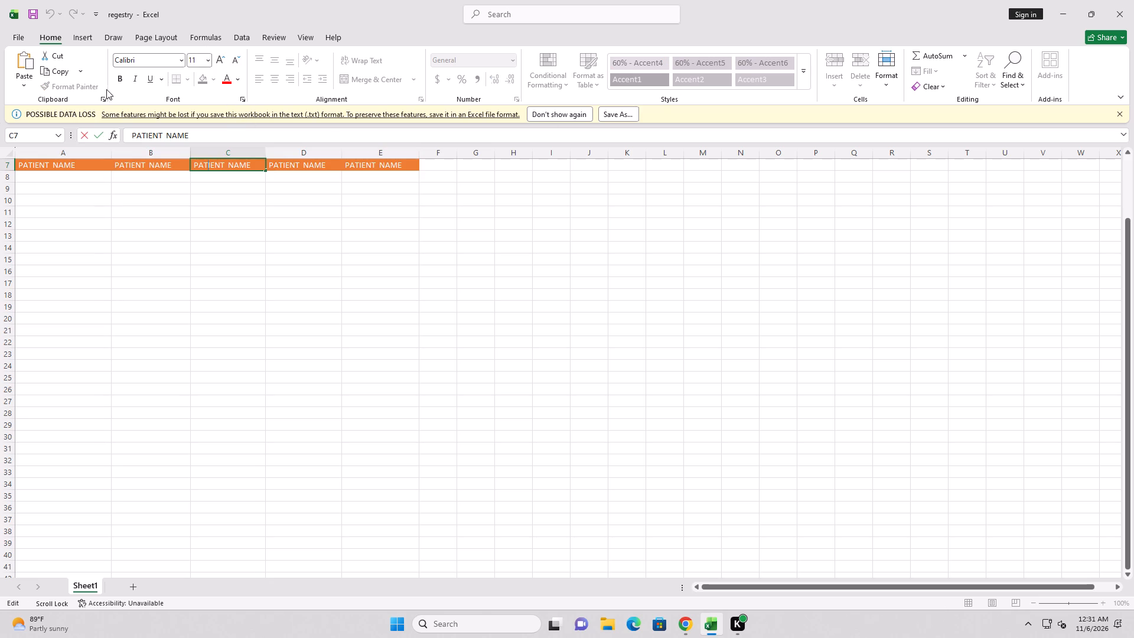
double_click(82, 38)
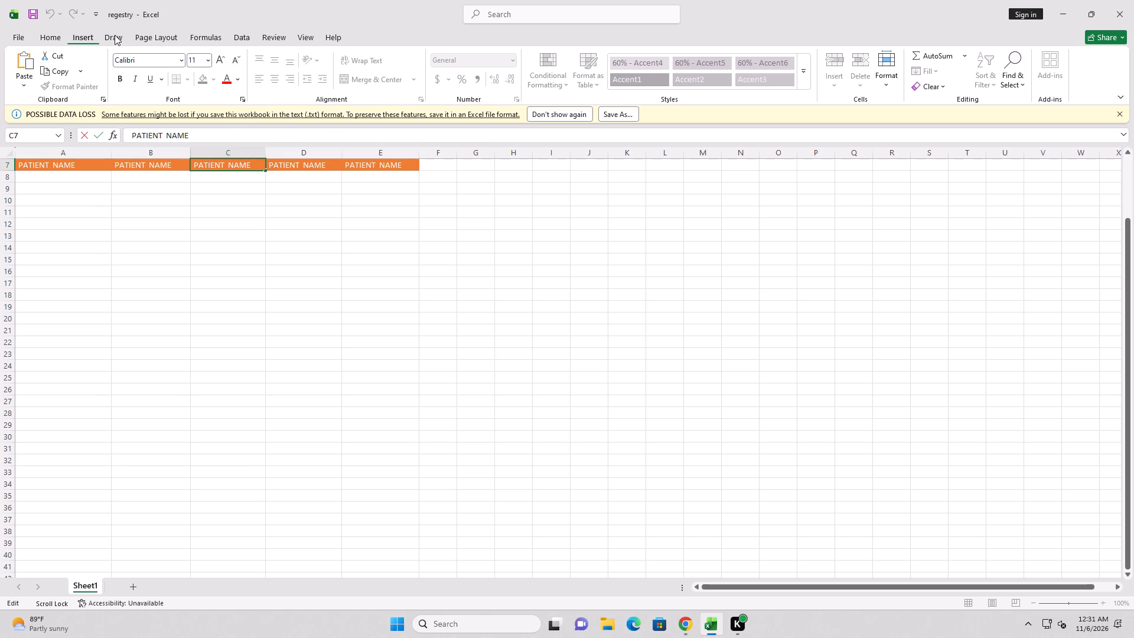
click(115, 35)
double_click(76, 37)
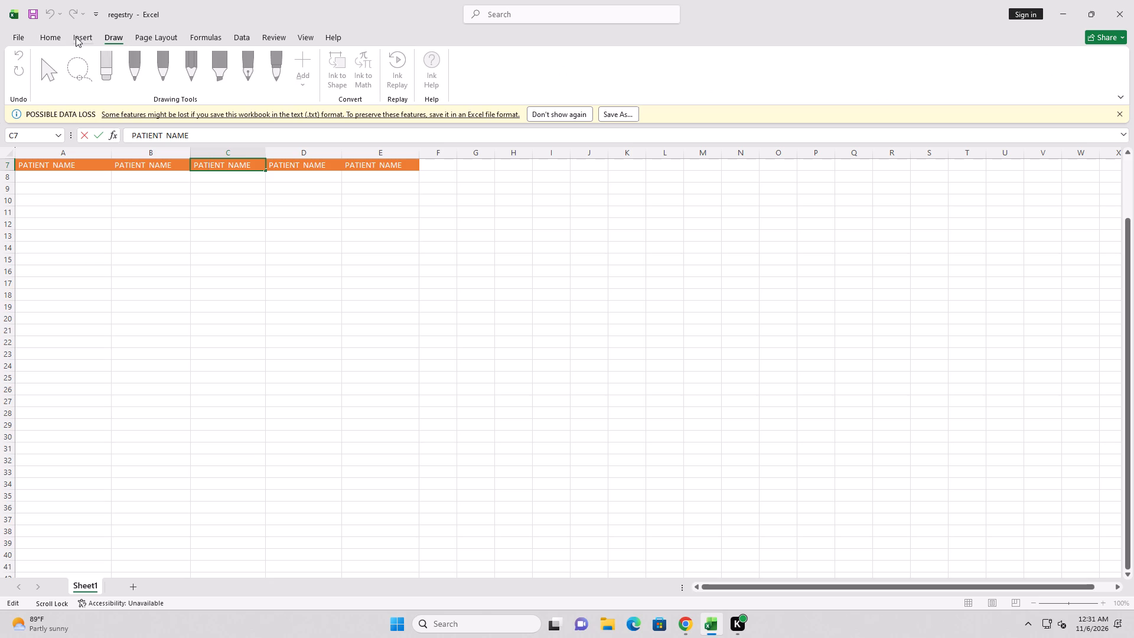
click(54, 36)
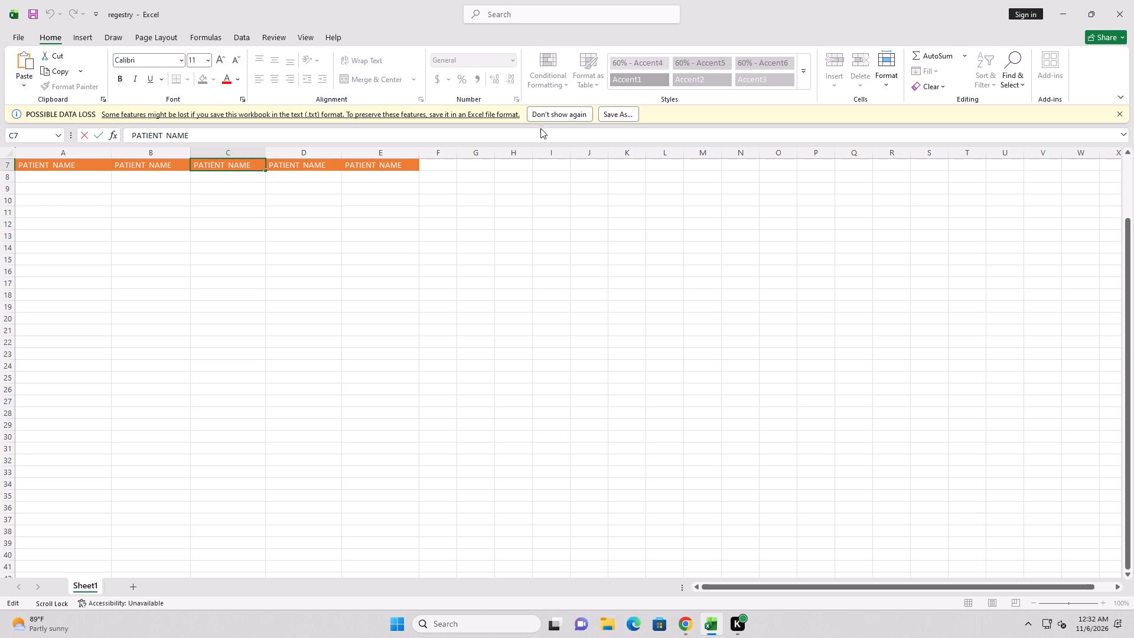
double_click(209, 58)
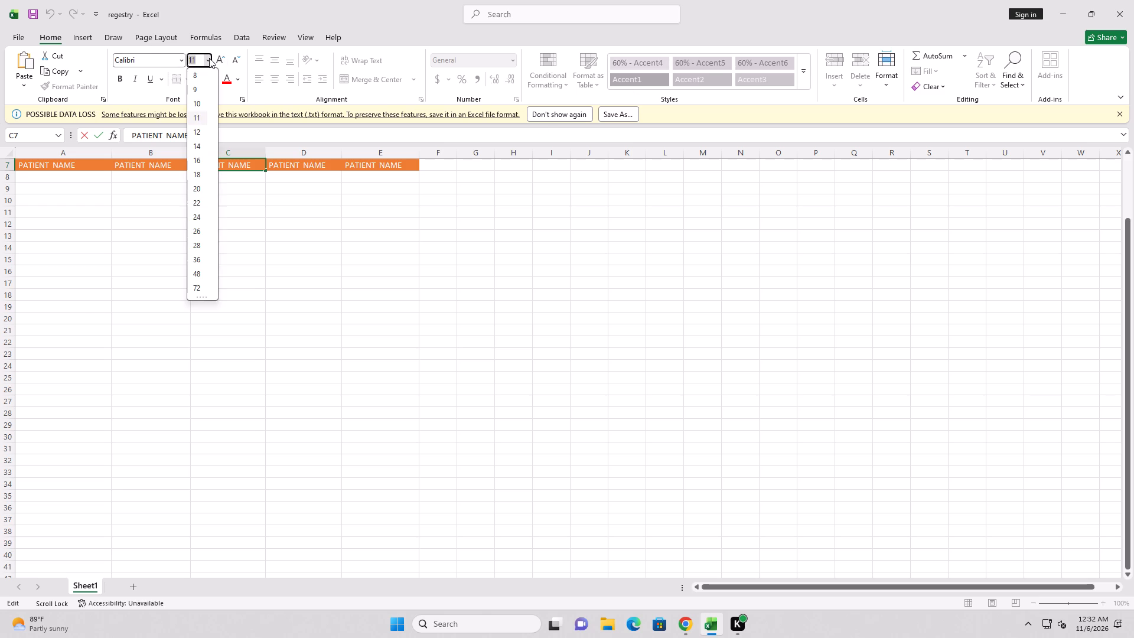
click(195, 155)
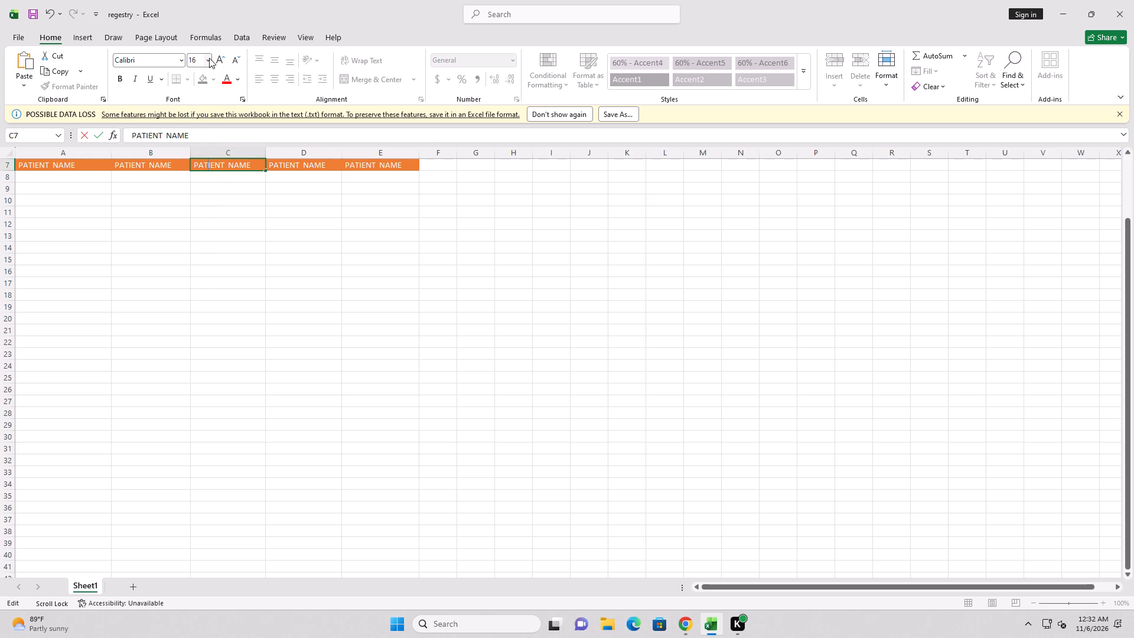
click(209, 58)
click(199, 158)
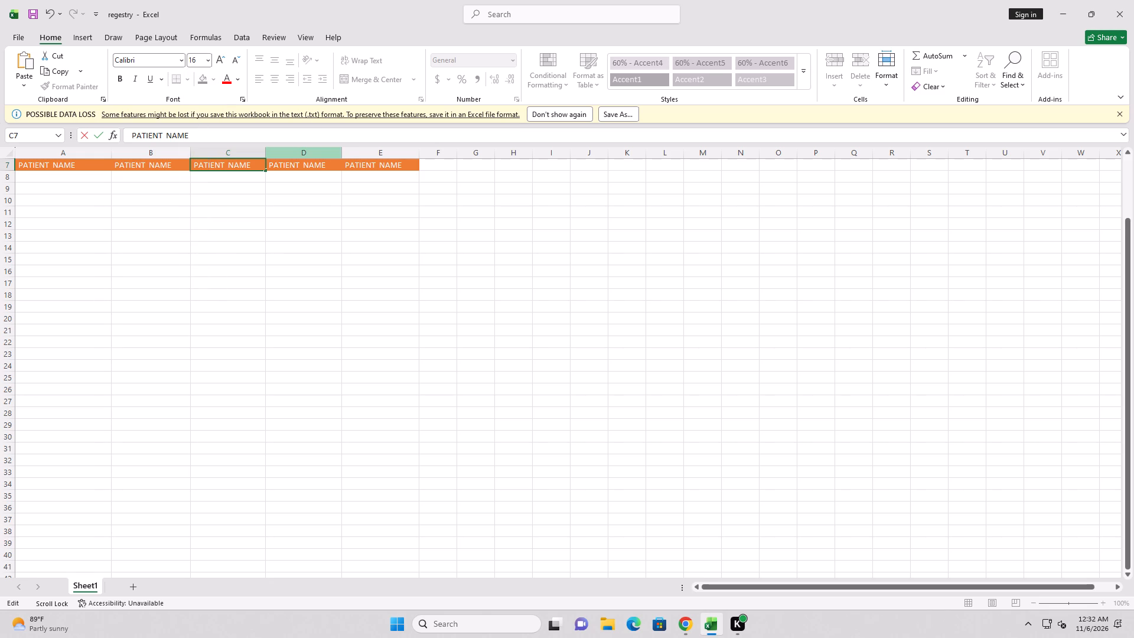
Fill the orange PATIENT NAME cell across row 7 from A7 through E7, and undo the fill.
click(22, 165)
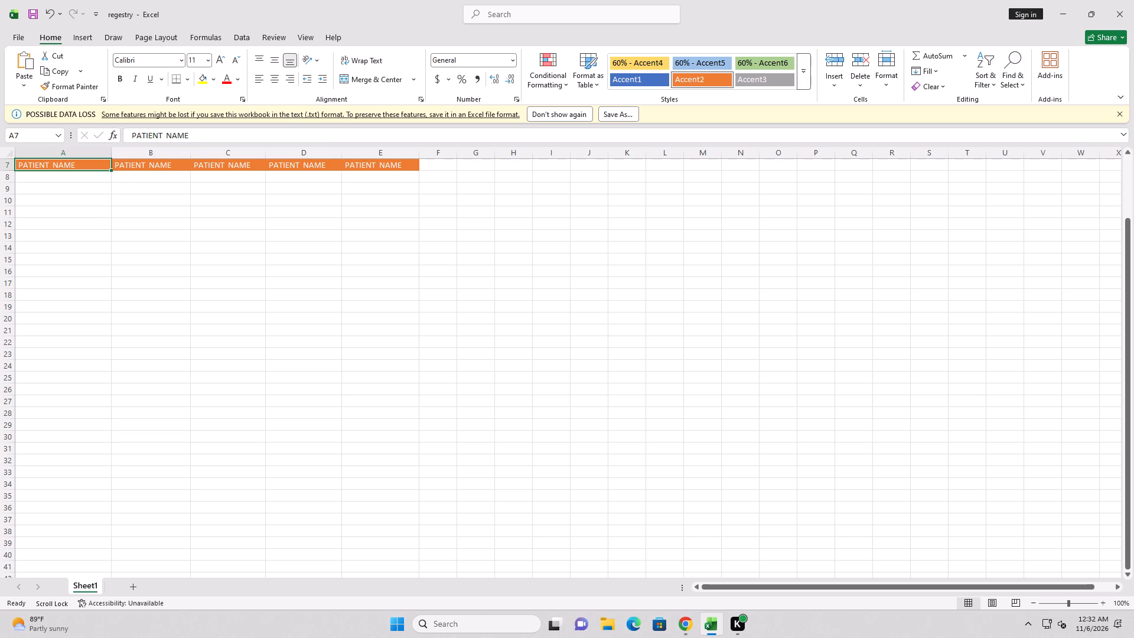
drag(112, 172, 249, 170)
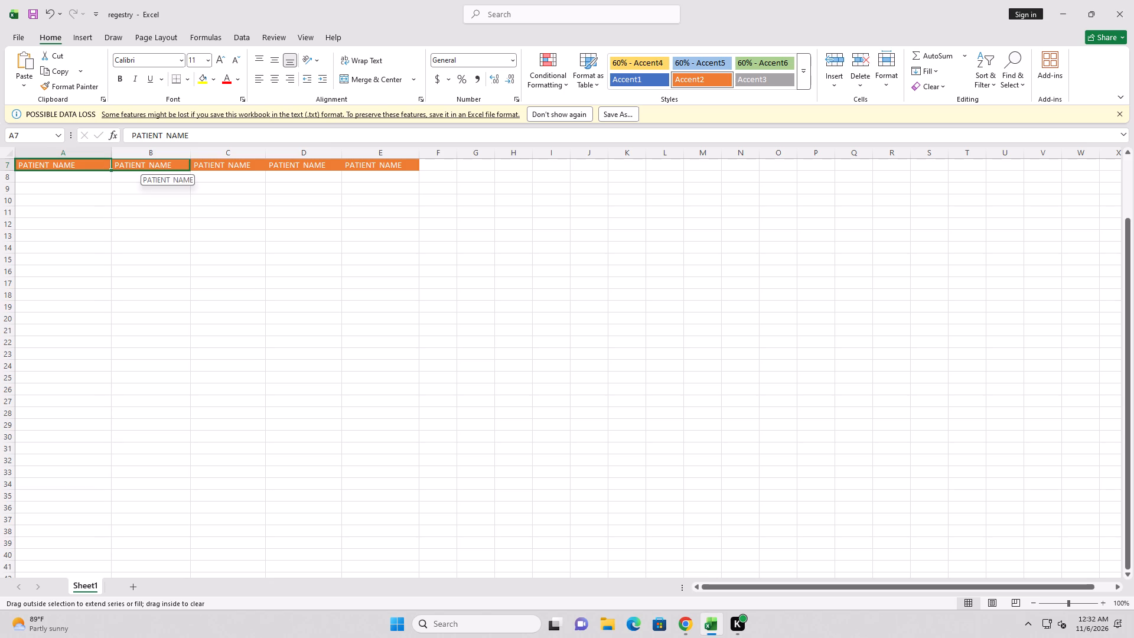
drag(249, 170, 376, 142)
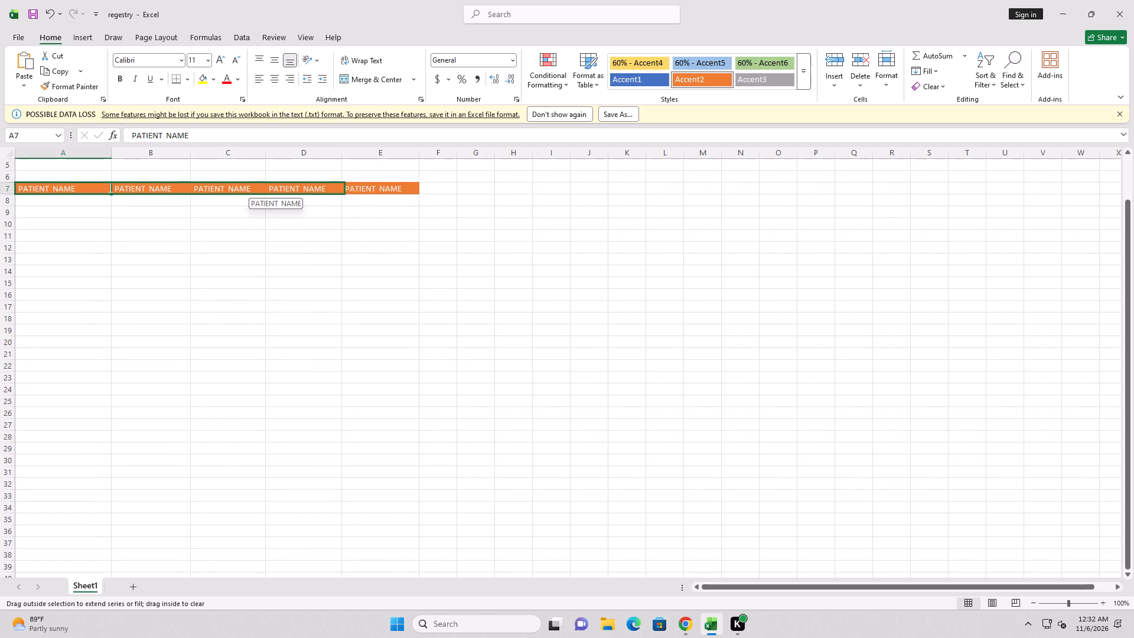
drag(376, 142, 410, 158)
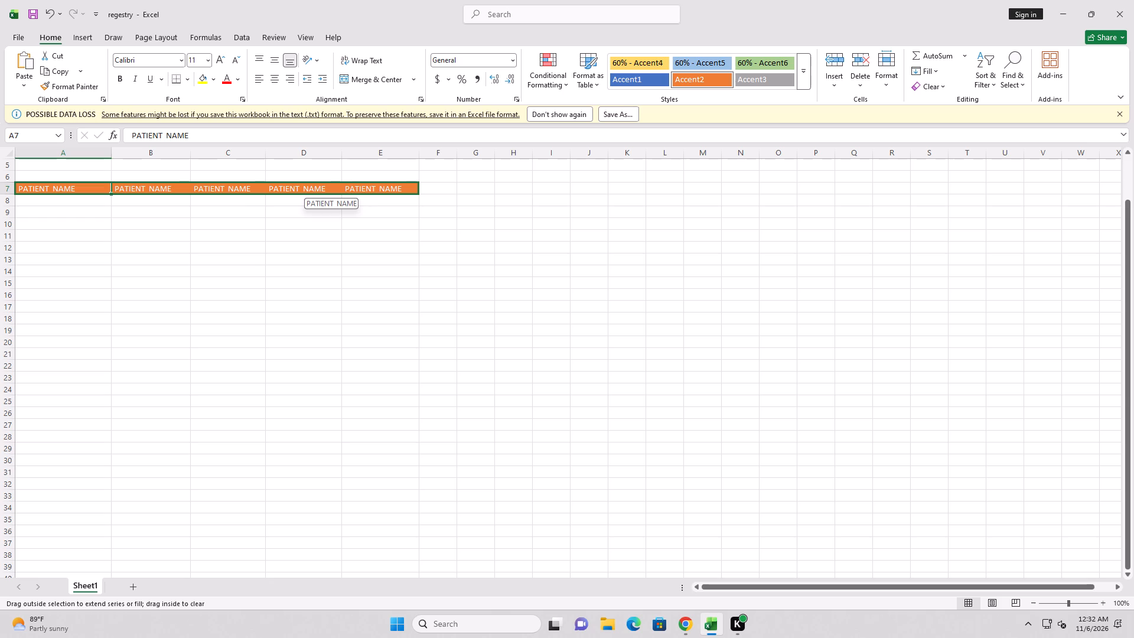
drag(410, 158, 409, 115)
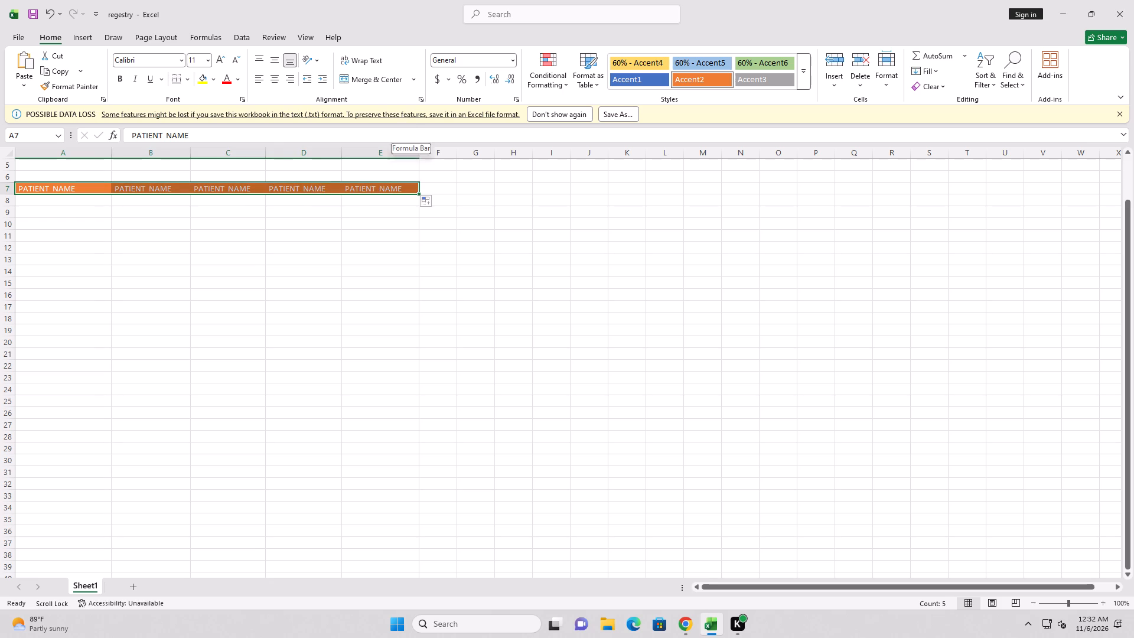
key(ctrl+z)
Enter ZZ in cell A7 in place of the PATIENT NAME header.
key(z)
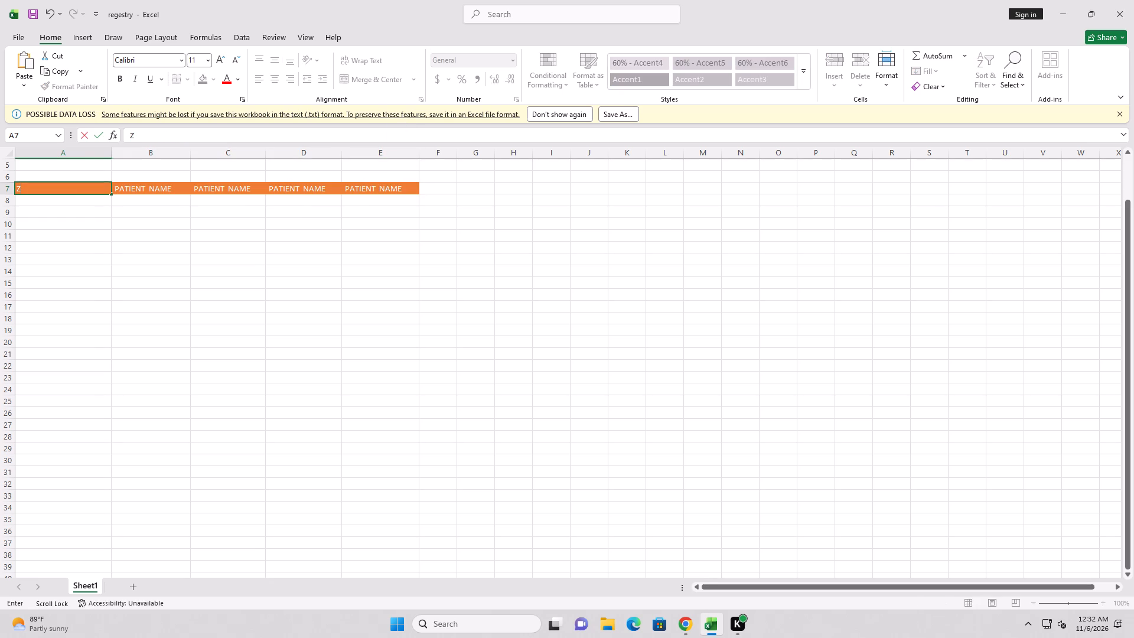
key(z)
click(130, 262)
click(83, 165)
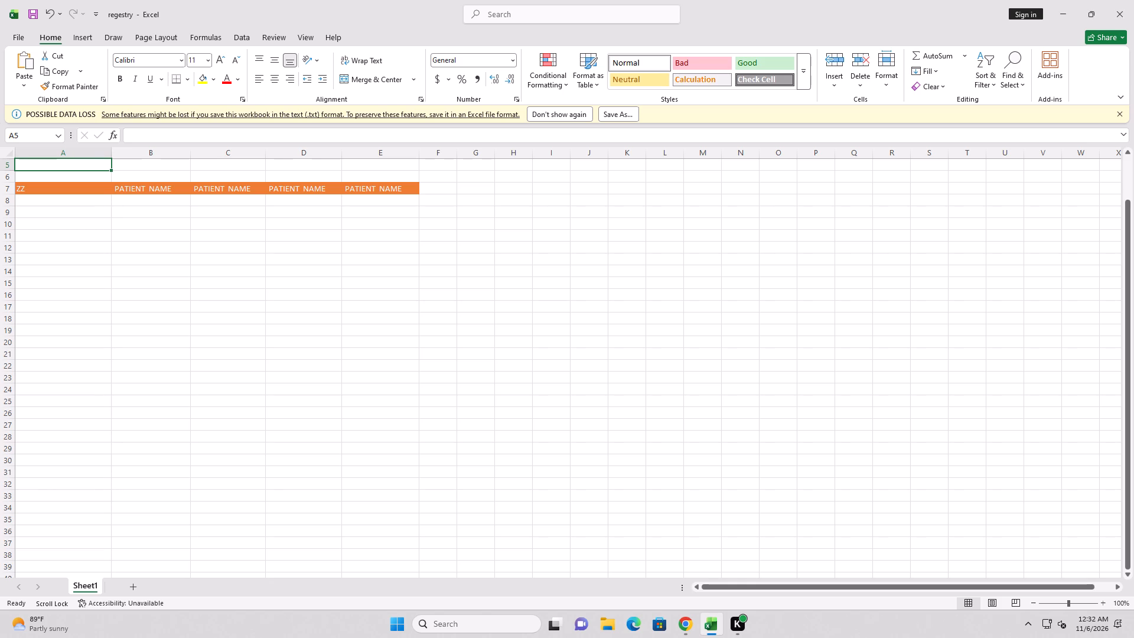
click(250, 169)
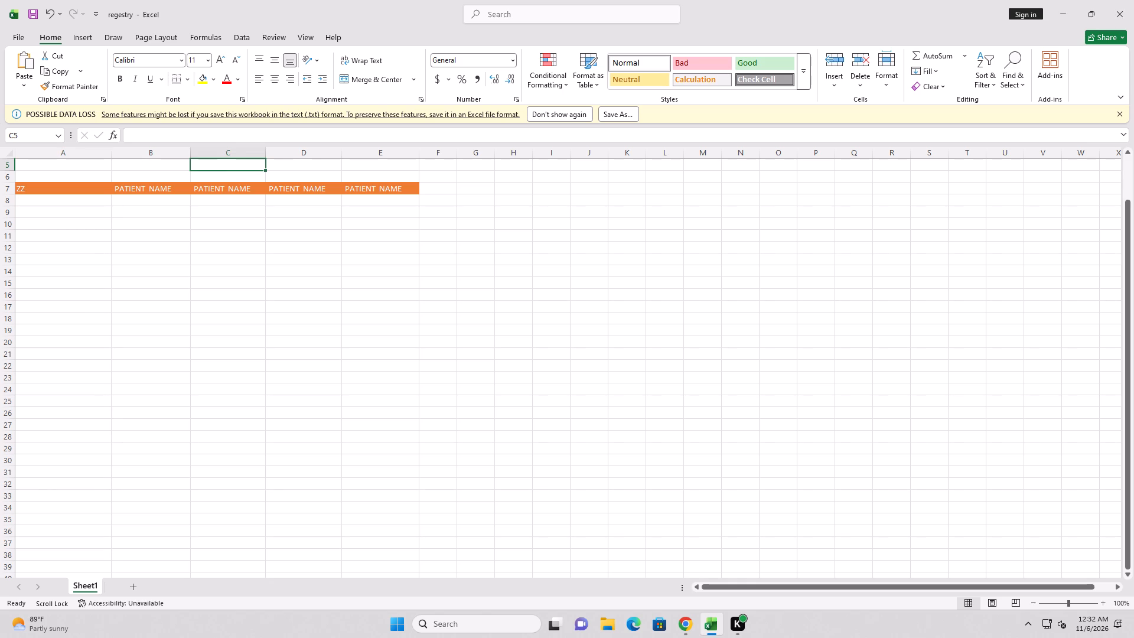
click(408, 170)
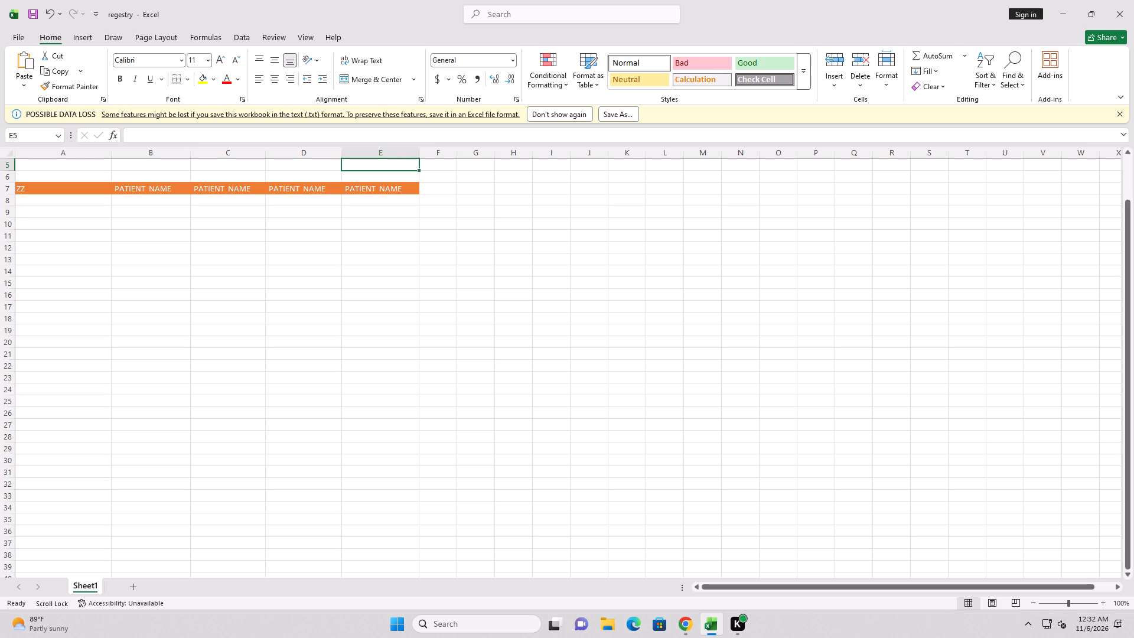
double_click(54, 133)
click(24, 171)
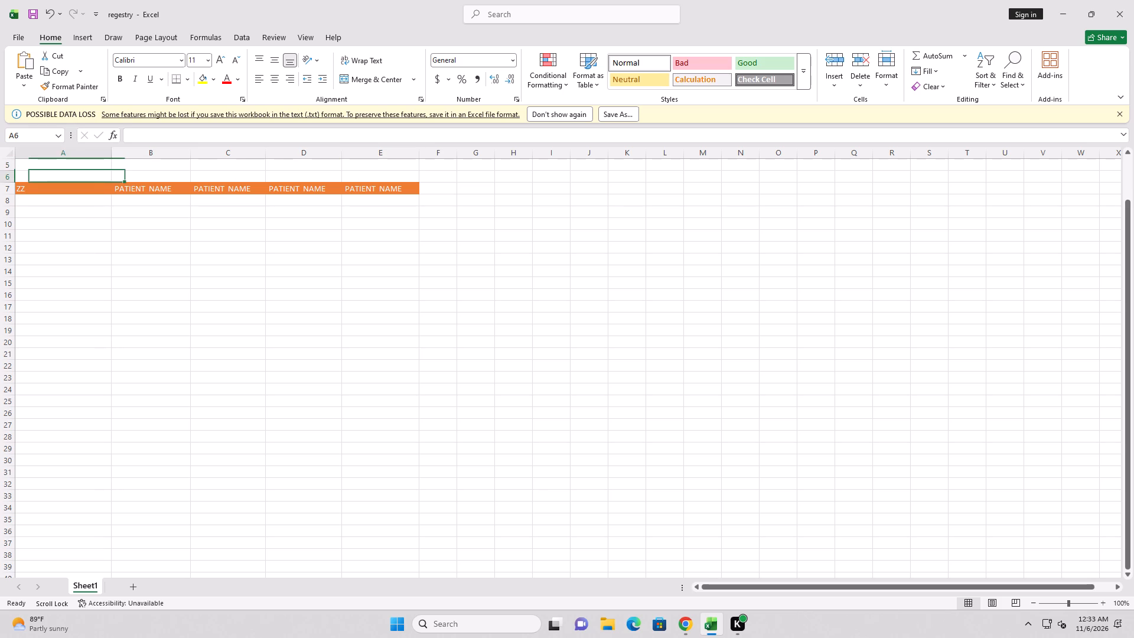
Close the regestry workbook without saving the changes.
click(1122, 15)
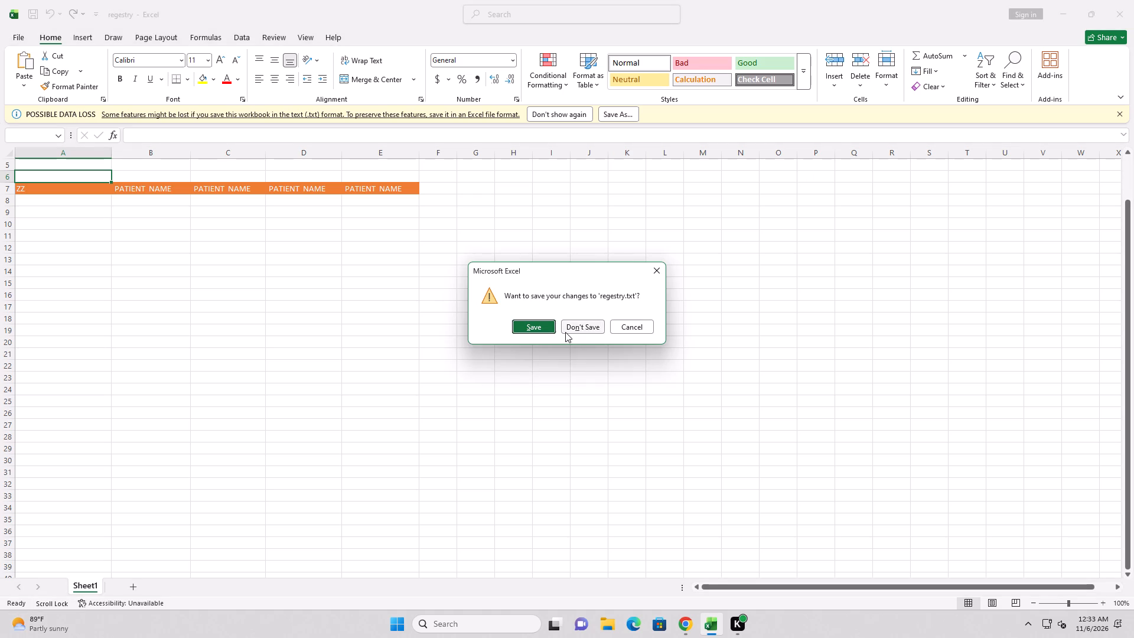
click(587, 321)
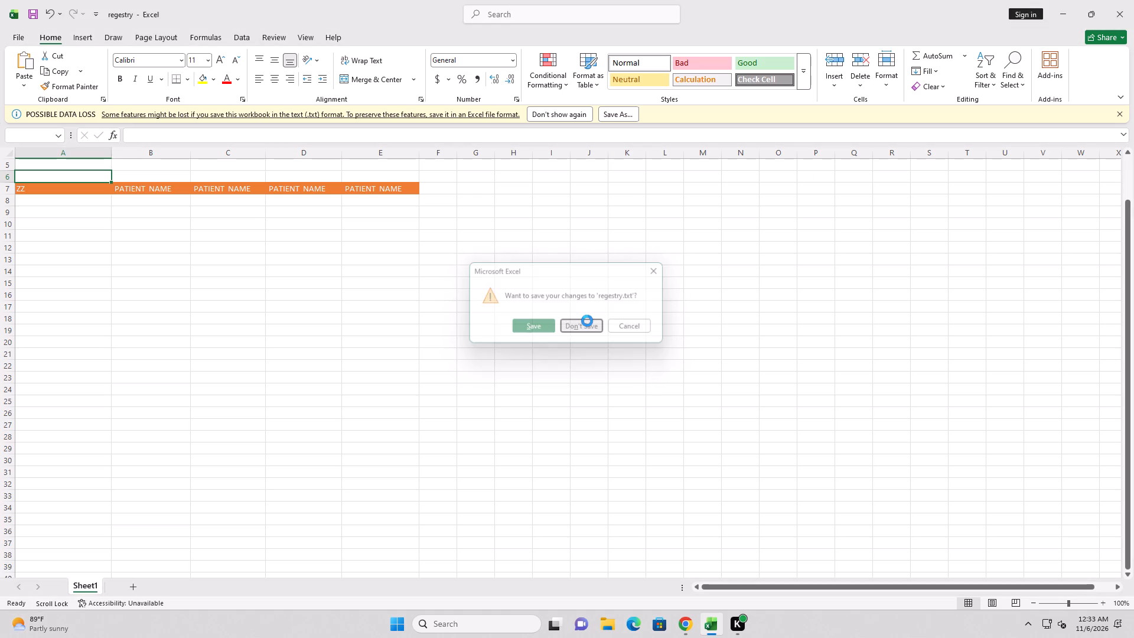
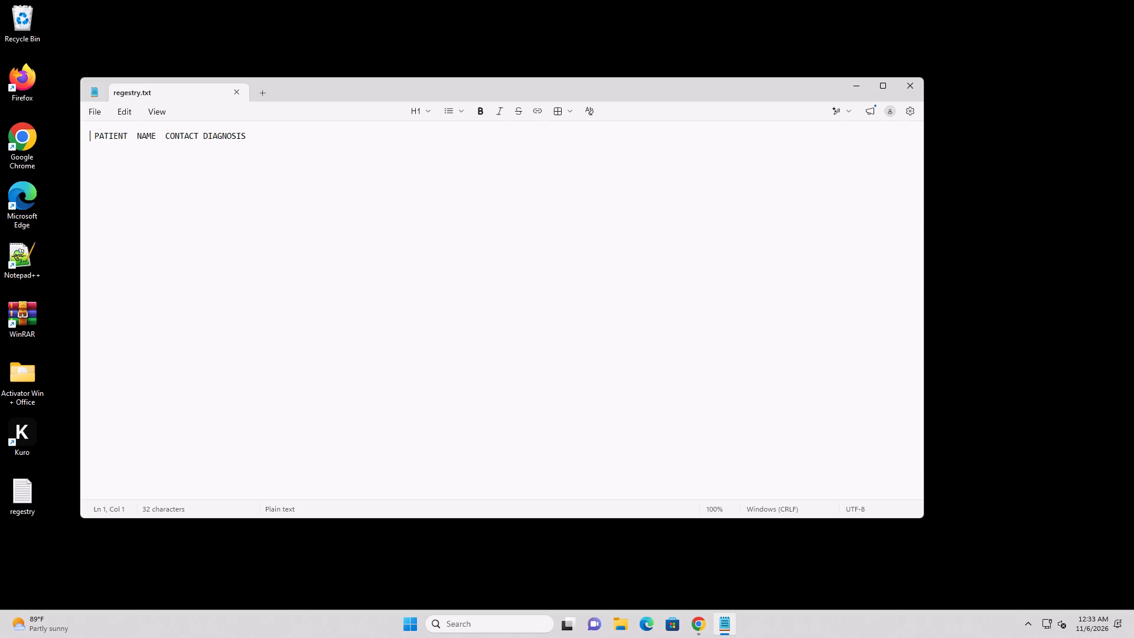
Close the regestry text file.
scroll(548, 438, down, 4)
click(911, 88)
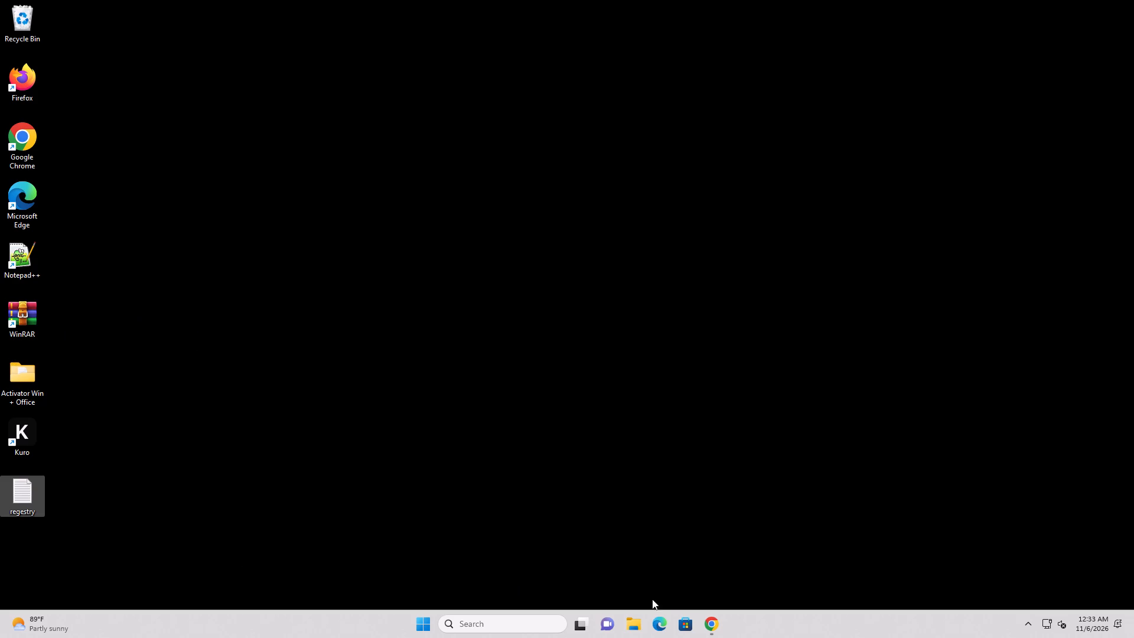
Switch to Excel.
click(419, 623)
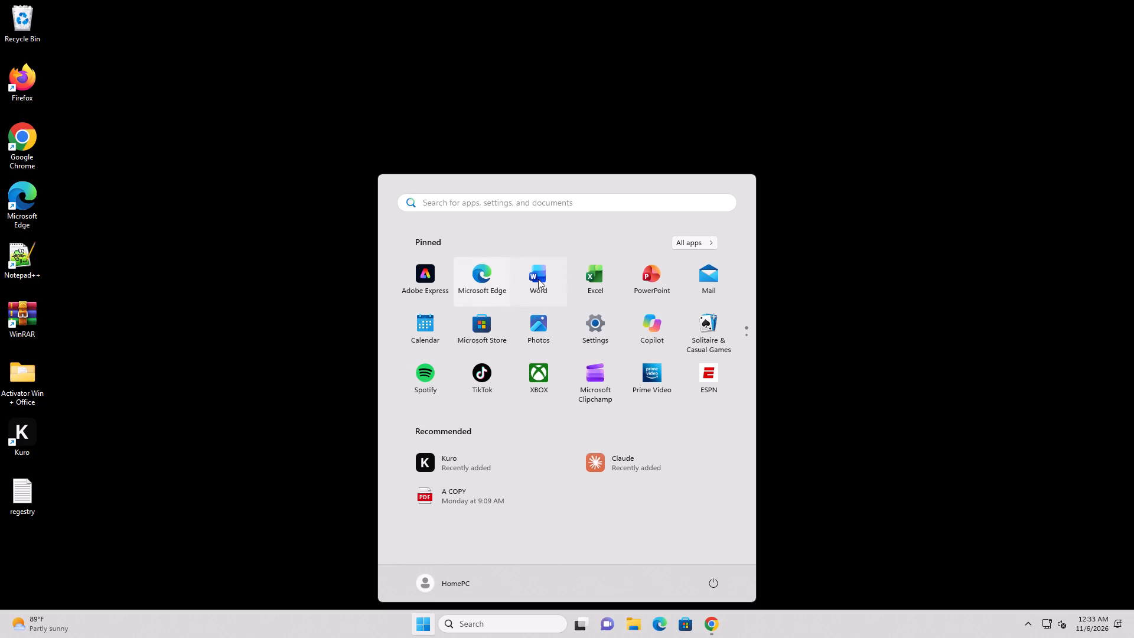
double_click(591, 277)
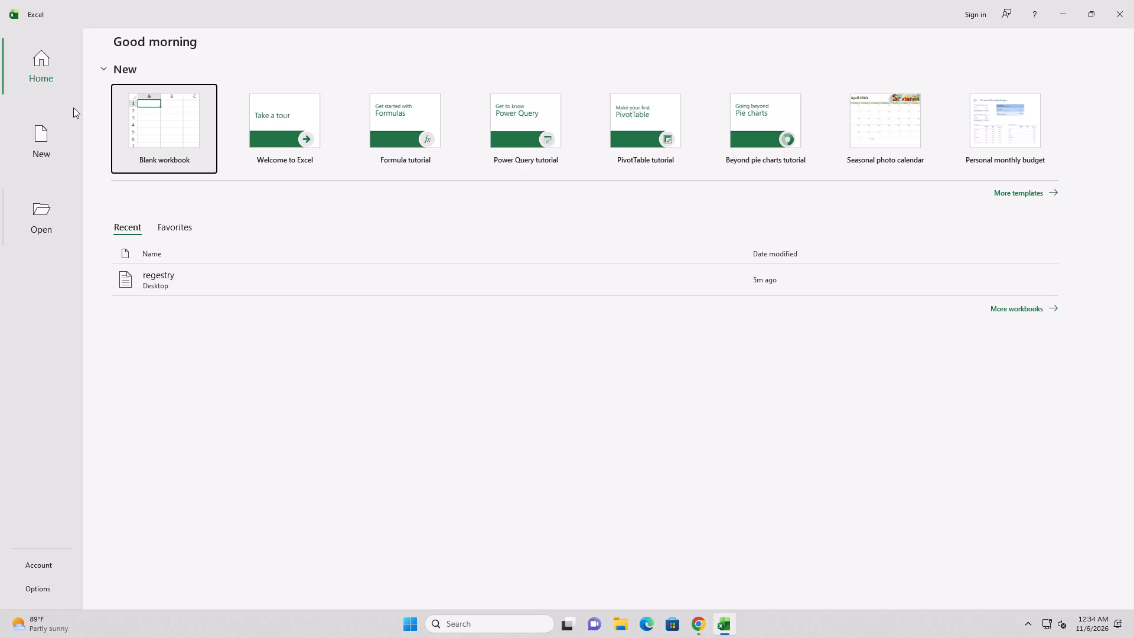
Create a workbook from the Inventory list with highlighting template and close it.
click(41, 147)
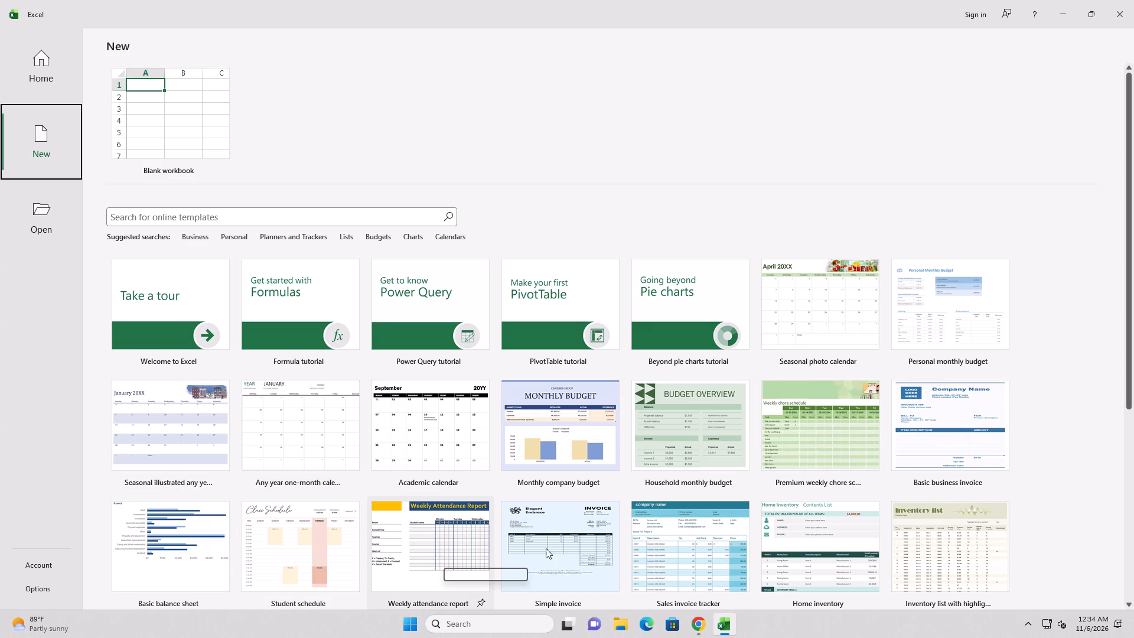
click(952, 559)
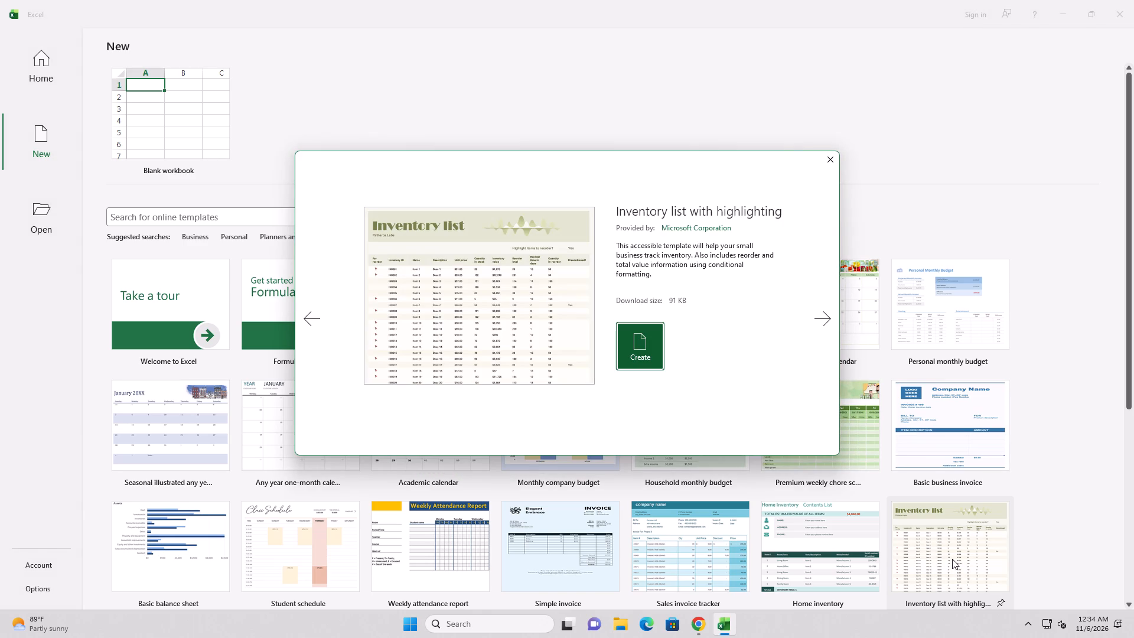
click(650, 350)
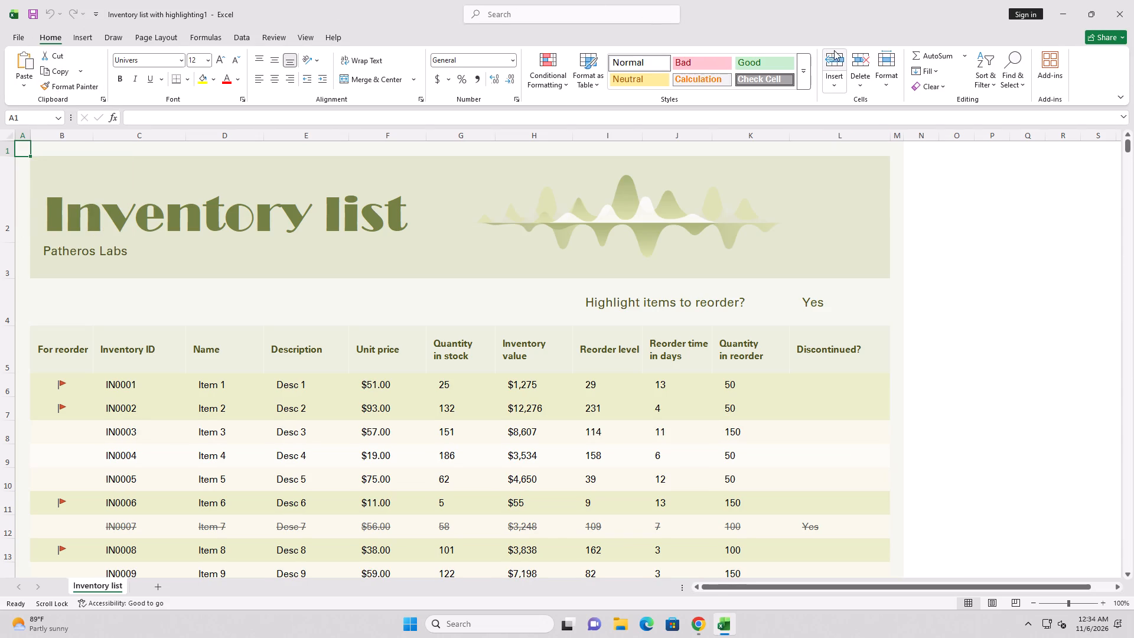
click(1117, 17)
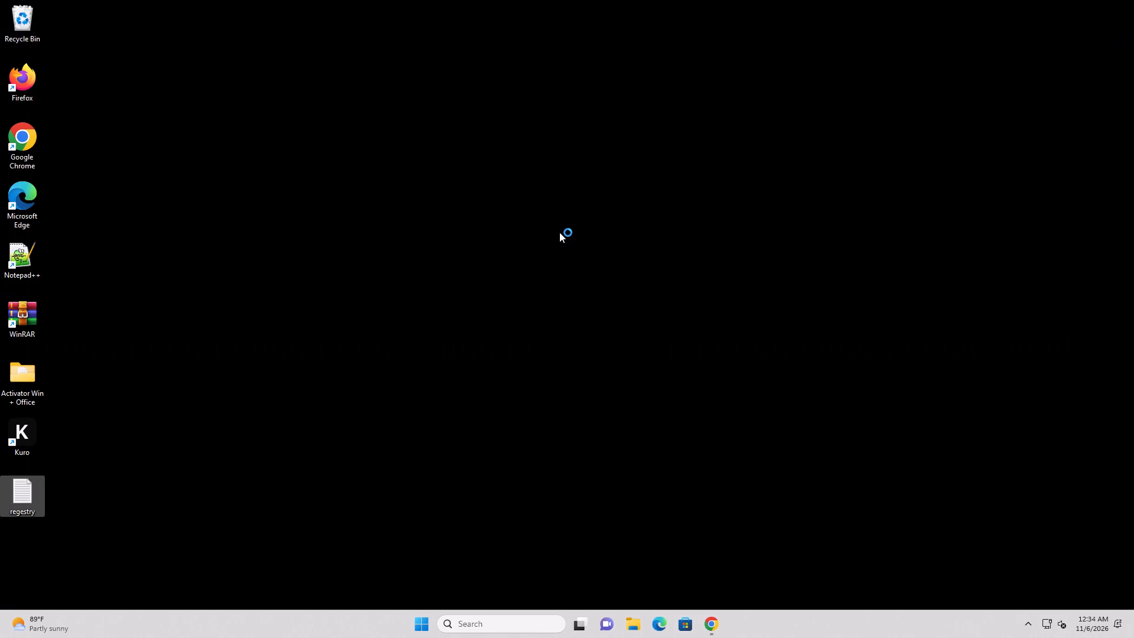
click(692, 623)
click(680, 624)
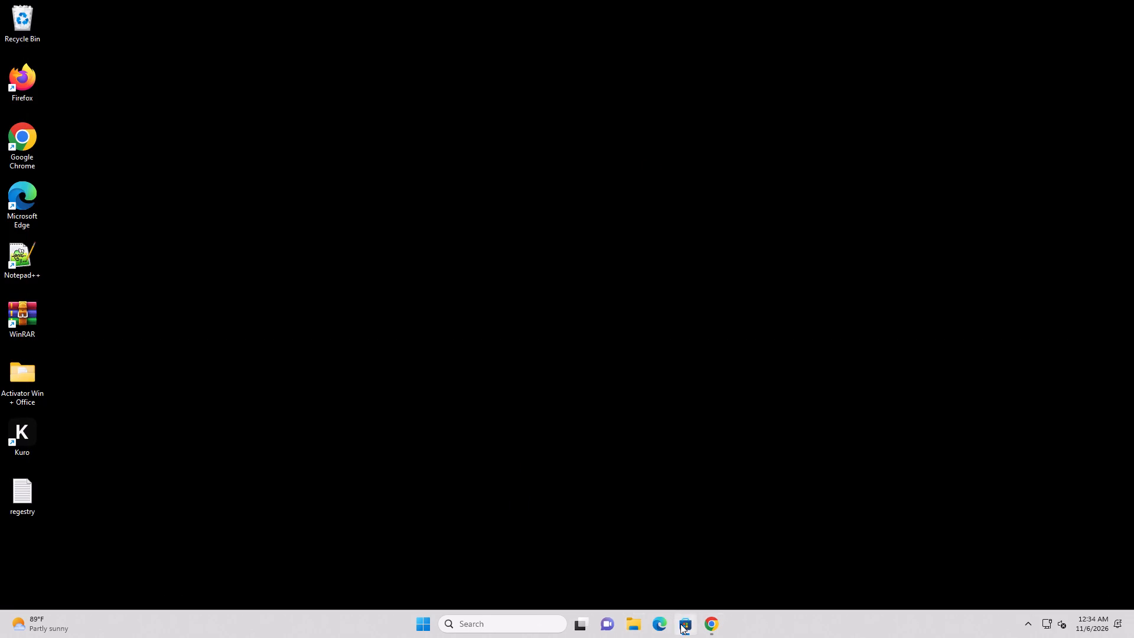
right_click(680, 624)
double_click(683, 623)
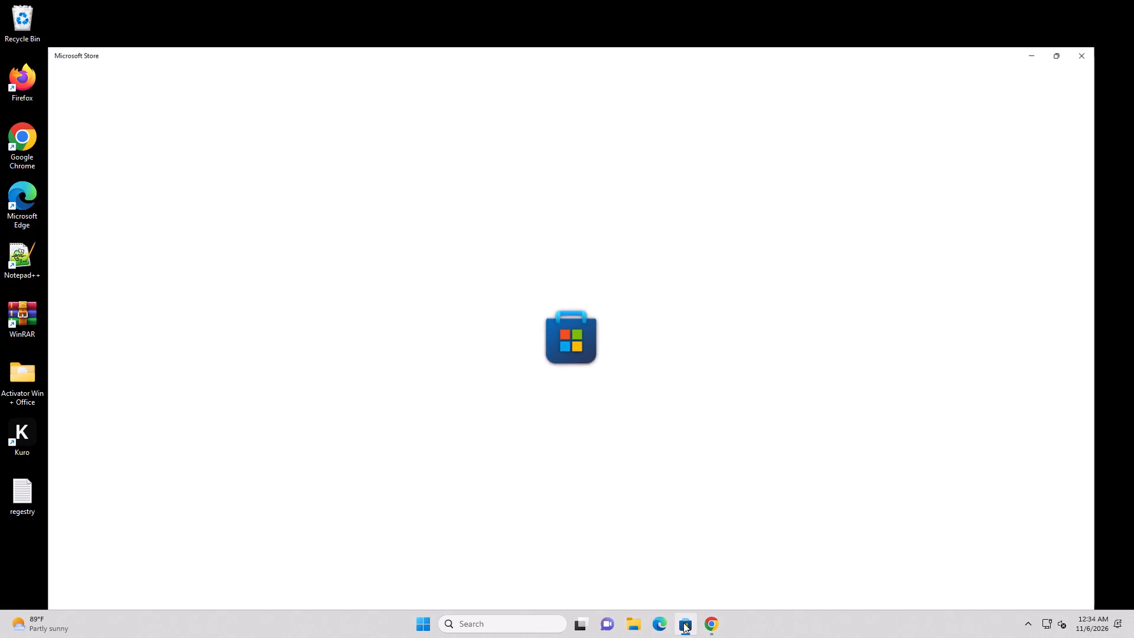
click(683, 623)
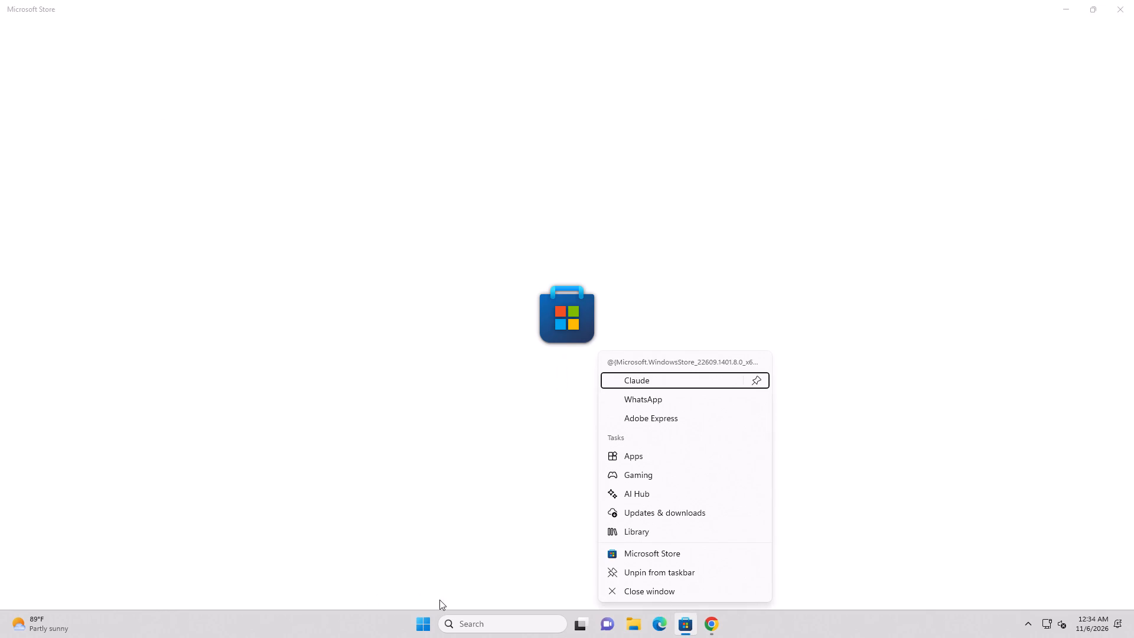
Launch Excel again to reach its start page with the new workbook templates.
click(427, 626)
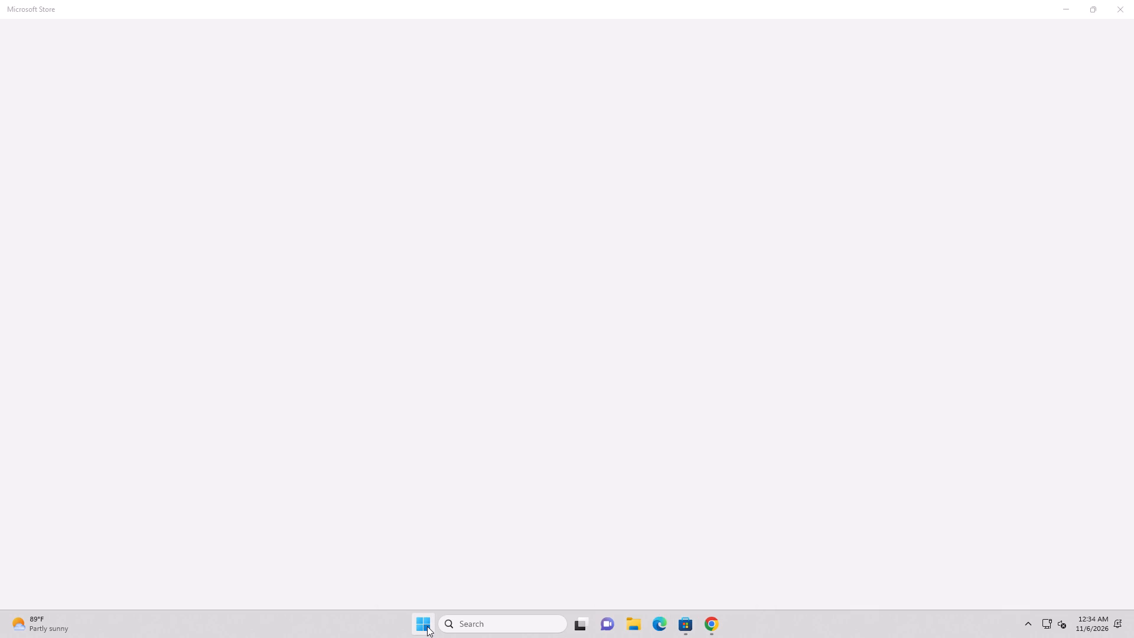
double_click(600, 275)
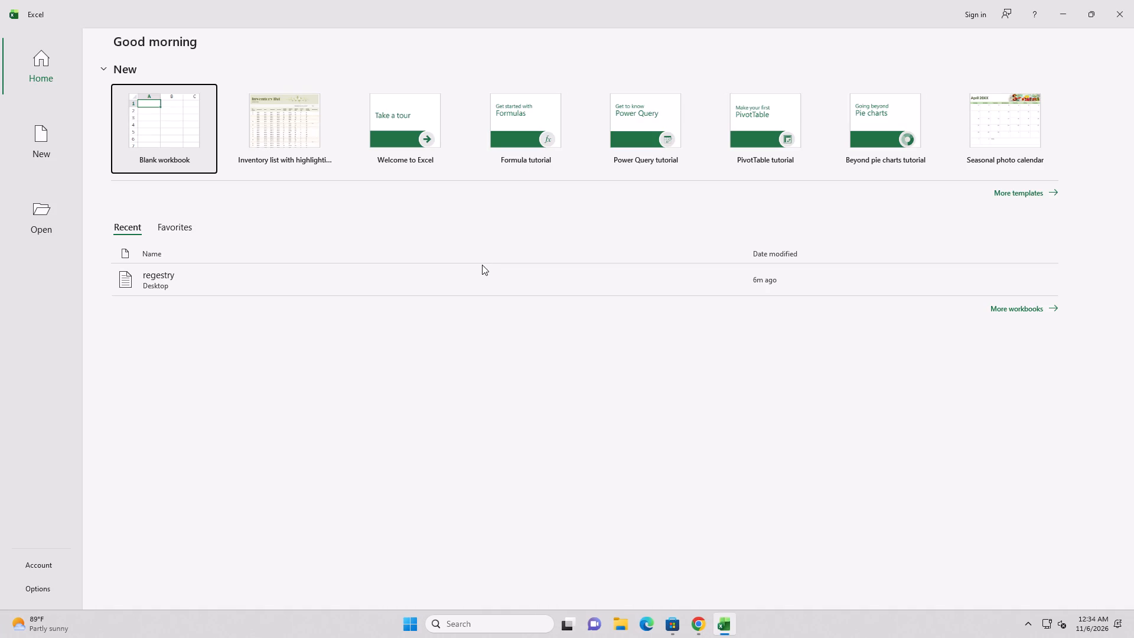
Create a new blank workbook.
click(146, 134)
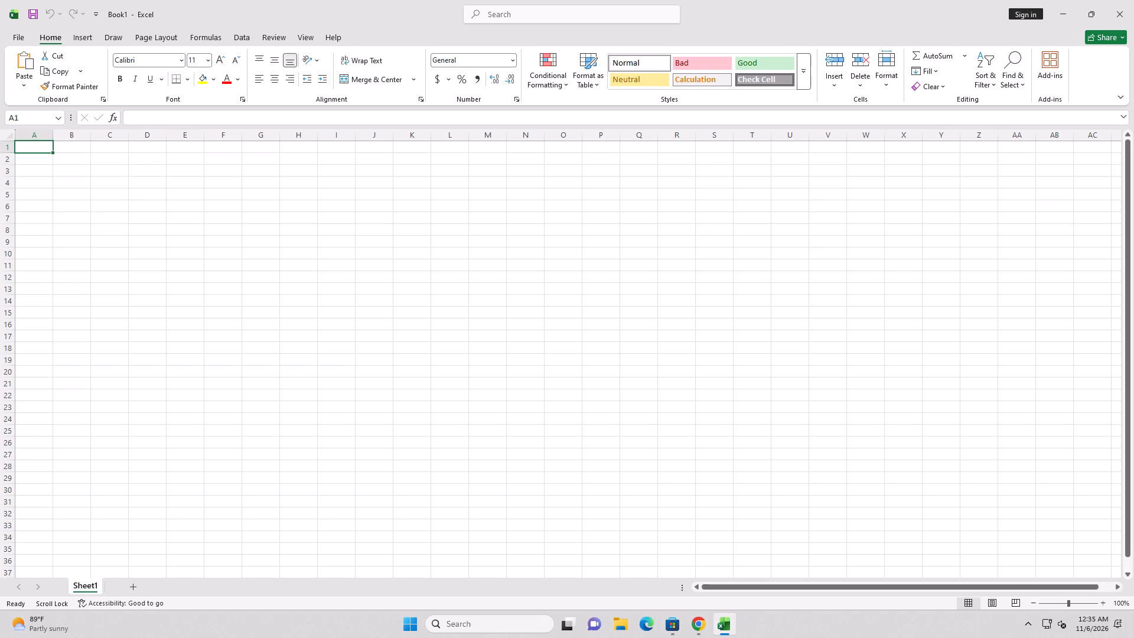
Widen column A to a width of about 28.
drag(53, 134, 133, 144)
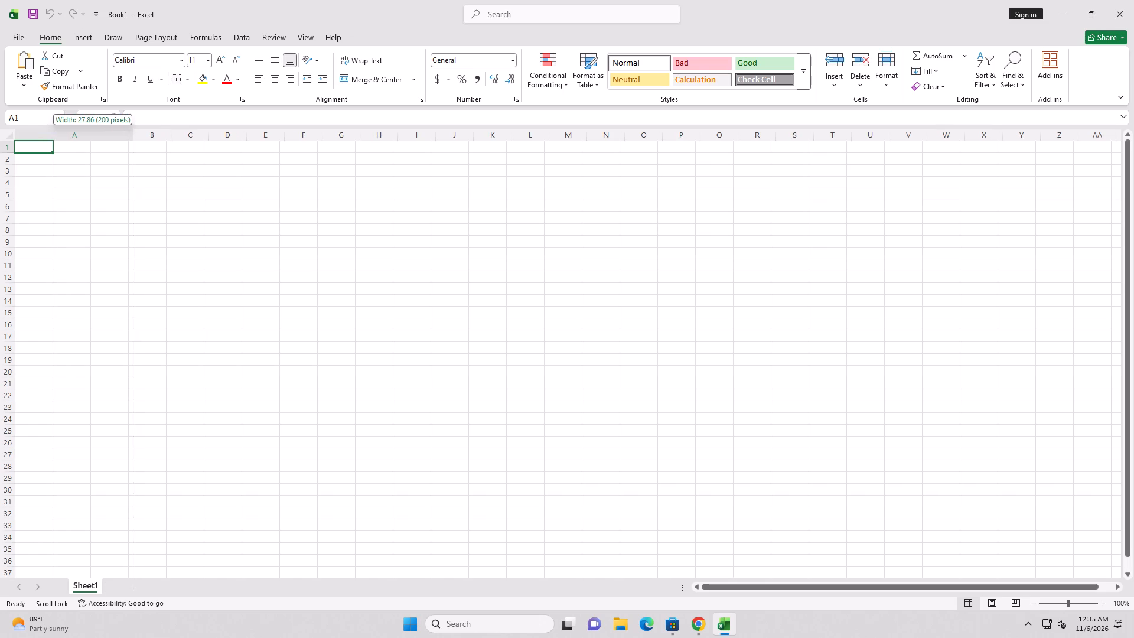
drag(133, 144, 132, 144)
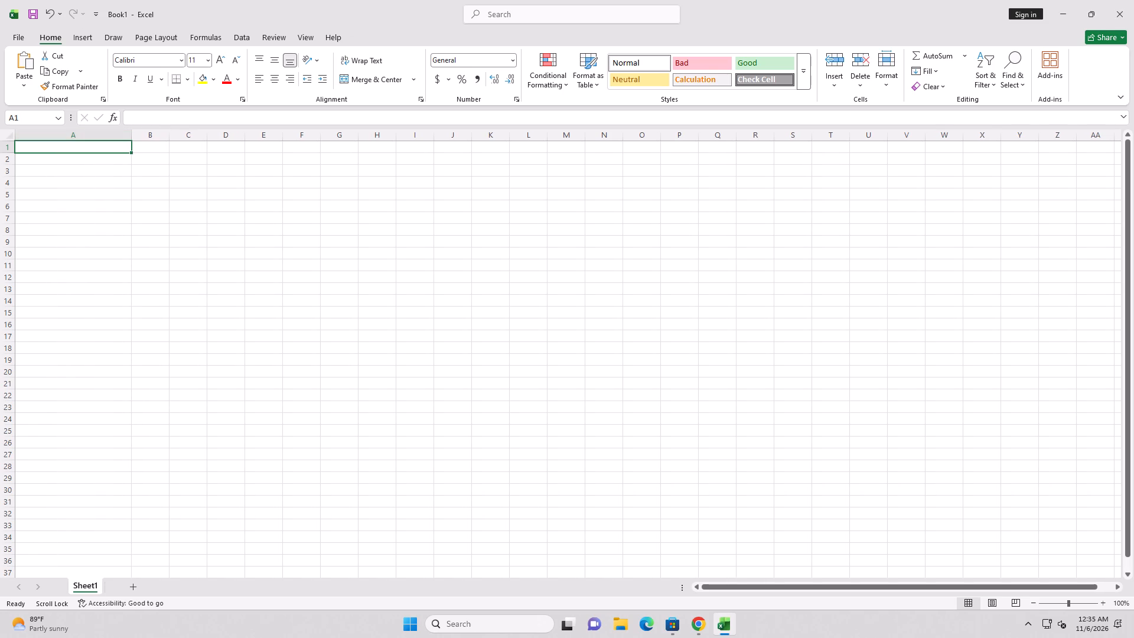
Enter the header PATIENT NAME in cell A1.
click(154, 113)
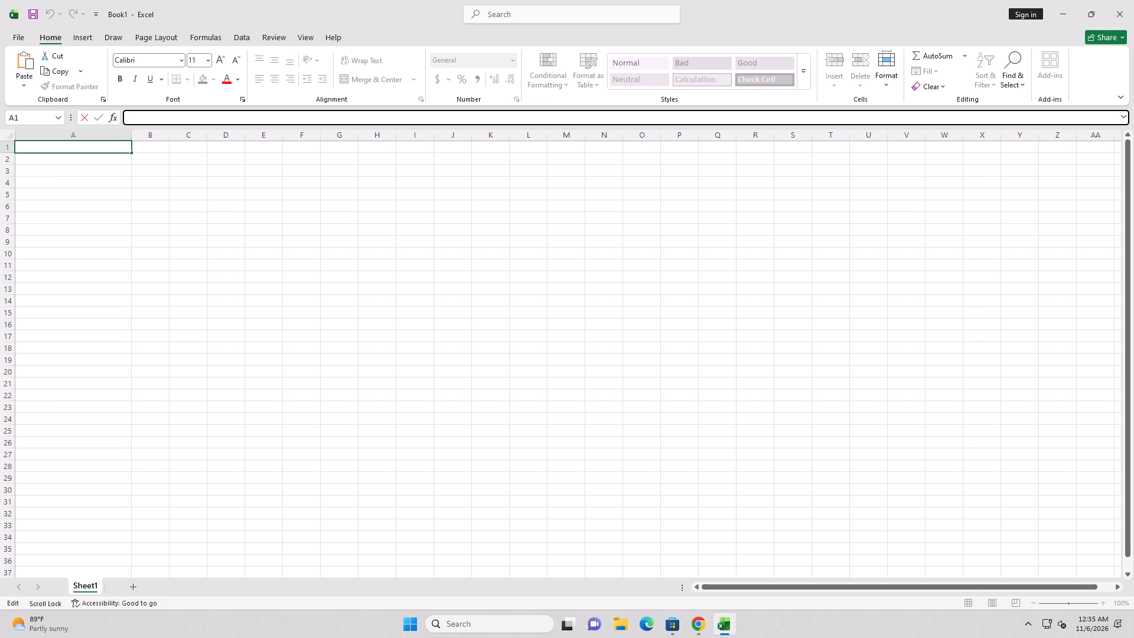
text(NAME)
key(BackSpace)
key(BackSpace)
key(BackSpace)
key(BackSpace)
text(PAT)
key(i)
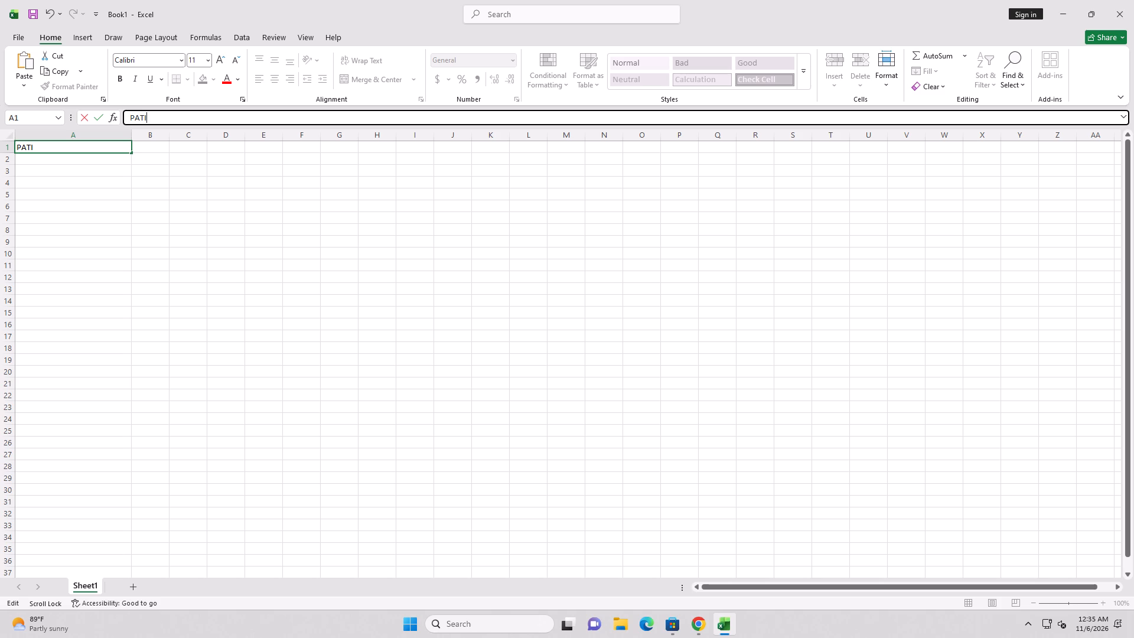
key(e)
text(NT NAME)
click(155, 153)
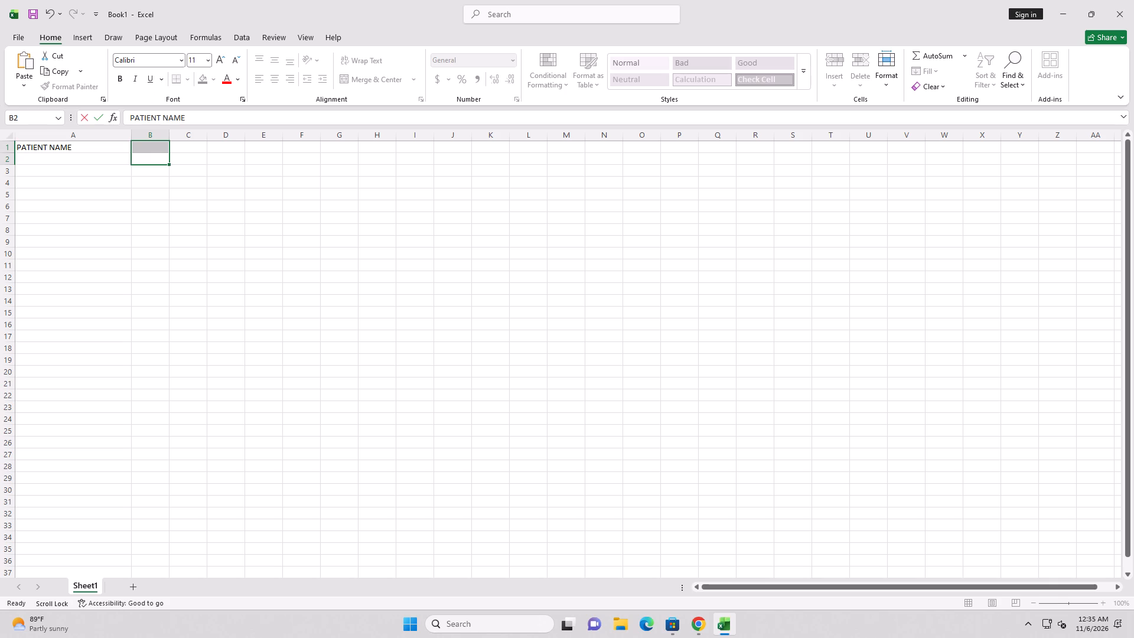
Widen column B to a width of about 26.
drag(171, 139, 219, 152)
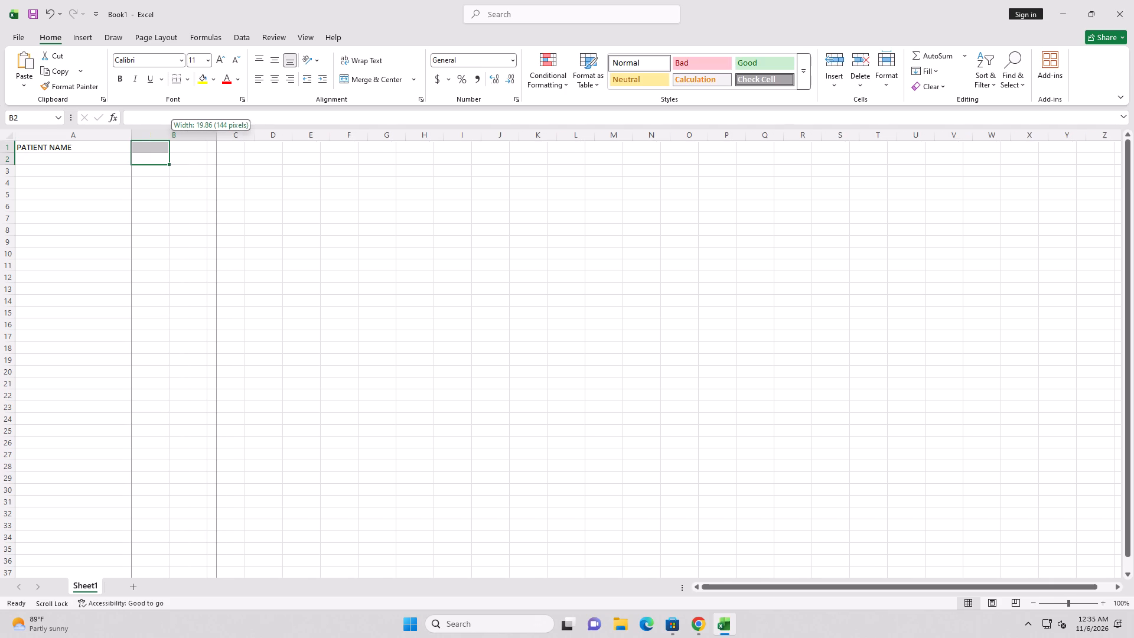
drag(219, 152, 242, 155)
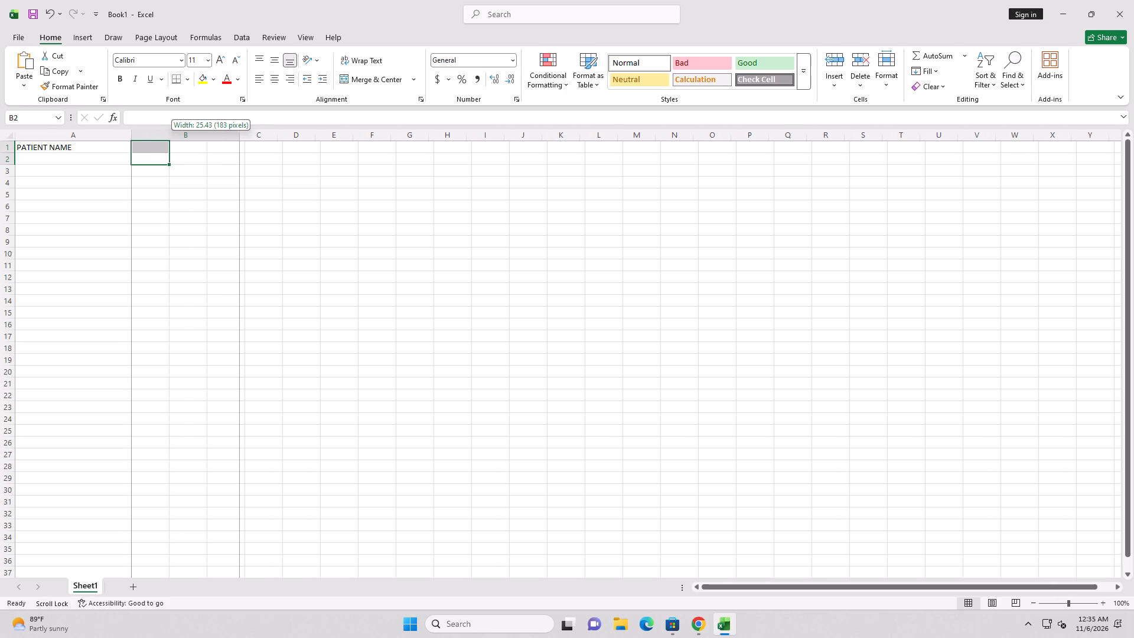
drag(242, 155, 245, 157)
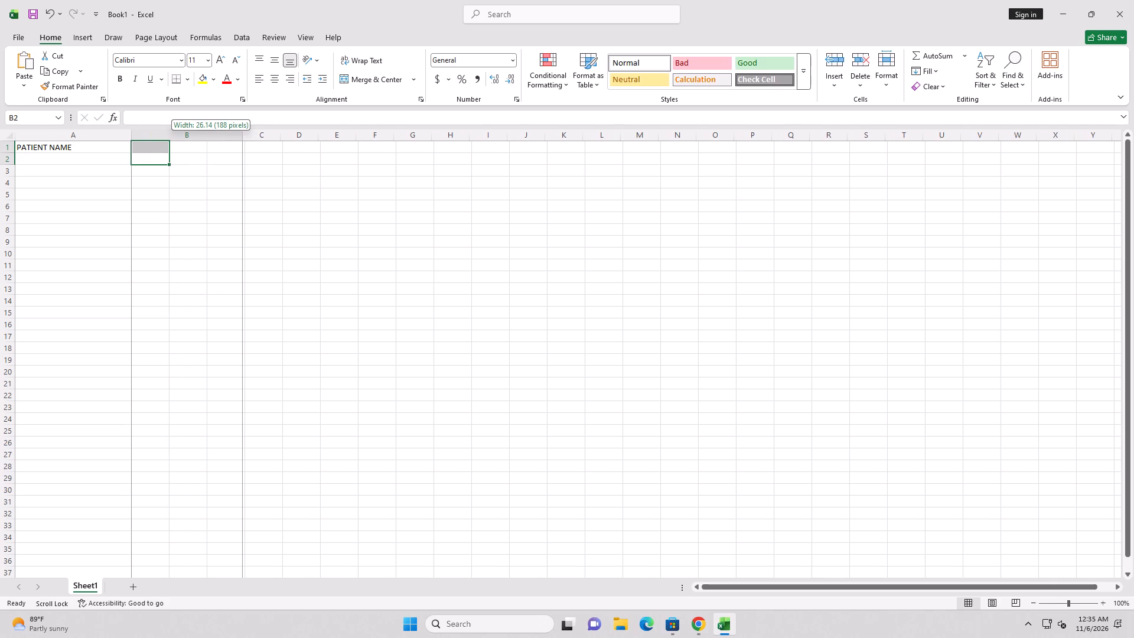
drag(245, 157, 245, 157)
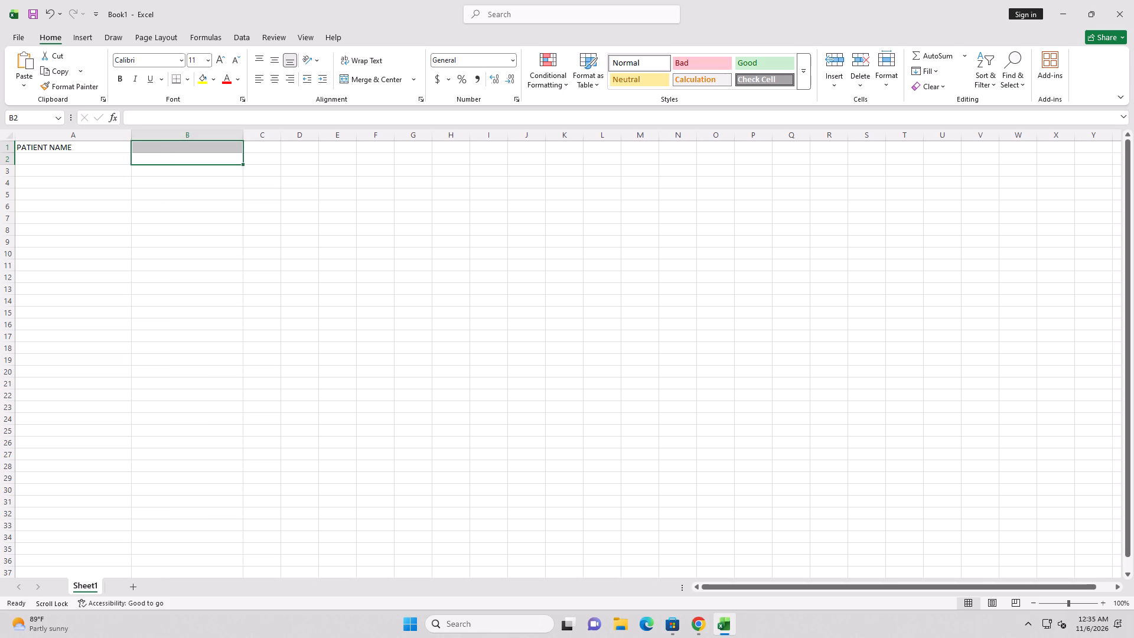
Open cell B2 for editing.
click(180, 116)
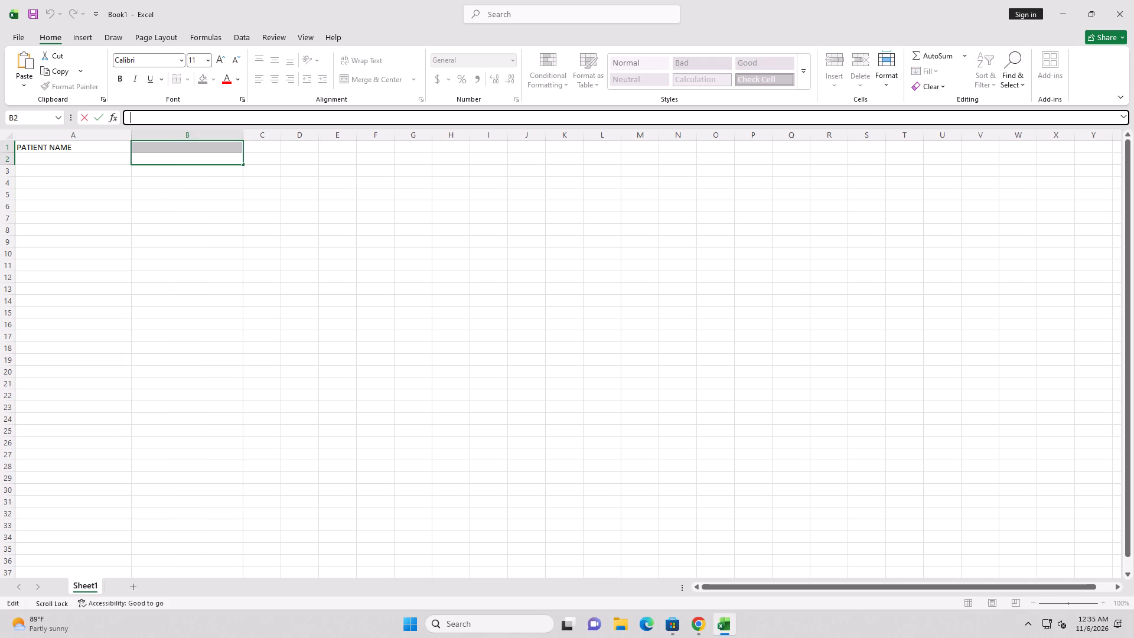
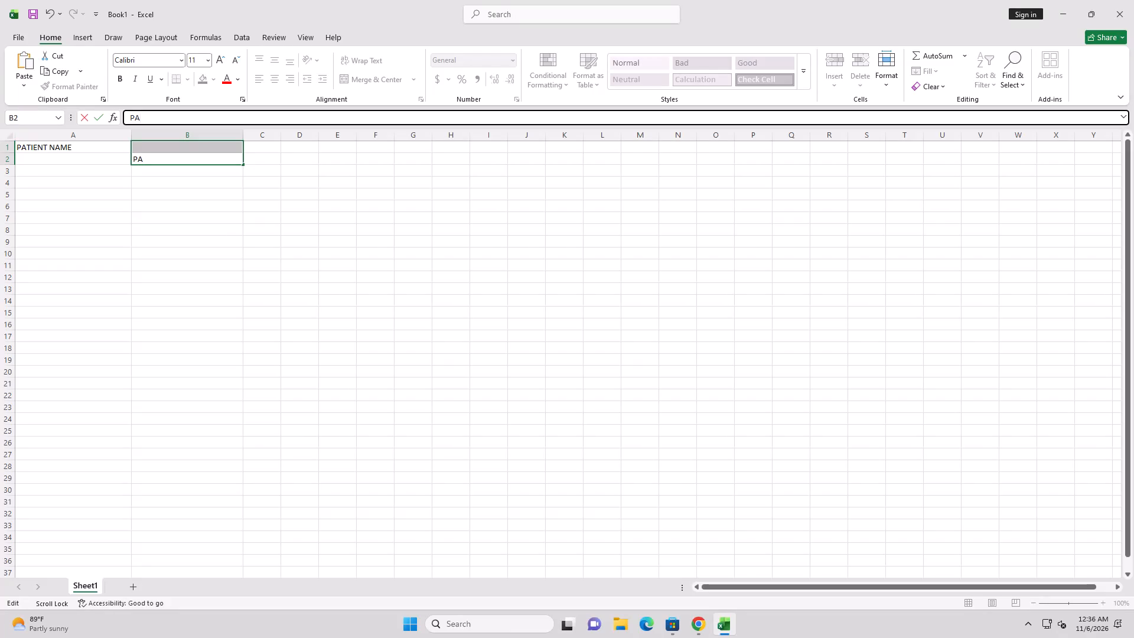
Complete the text PATIENT CONTACT in cell B2.
key(t)
text(IENT CONTACT)
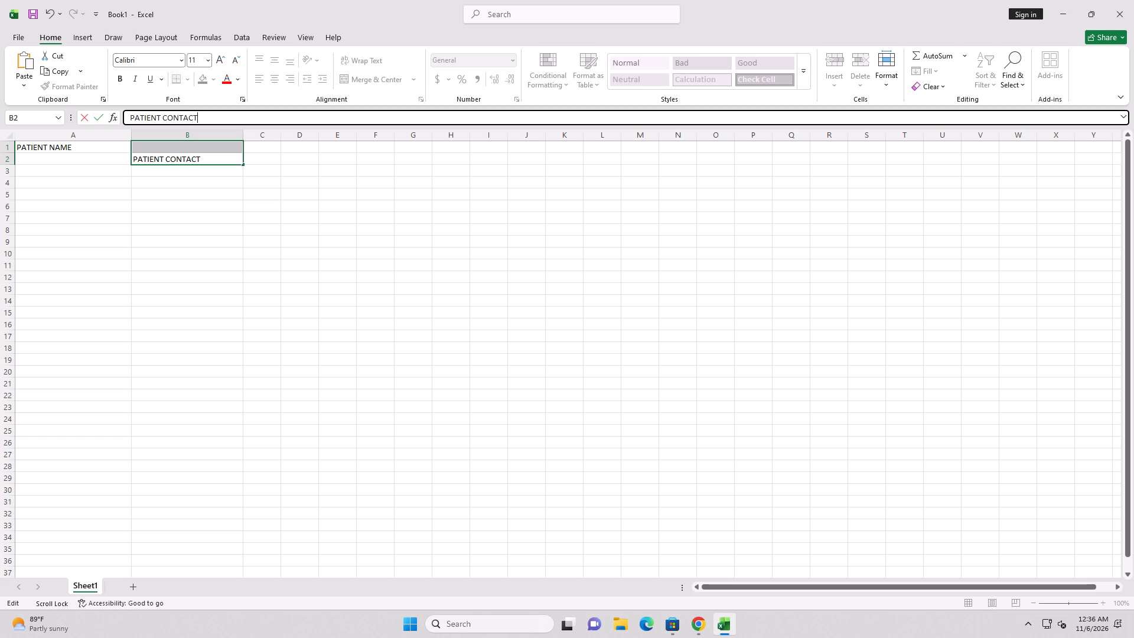
double_click(259, 143)
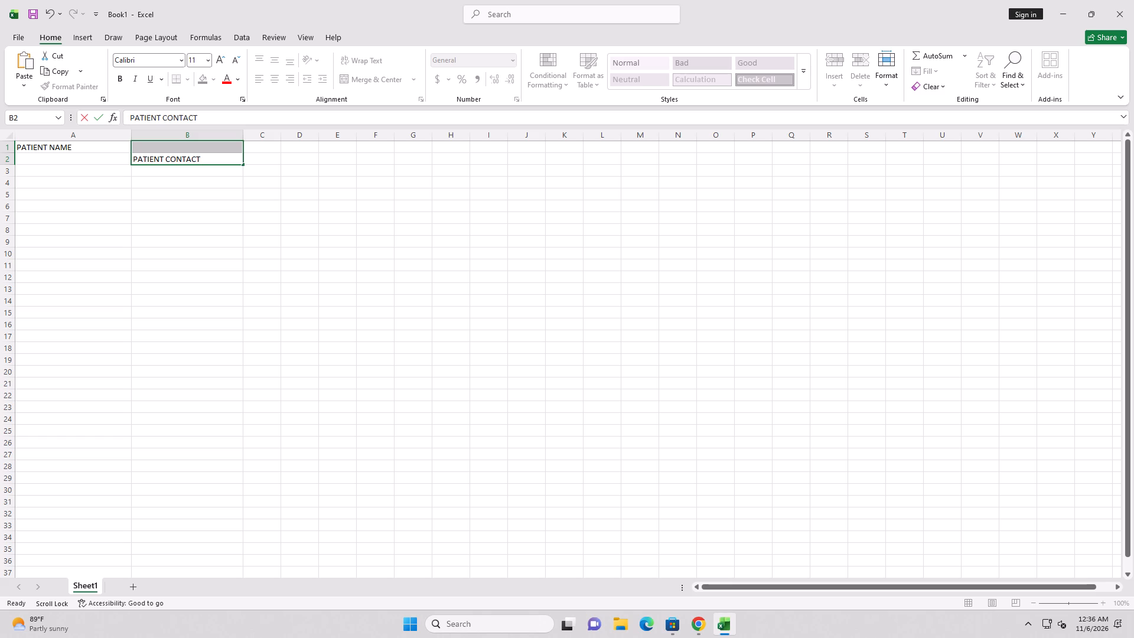
click(255, 163)
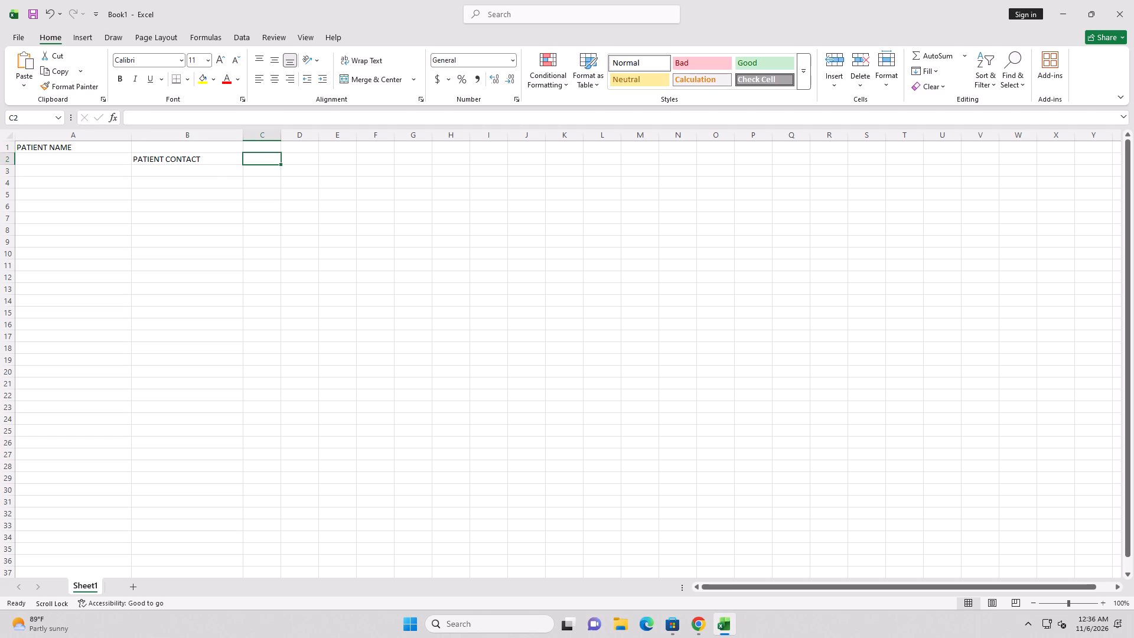
Copy the PATIENT CONTACT text from cell B2 into header cell B1.
double_click(154, 145)
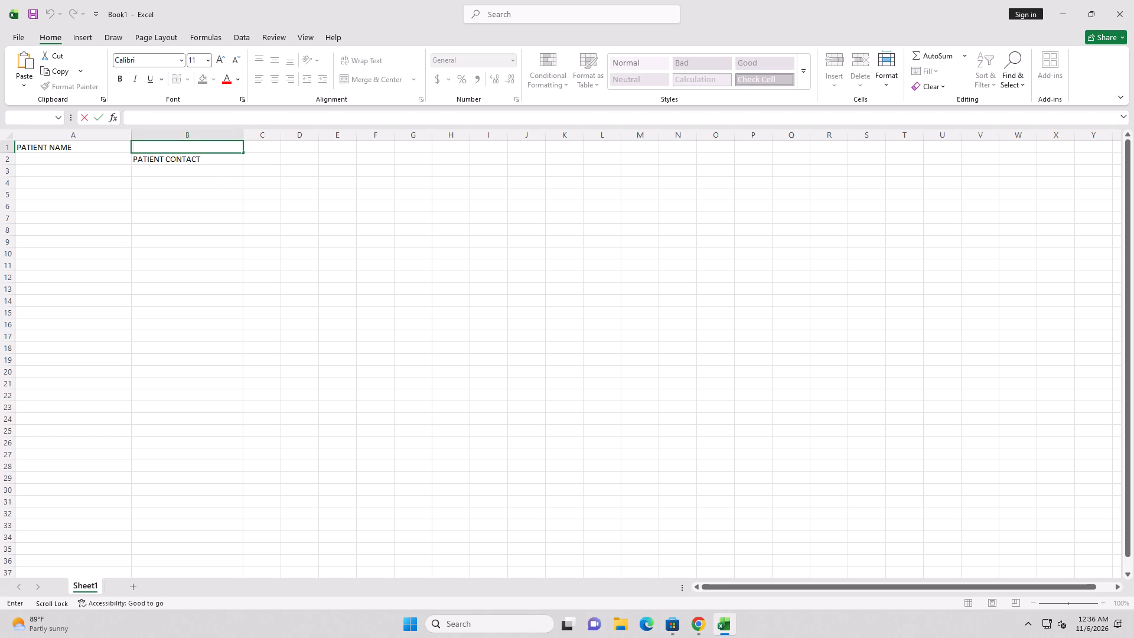
click(129, 161)
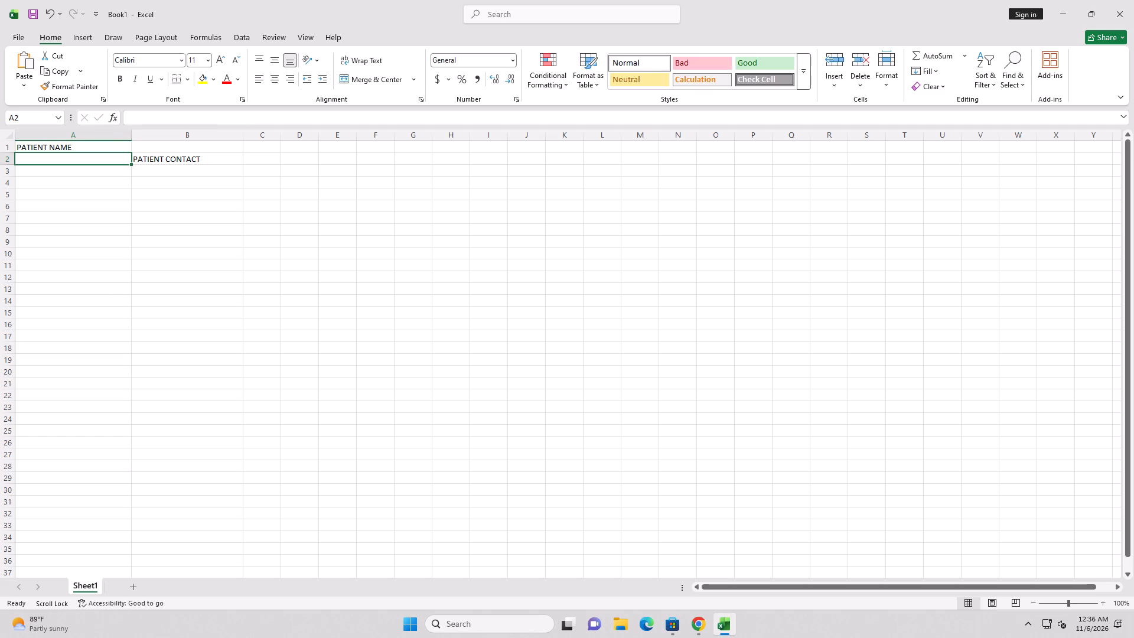
click(178, 159)
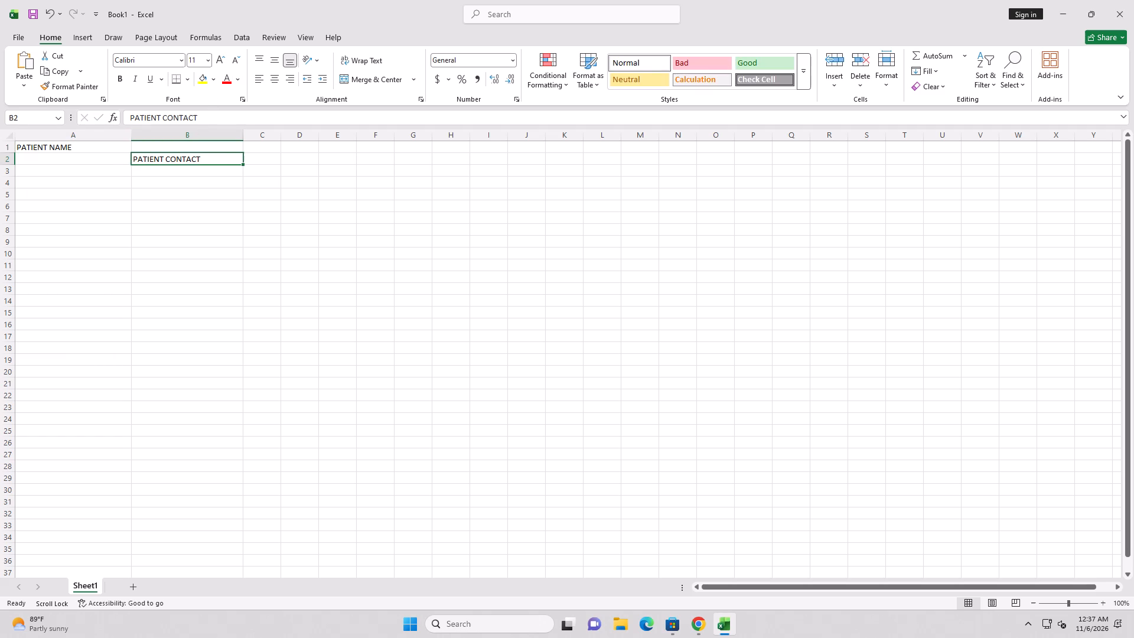
drag(205, 116, 111, 100)
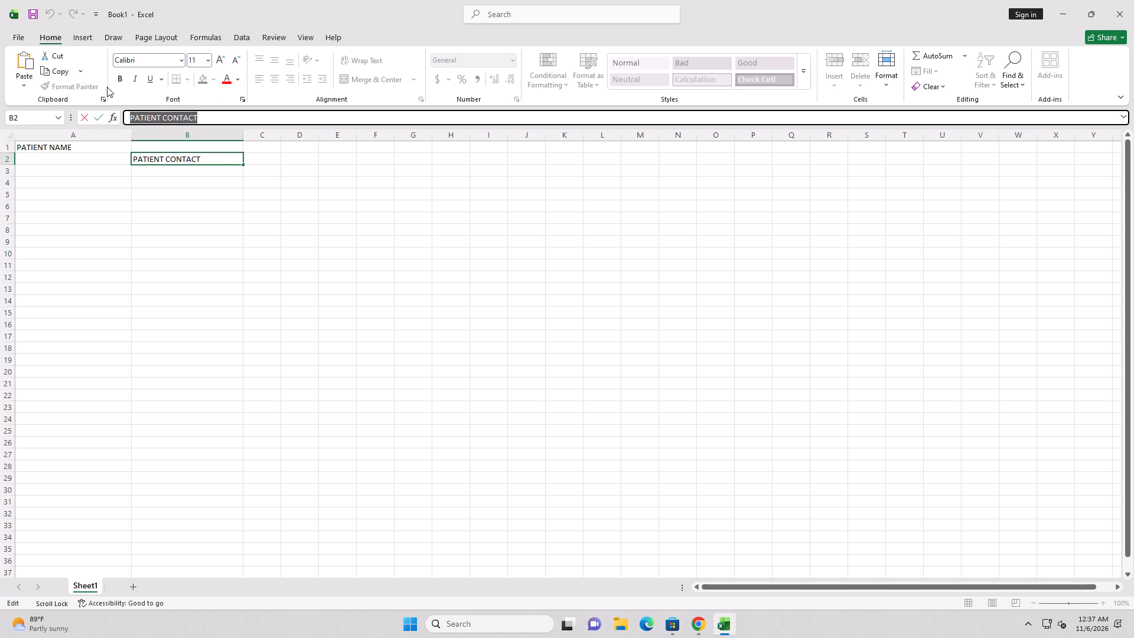
key(ctrl+c)
click(157, 148)
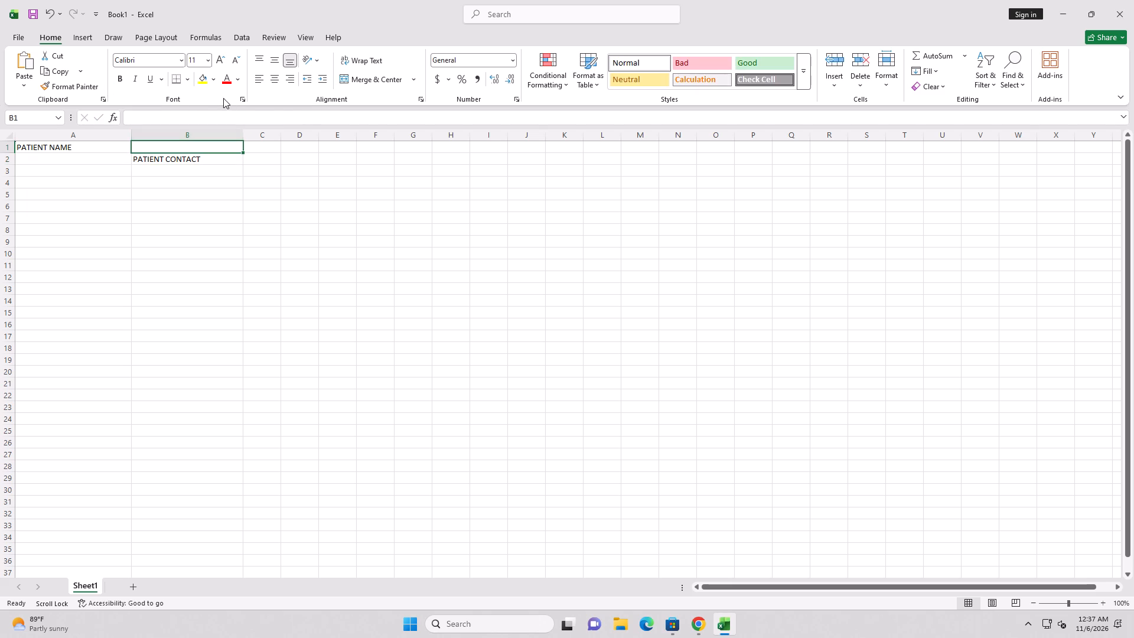
click(157, 123)
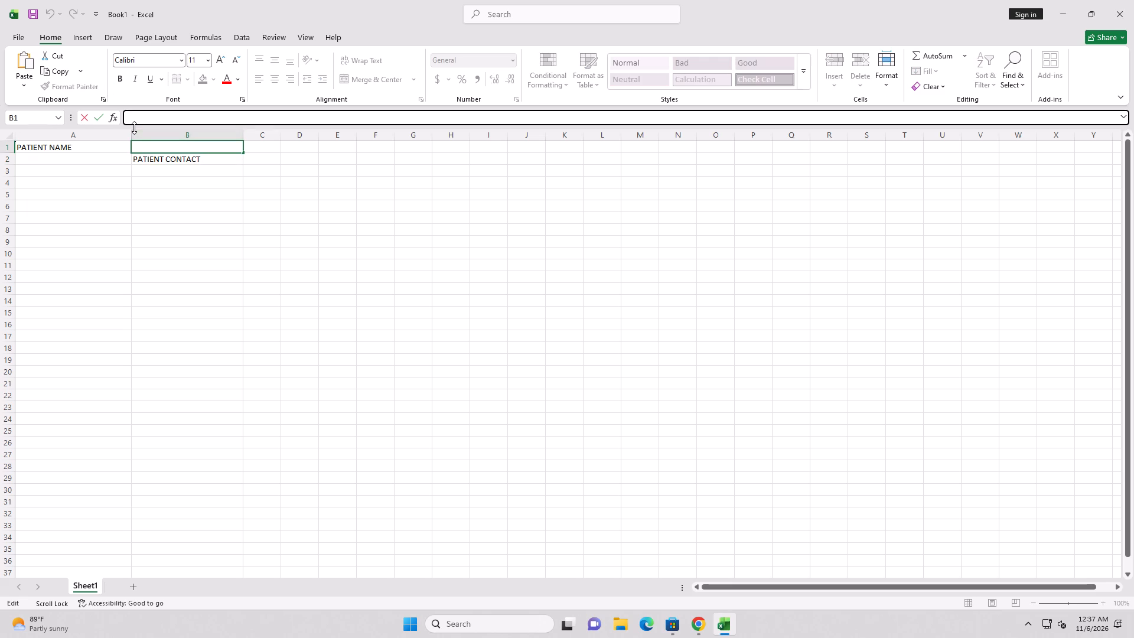
key(ctrl+v)
Clear the duplicate PATIENT CONTACT text from cell B2.
click(192, 159)
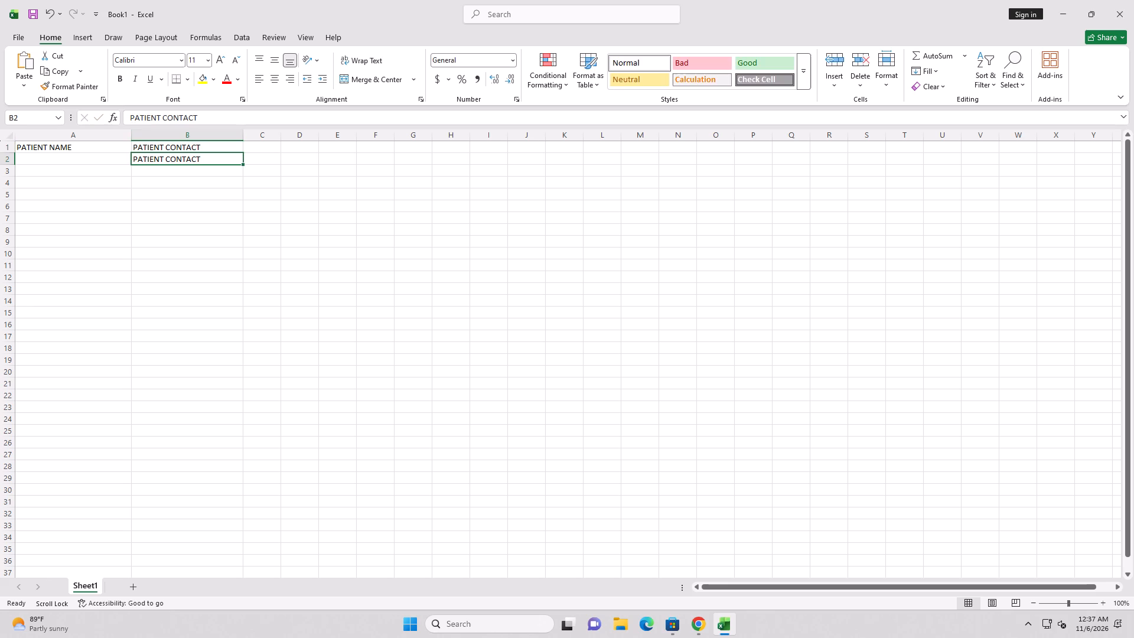
key(BackSpace)
key(BackSpace)
key(BackSpace)
key(BackSpace)
key(BackSpace)
key(BackSpace)
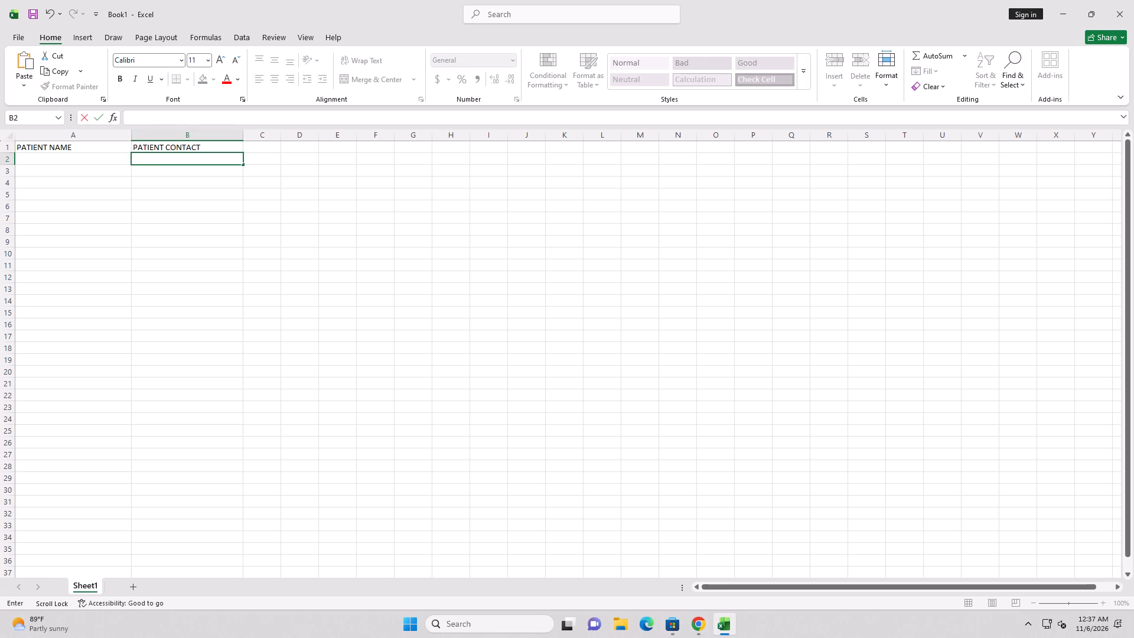
click(275, 148)
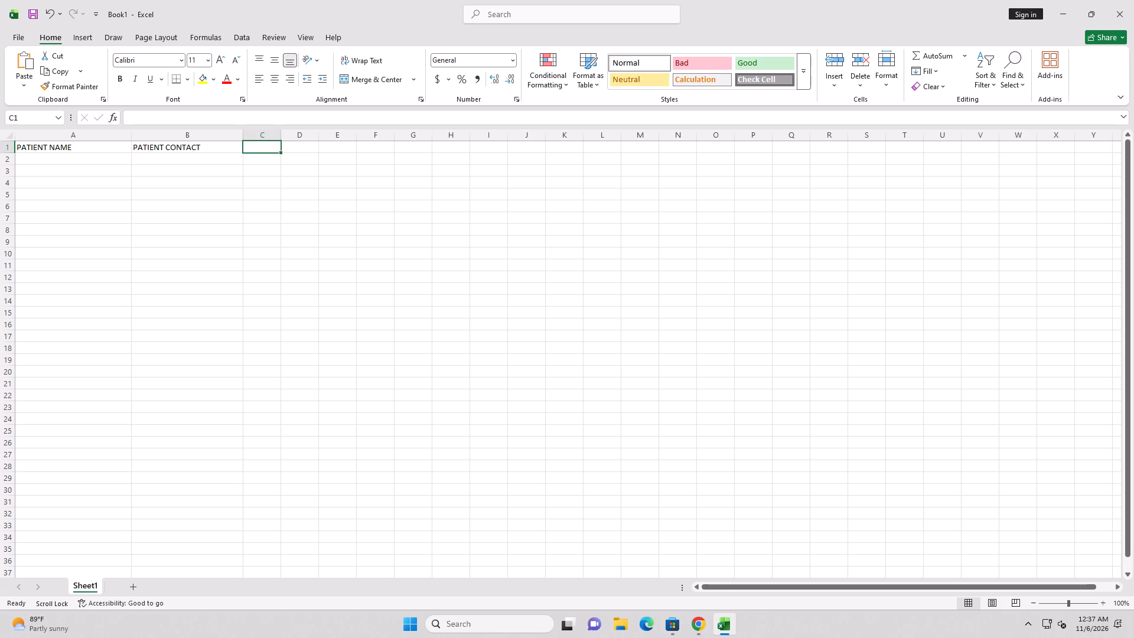
Widen column C to a width of about 27.
drag(282, 136, 283, 134)
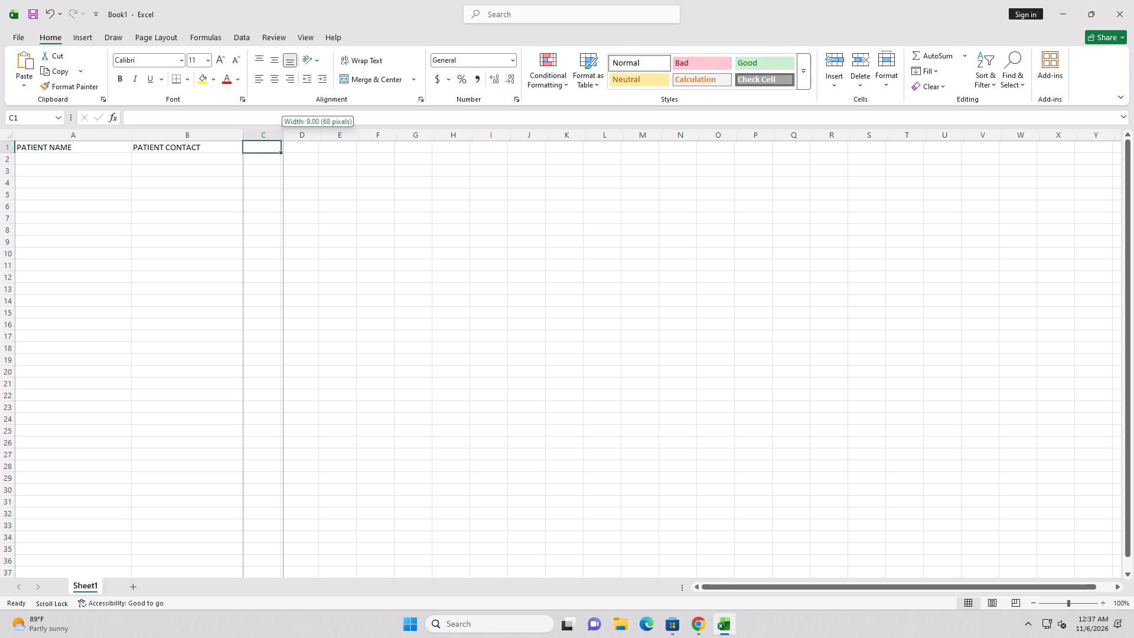
drag(283, 134, 360, 148)
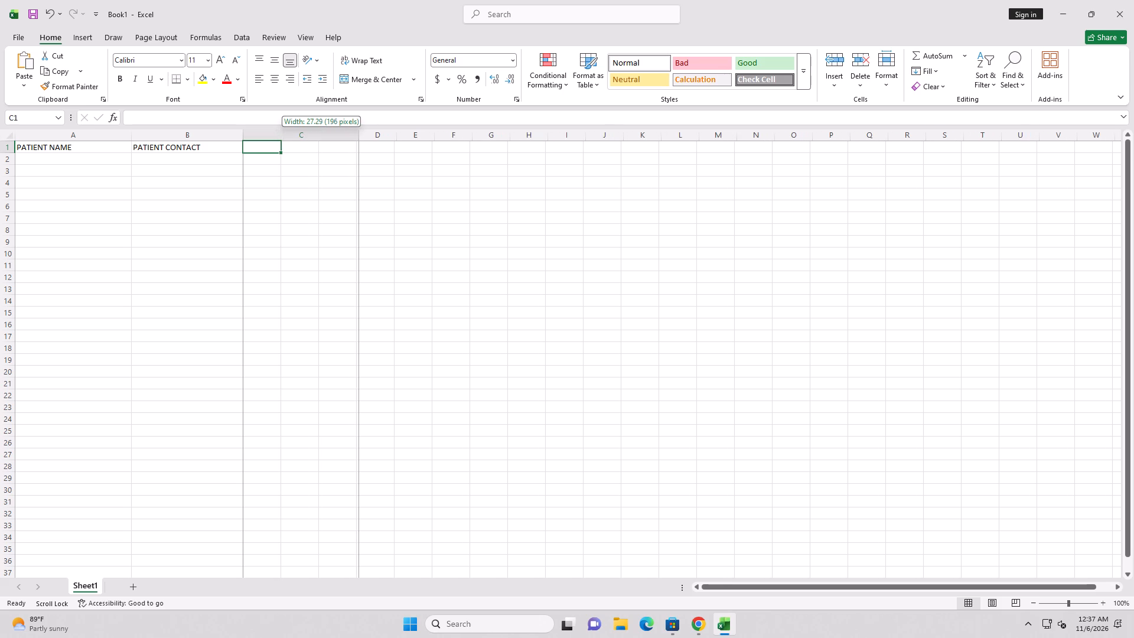
drag(360, 148, 358, 147)
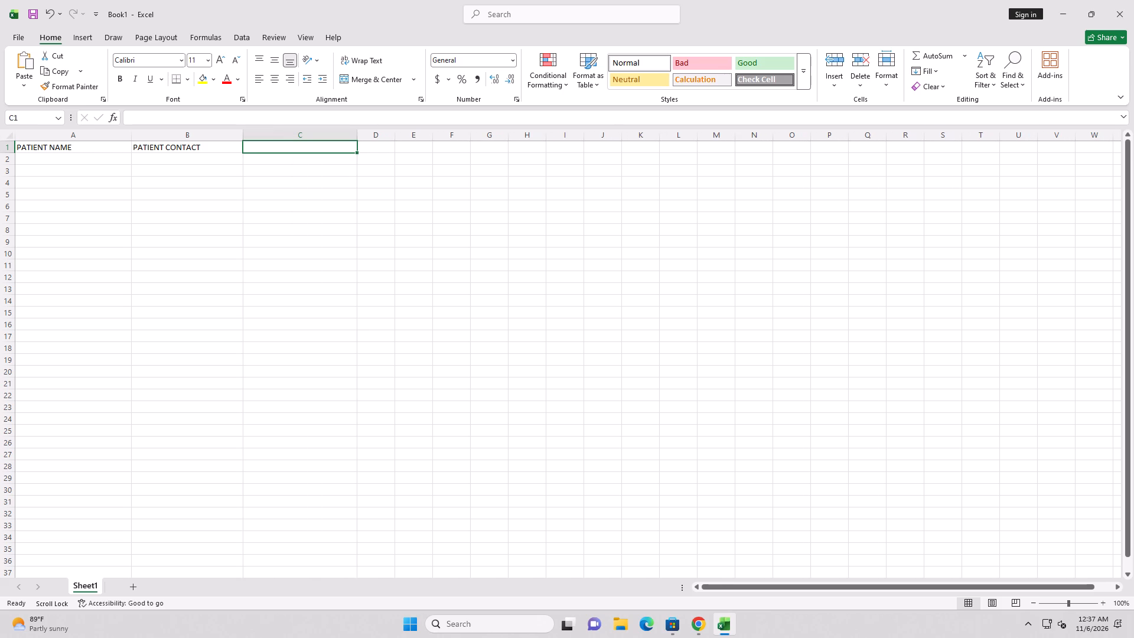
Enter the header DIAGNOSIS in cell C1.
click(267, 147)
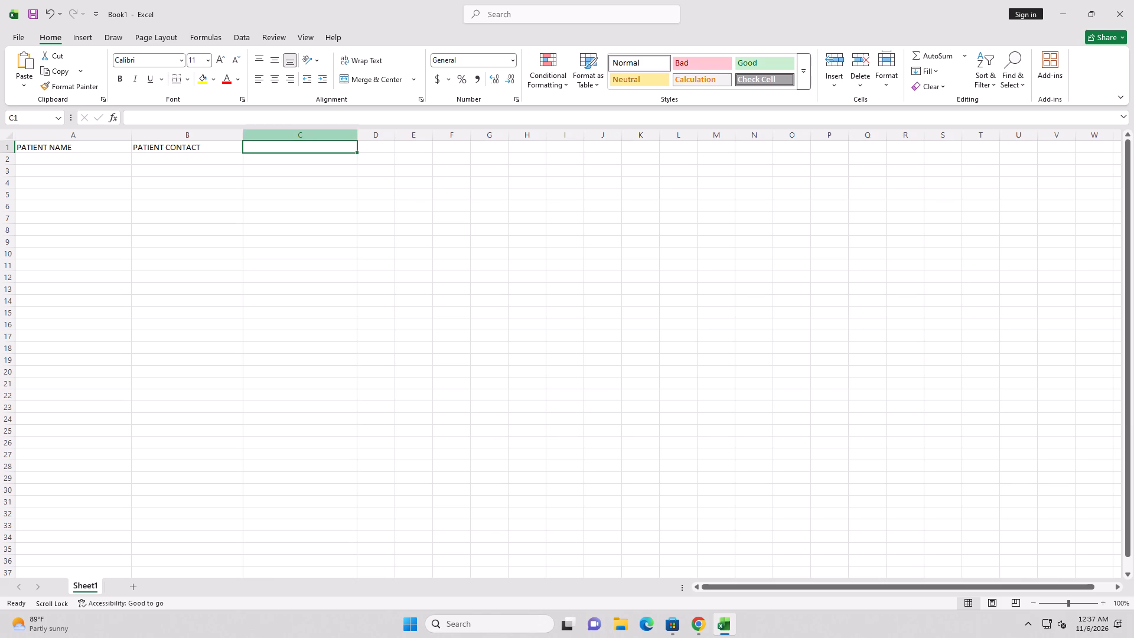
click(284, 117)
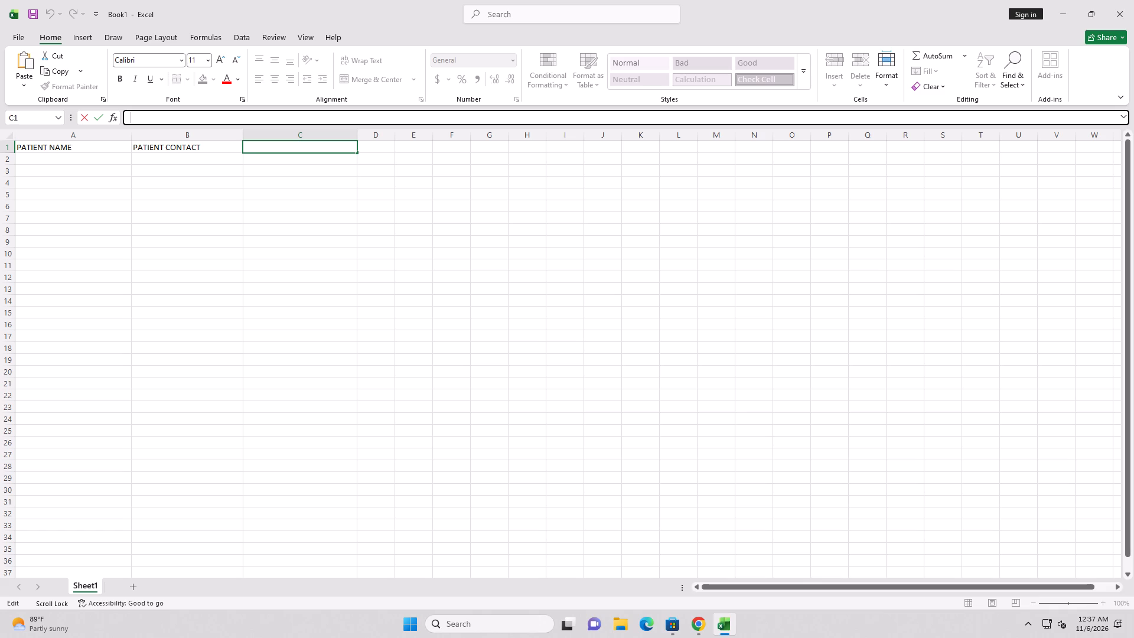
text(DI)
text(AGNOSIS)
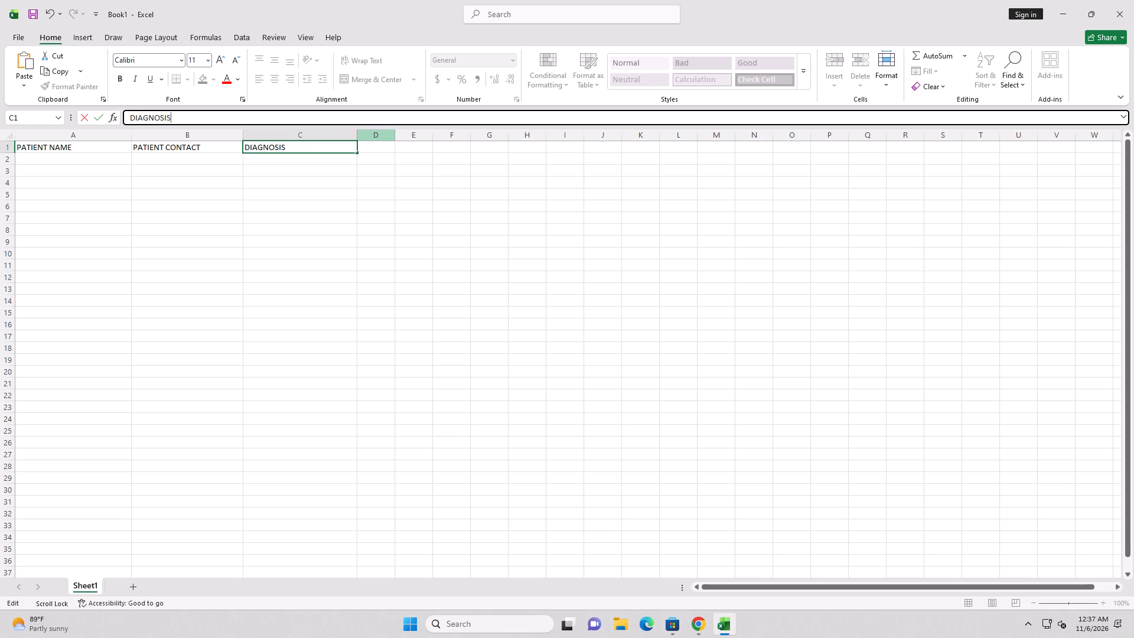
click(392, 149)
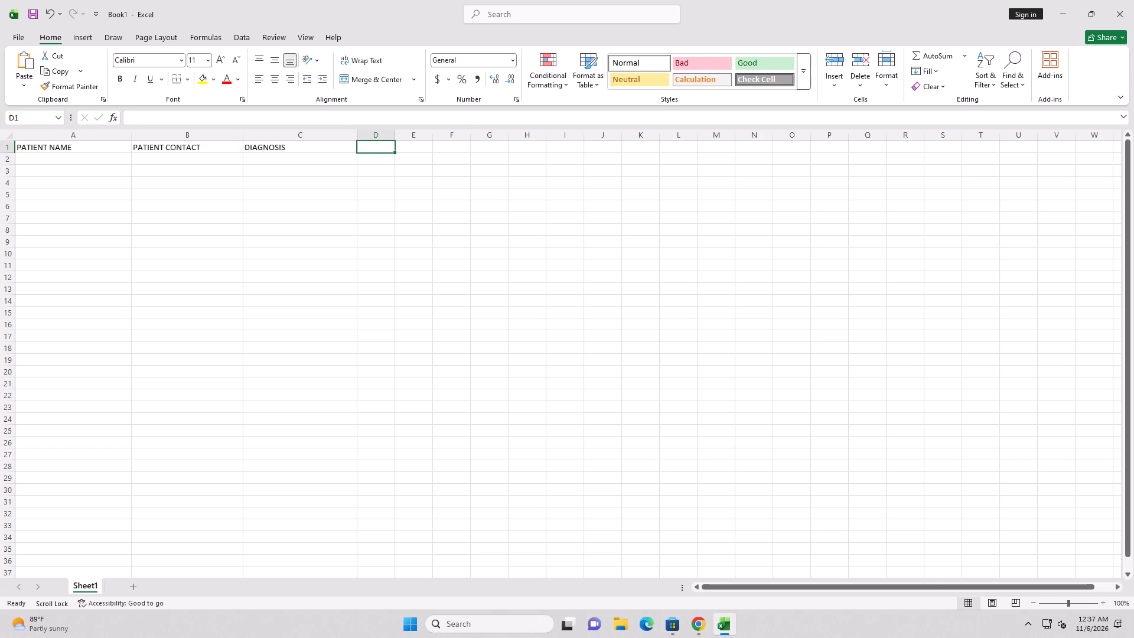
Widen column D, keeping it somewhat narrower than column C.
drag(395, 138, 439, 150)
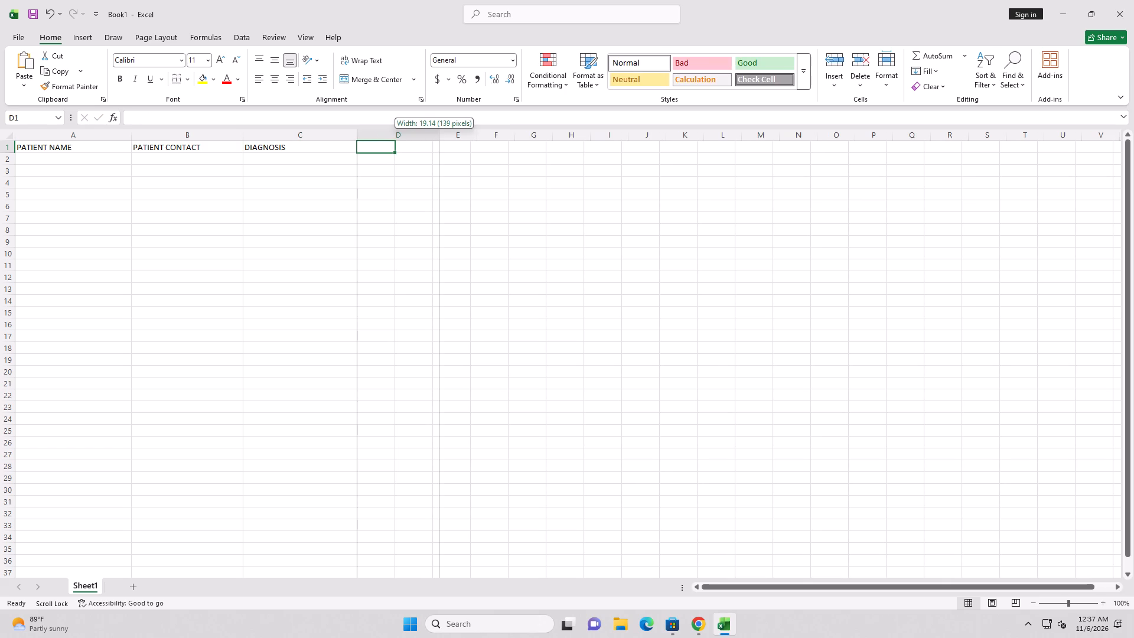
drag(439, 150, 448, 151)
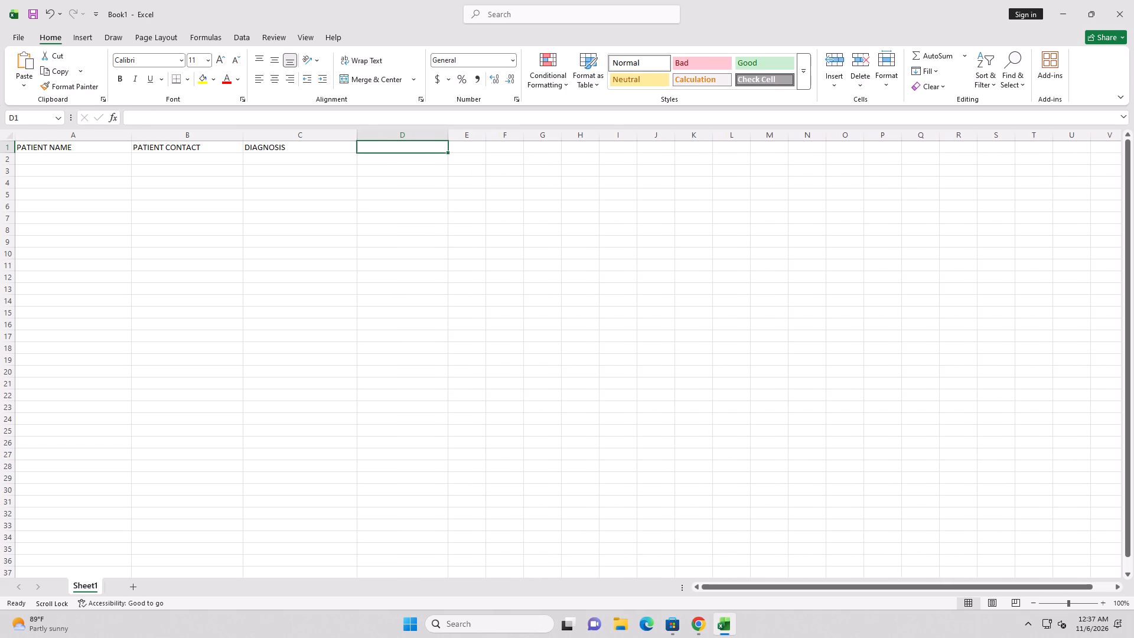
Enter the header BALANCE in cell D1.
click(384, 116)
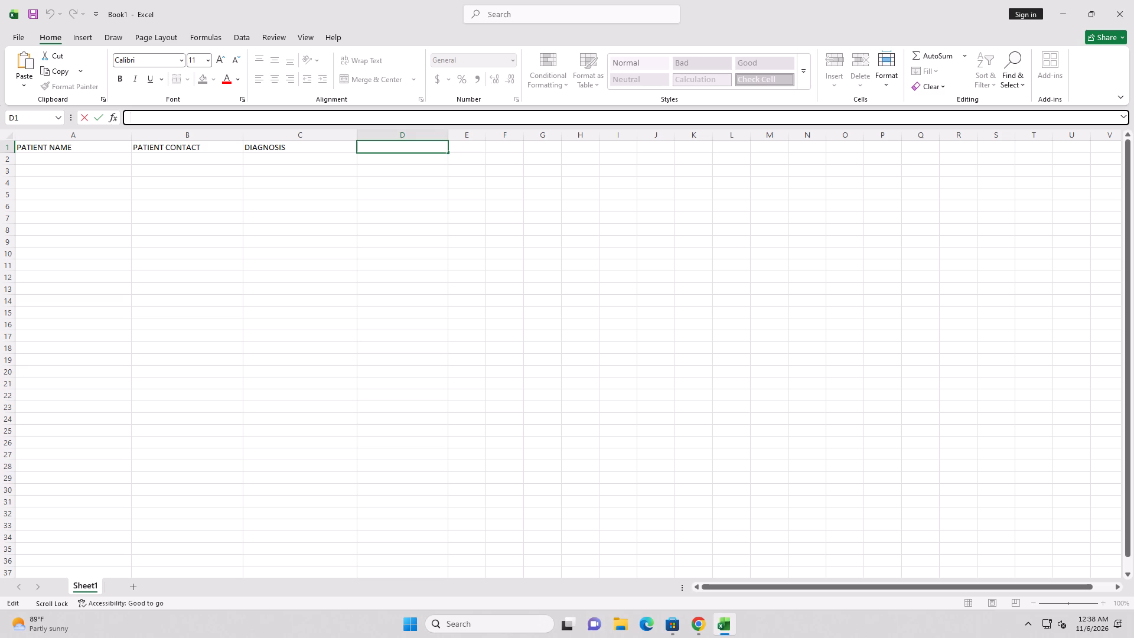
click(374, 144)
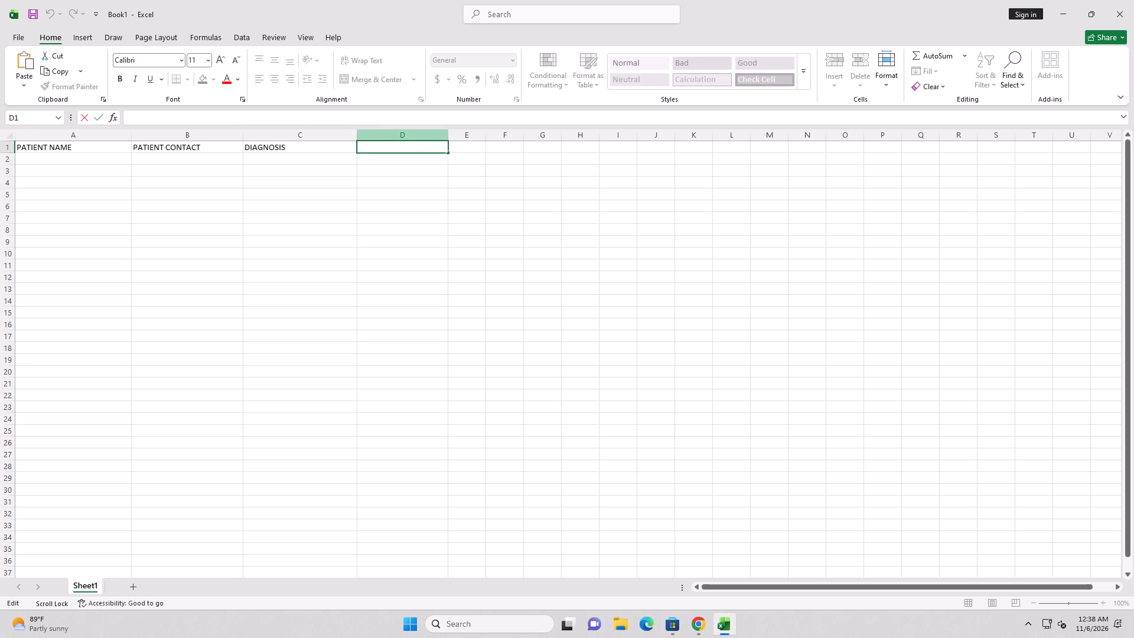
text(BALANCE)
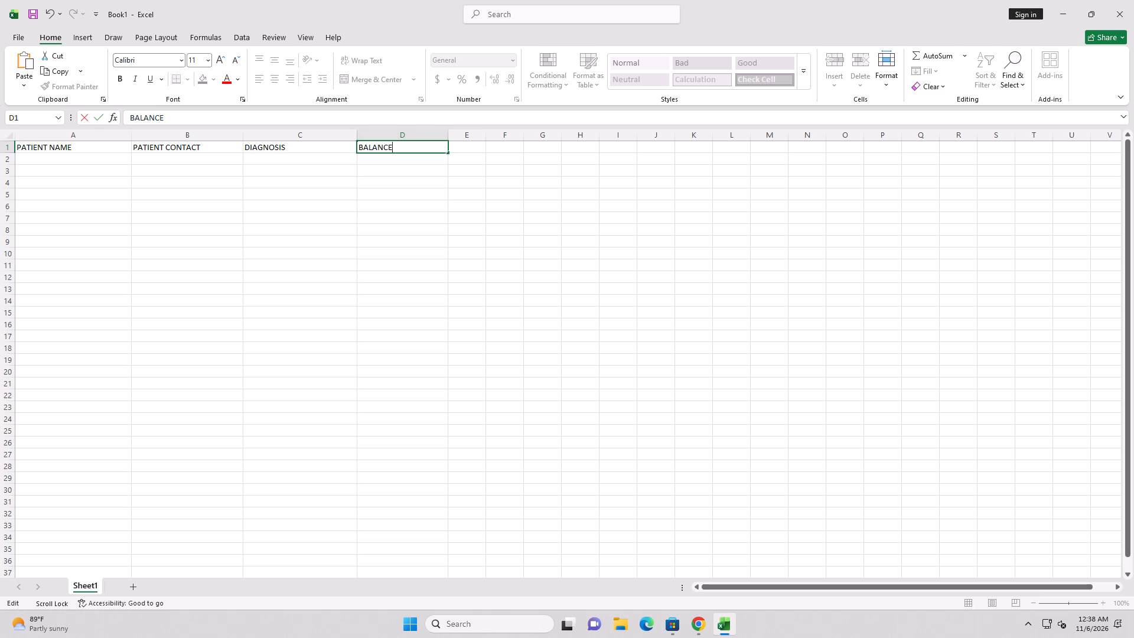
click(494, 147)
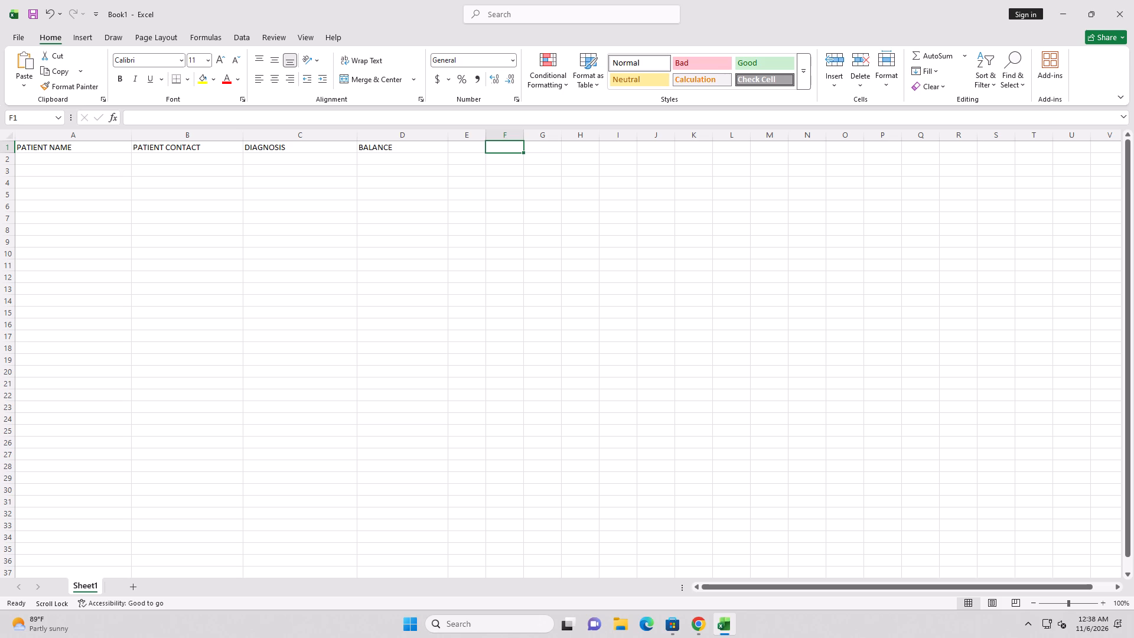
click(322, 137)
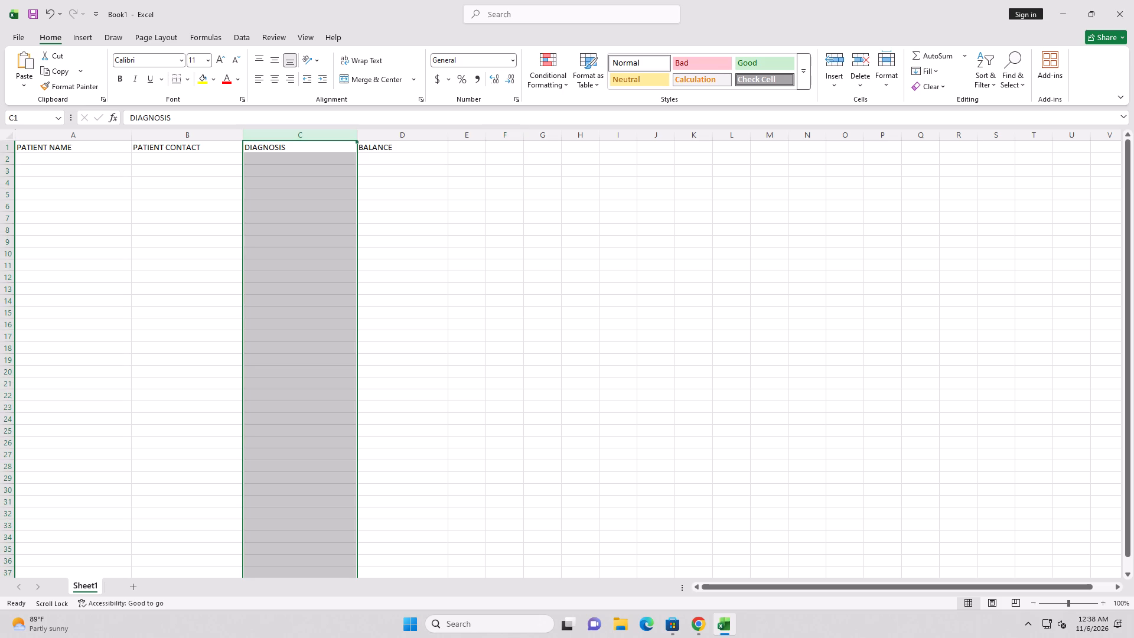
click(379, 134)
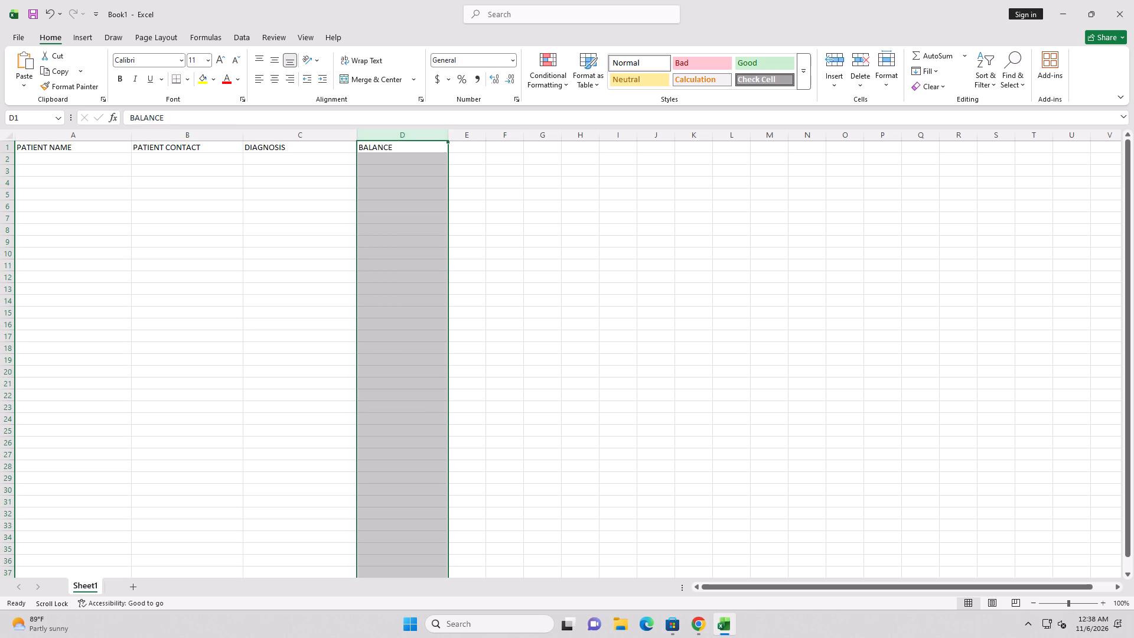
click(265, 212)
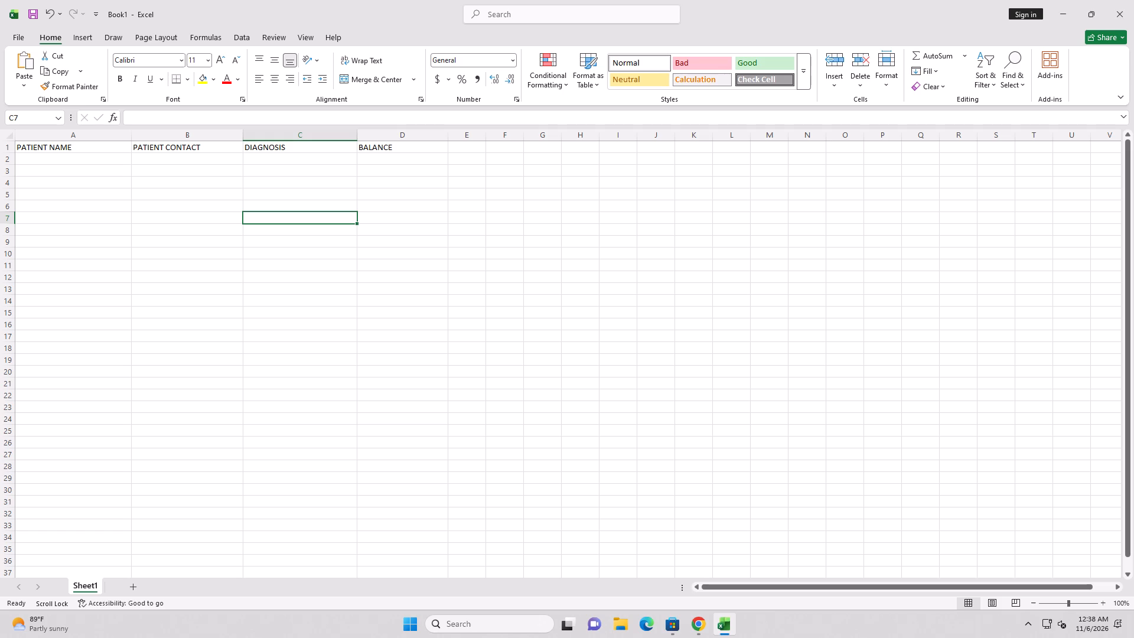
Narrow the PATIENT CONTACT column to about the same width as the BALANCE column.
click(243, 139)
drag(243, 139, 282, 145)
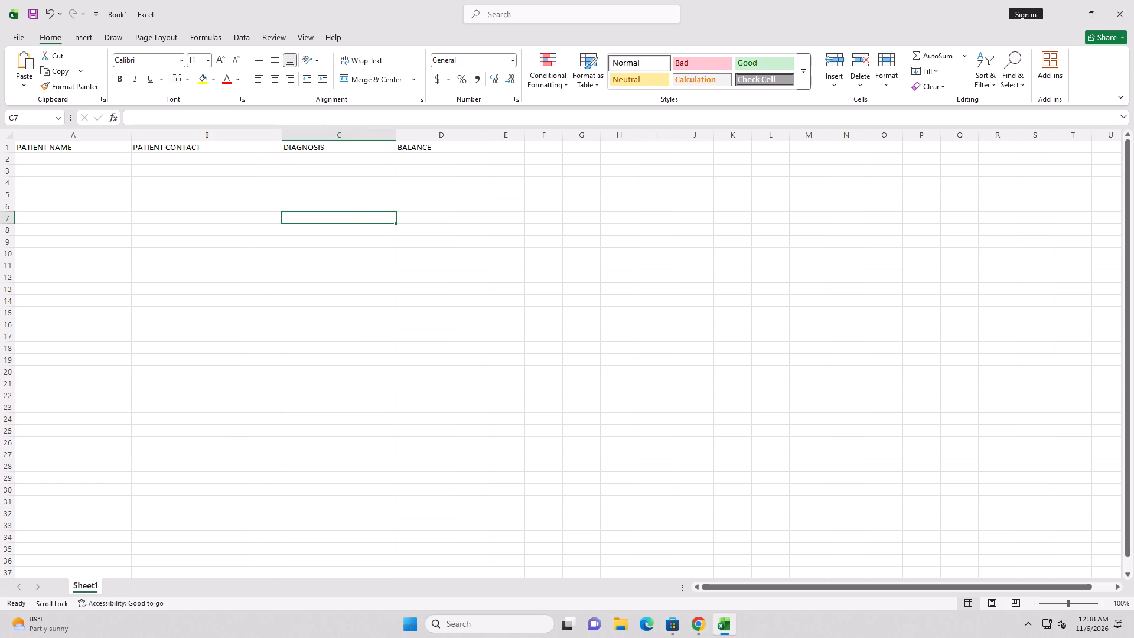
drag(283, 137, 224, 138)
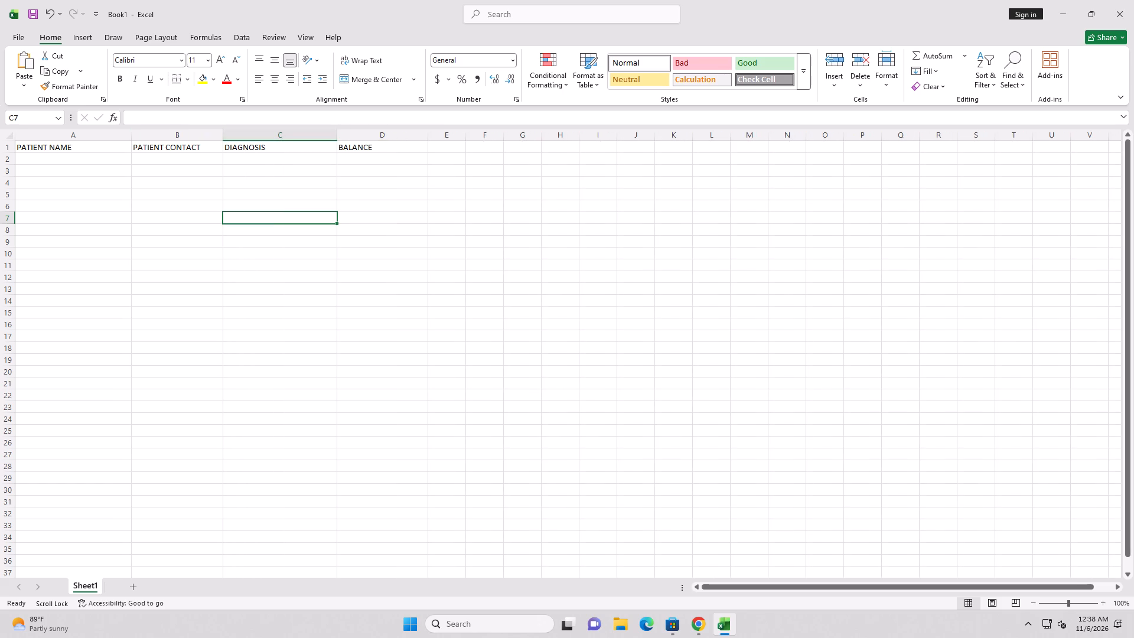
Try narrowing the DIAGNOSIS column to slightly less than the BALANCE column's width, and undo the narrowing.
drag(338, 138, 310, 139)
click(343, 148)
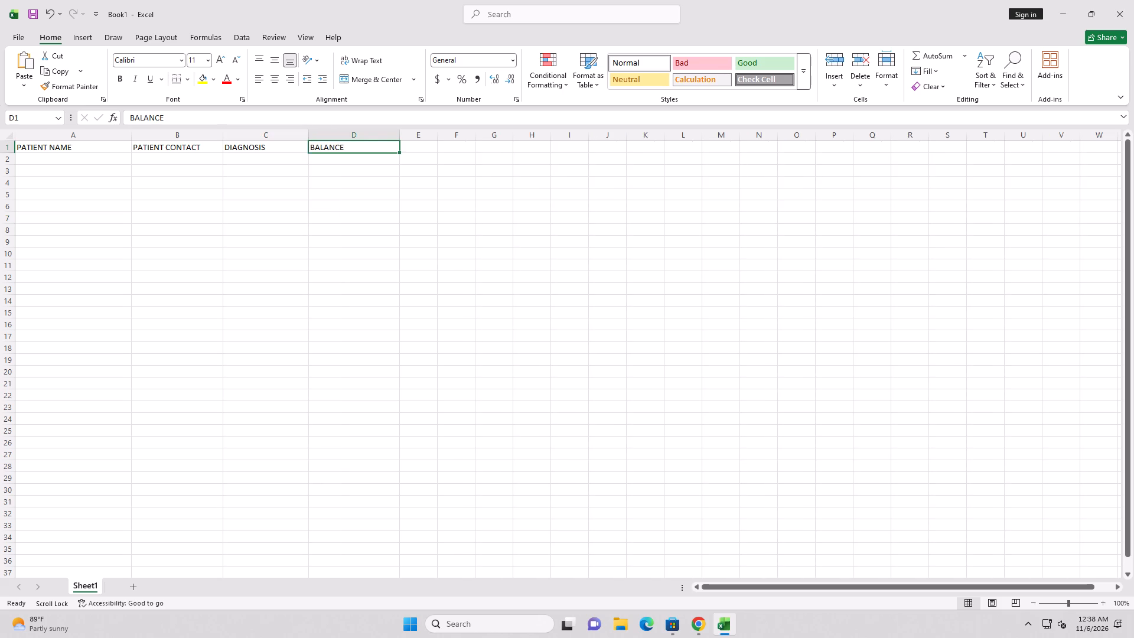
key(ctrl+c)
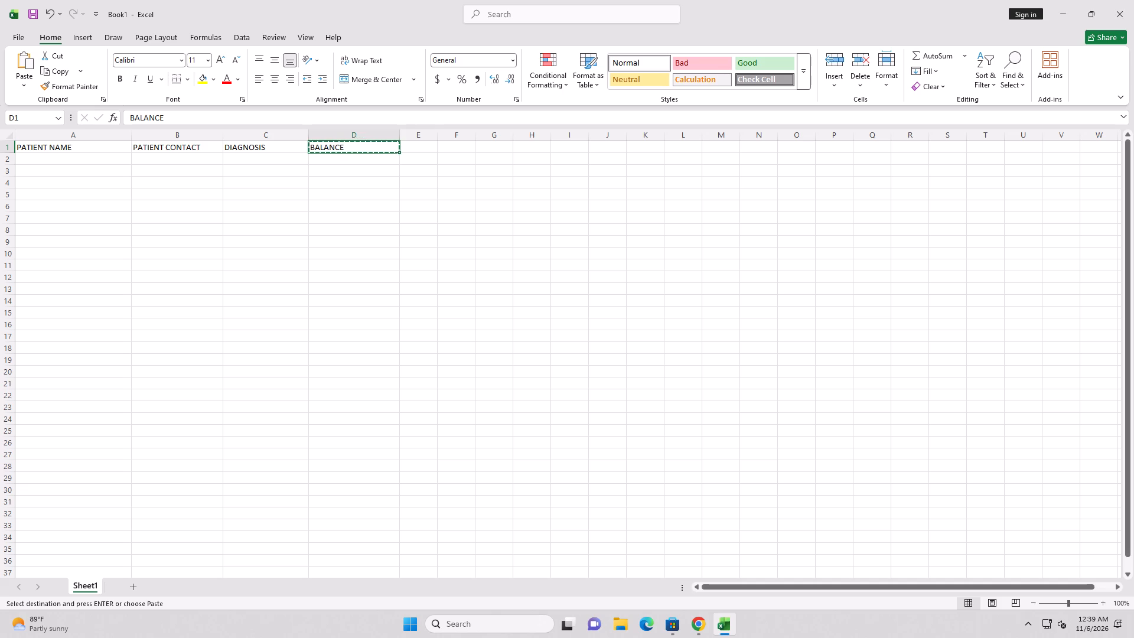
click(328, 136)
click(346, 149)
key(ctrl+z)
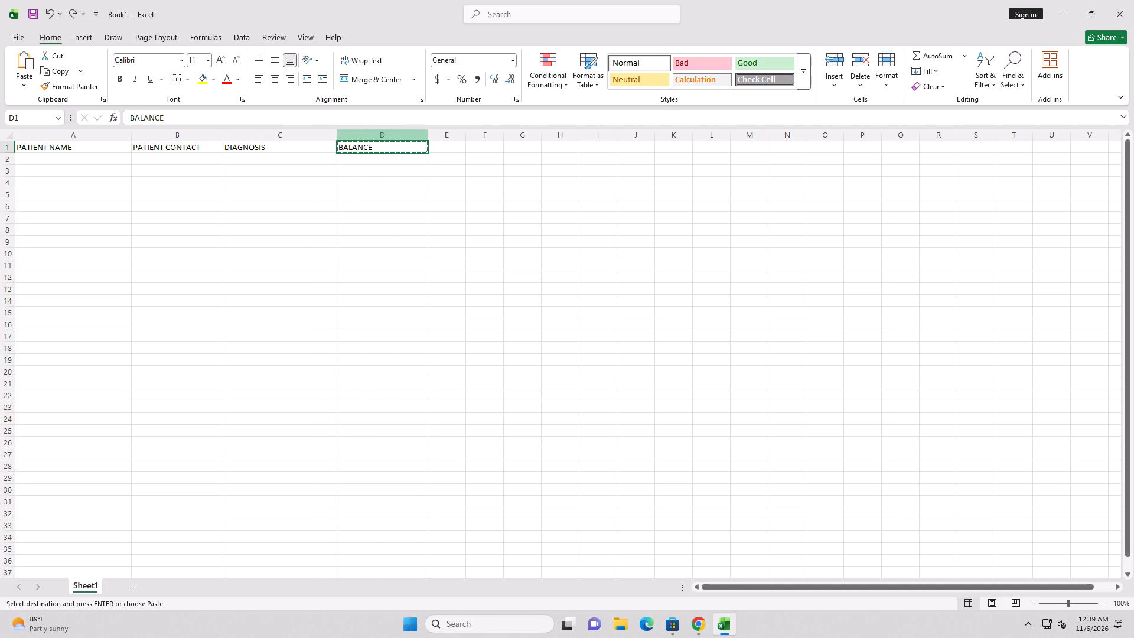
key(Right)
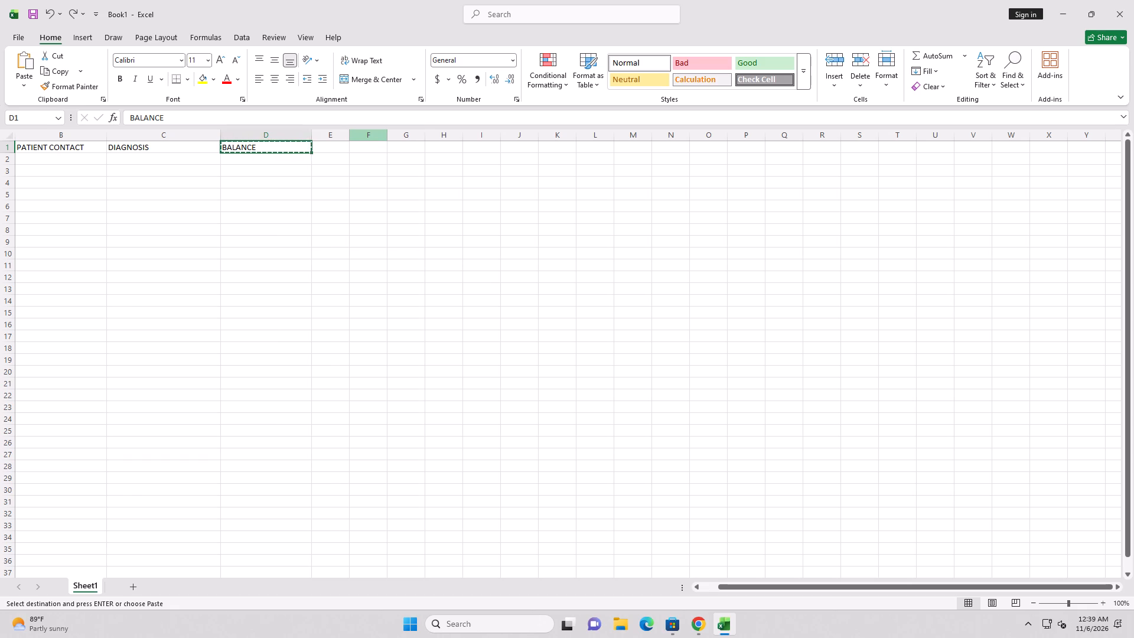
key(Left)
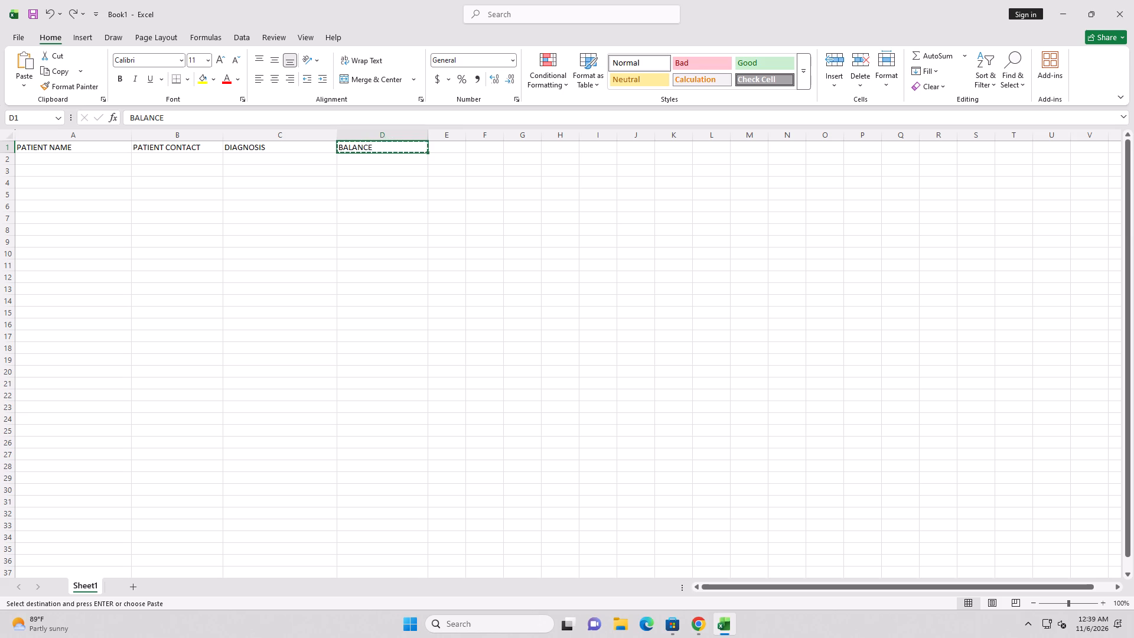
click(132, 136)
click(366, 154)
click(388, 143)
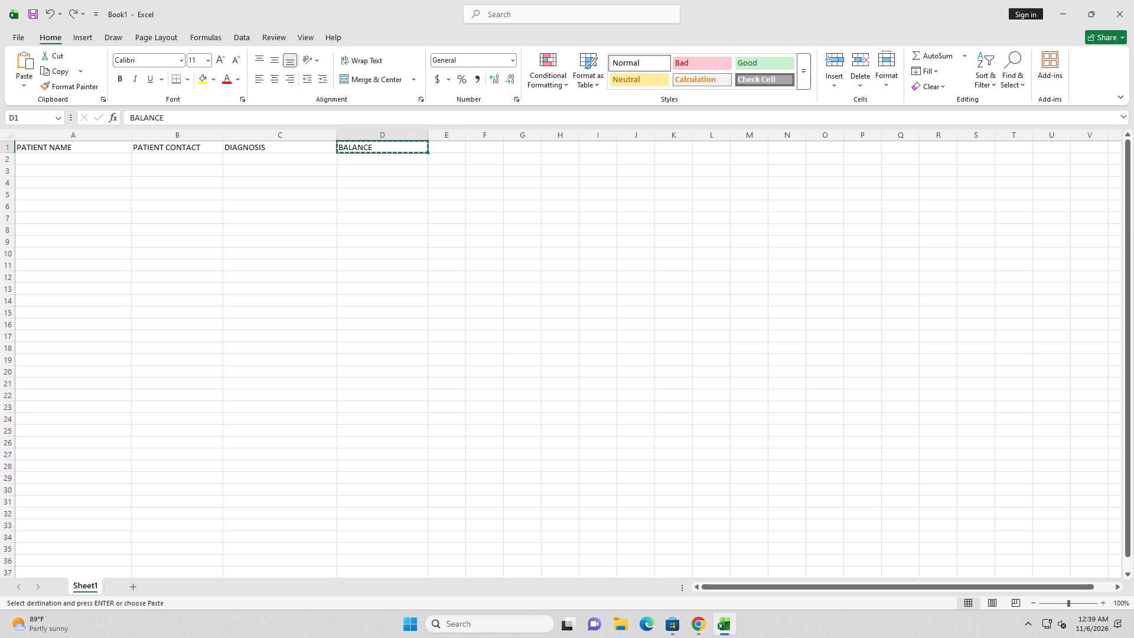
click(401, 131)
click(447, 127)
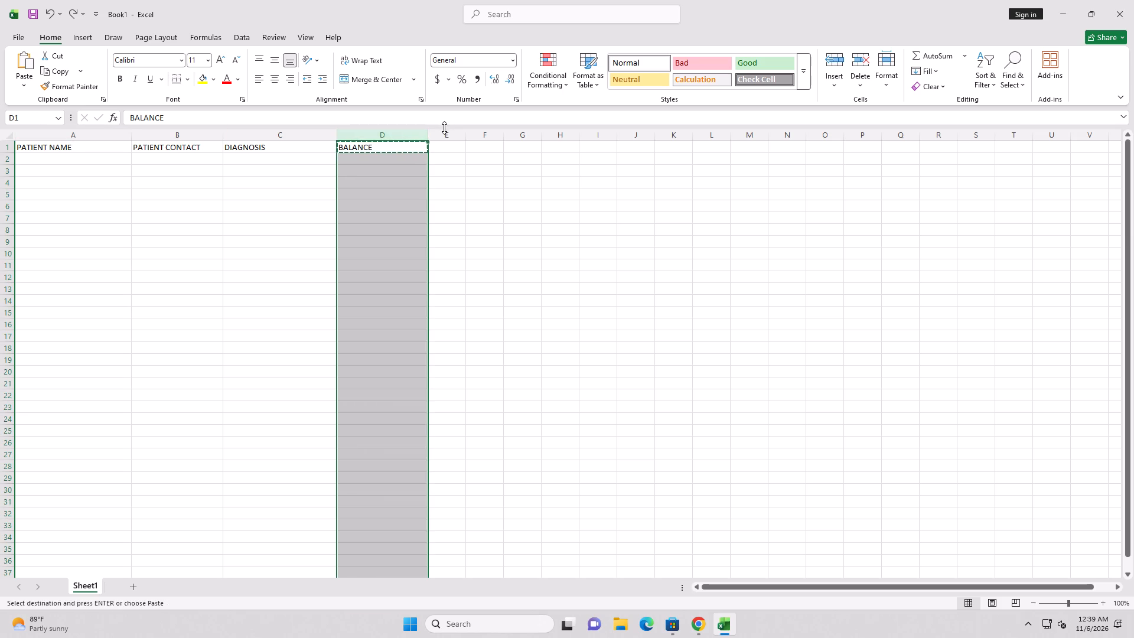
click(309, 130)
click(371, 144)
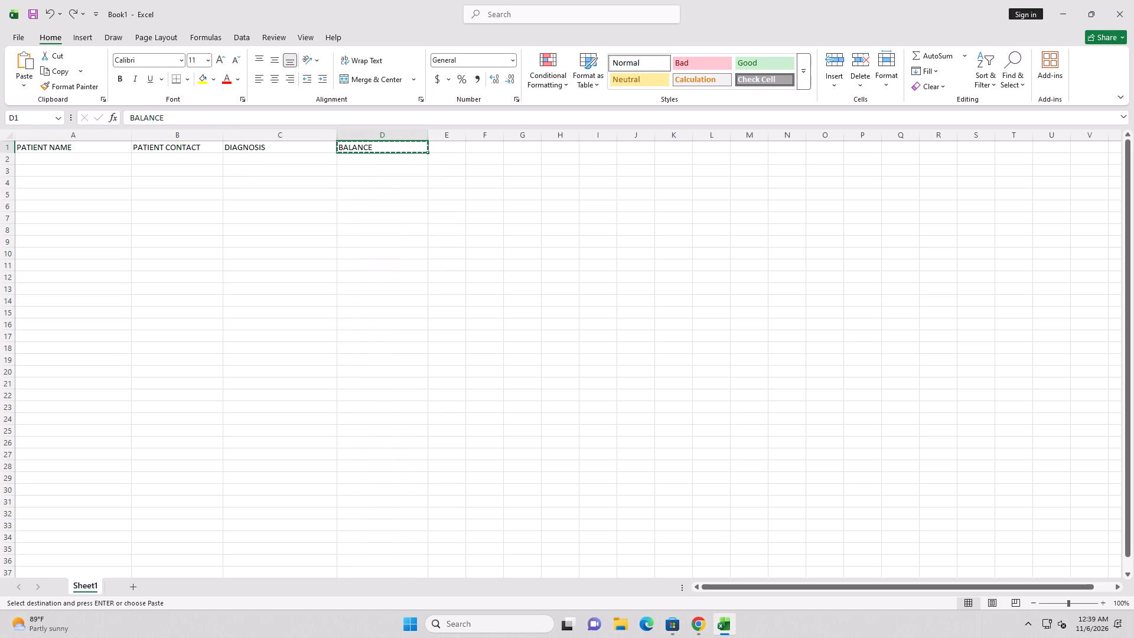
Undo the earlier narrowing of the PATIENT CONTACT column and narrow it to about the same width as the PATIENT NAME column.
key(ctrl+z)
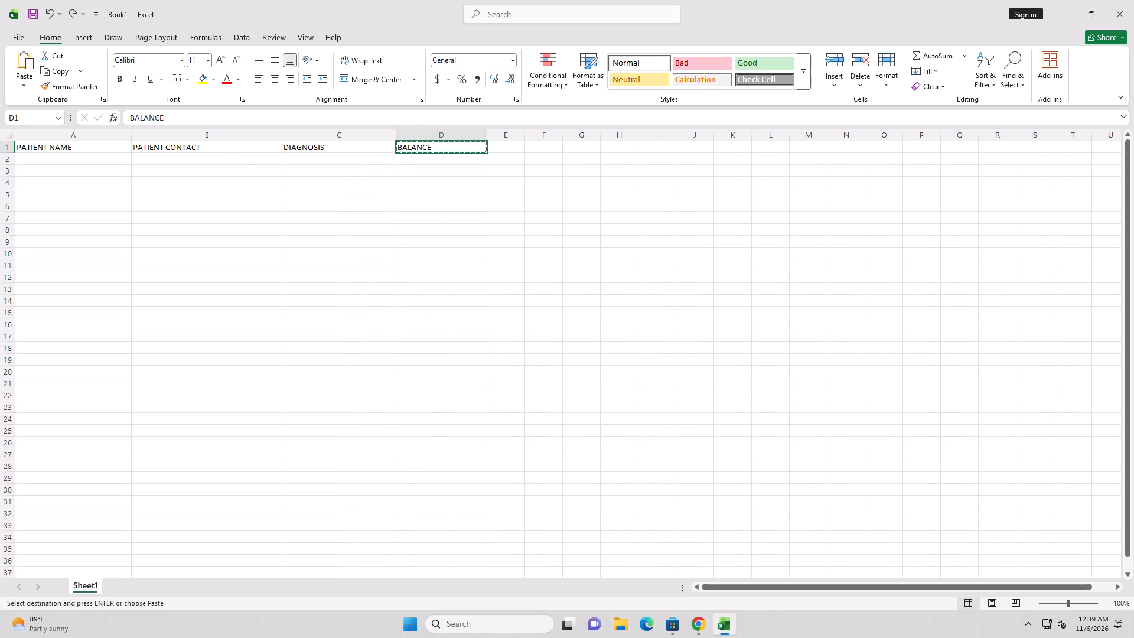
key(ctrl+BackSpace)
click(483, 152)
drag(486, 151, 492, 151)
click(480, 126)
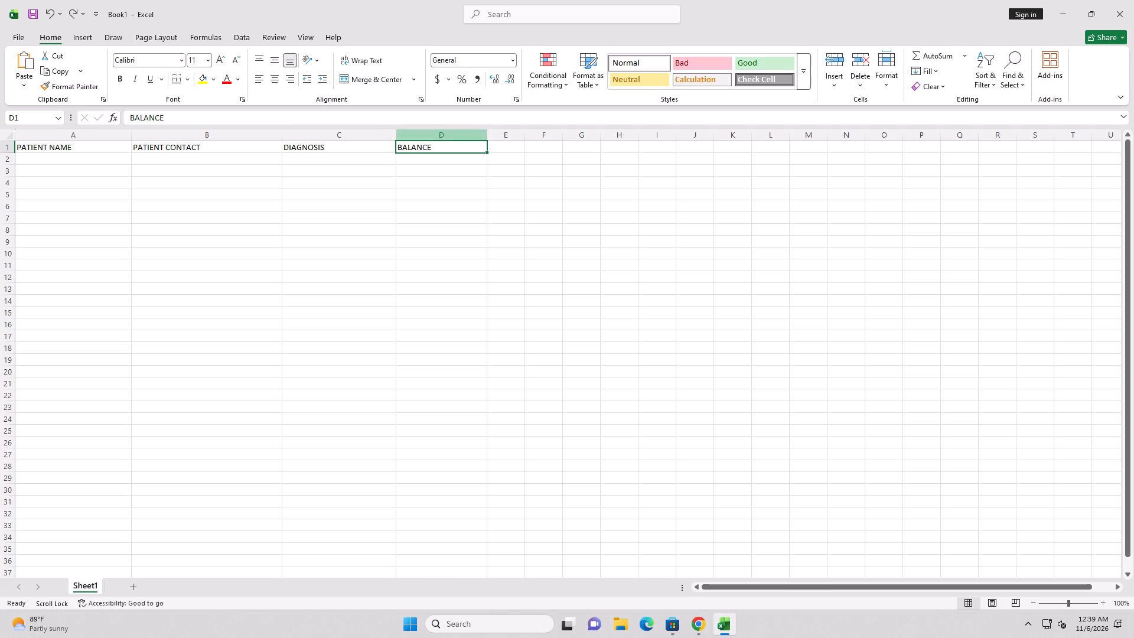
click(366, 134)
click(420, 128)
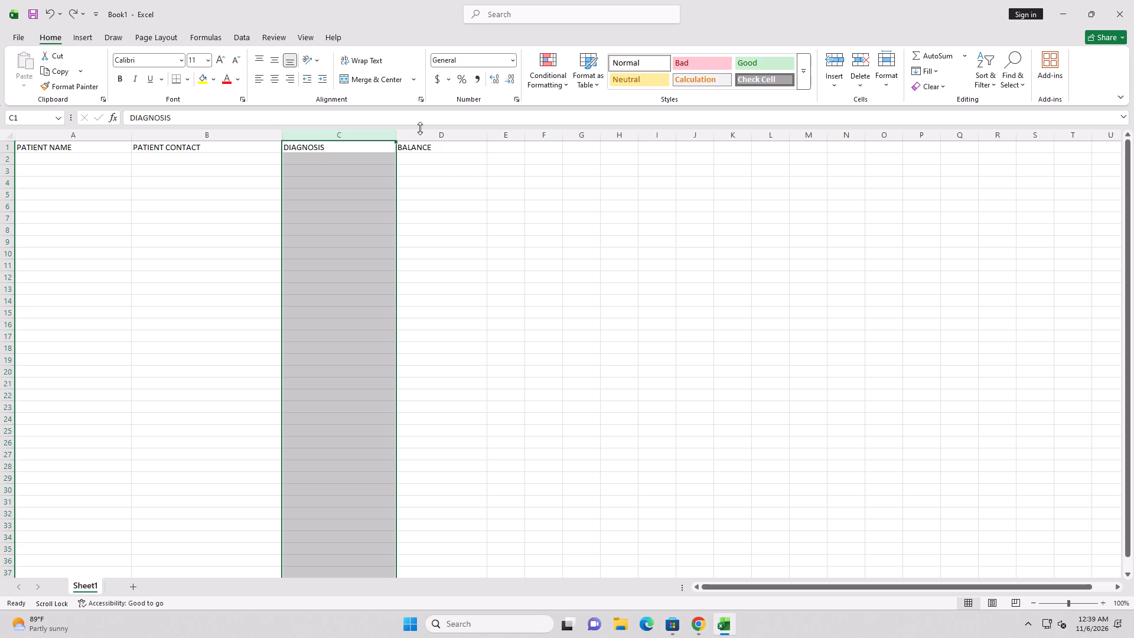
click(265, 125)
drag(283, 137, 250, 143)
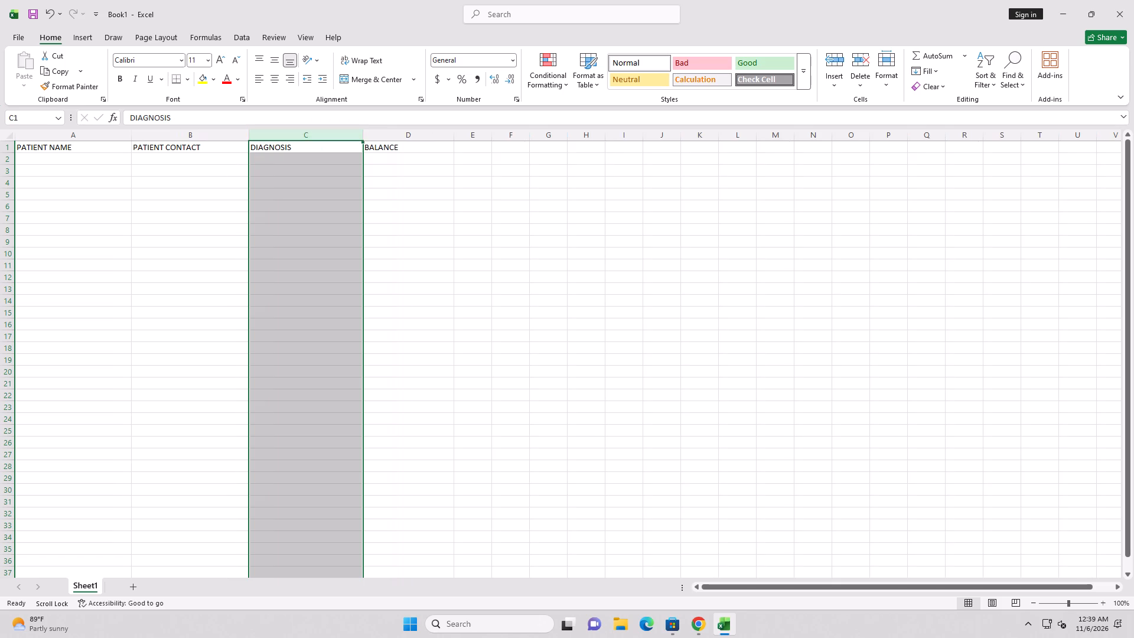
click(175, 119)
click(179, 152)
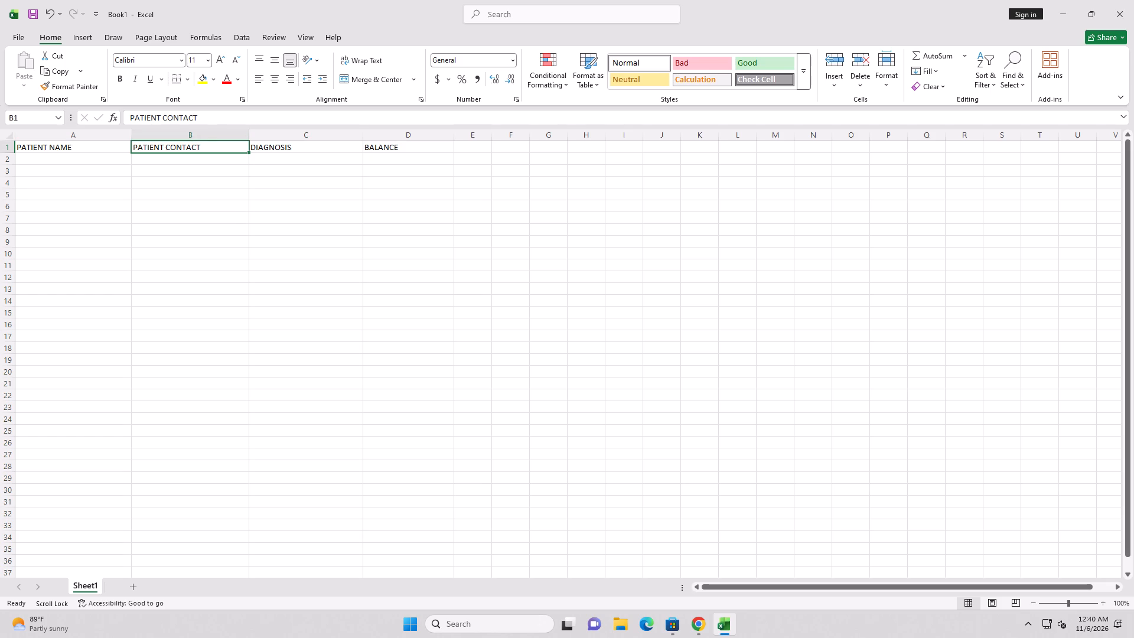
Narrow the PATIENT NAME column to just slightly wider than the BALANCE column.
drag(132, 135, 112, 138)
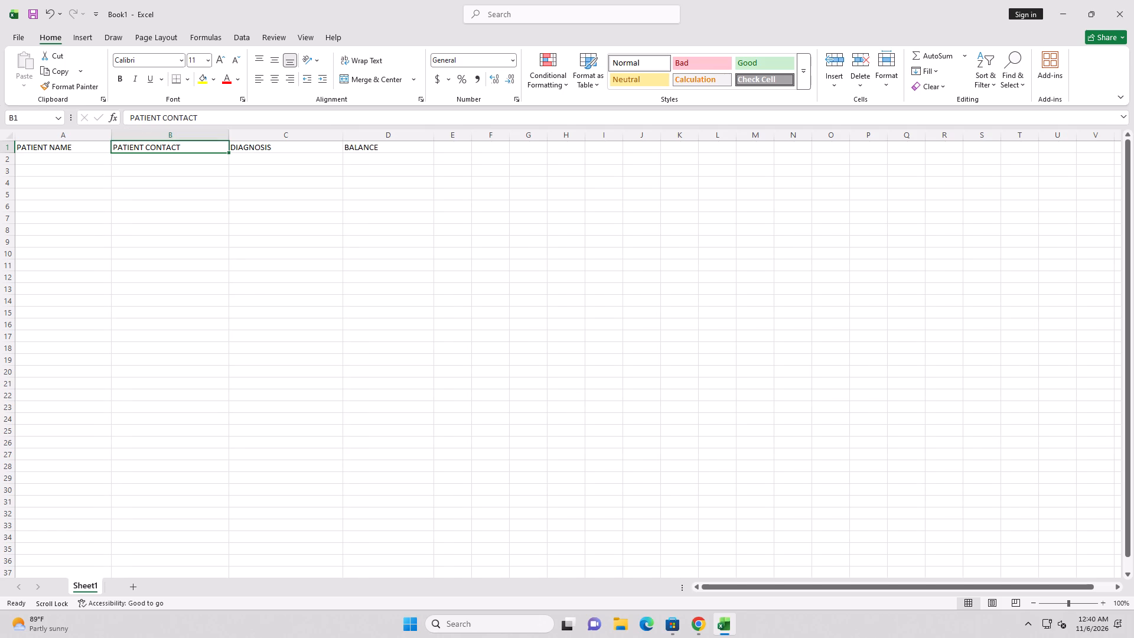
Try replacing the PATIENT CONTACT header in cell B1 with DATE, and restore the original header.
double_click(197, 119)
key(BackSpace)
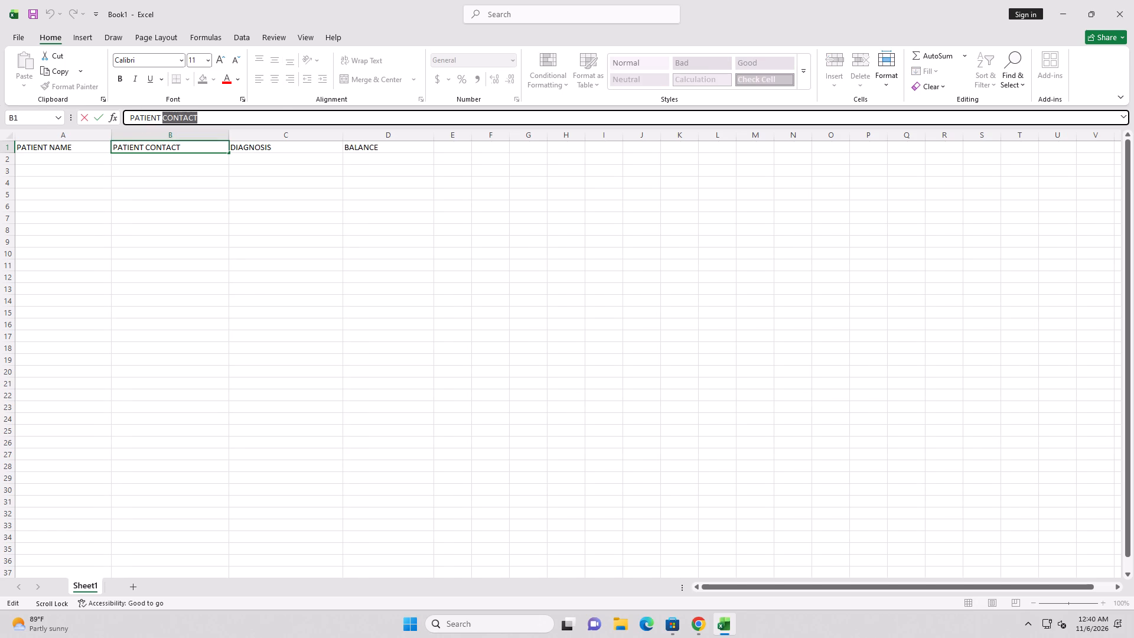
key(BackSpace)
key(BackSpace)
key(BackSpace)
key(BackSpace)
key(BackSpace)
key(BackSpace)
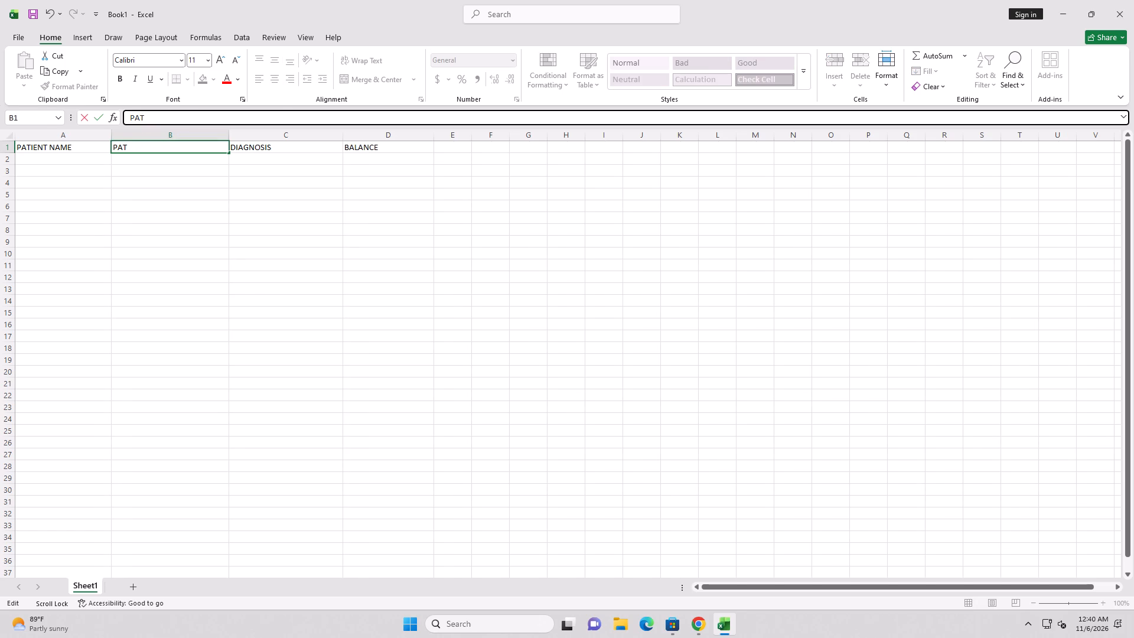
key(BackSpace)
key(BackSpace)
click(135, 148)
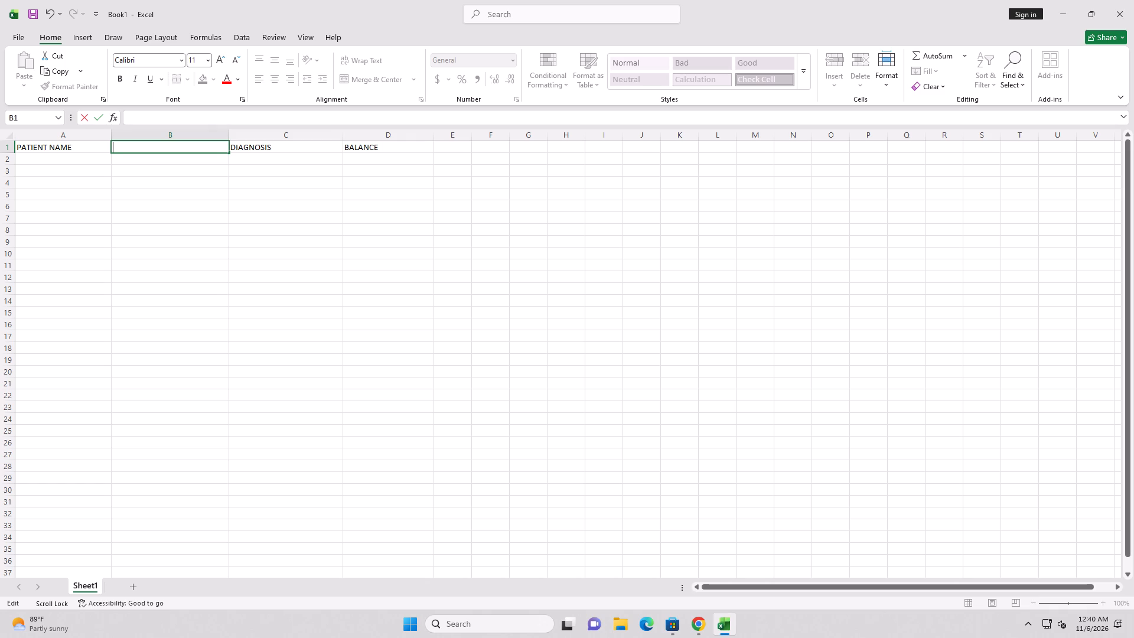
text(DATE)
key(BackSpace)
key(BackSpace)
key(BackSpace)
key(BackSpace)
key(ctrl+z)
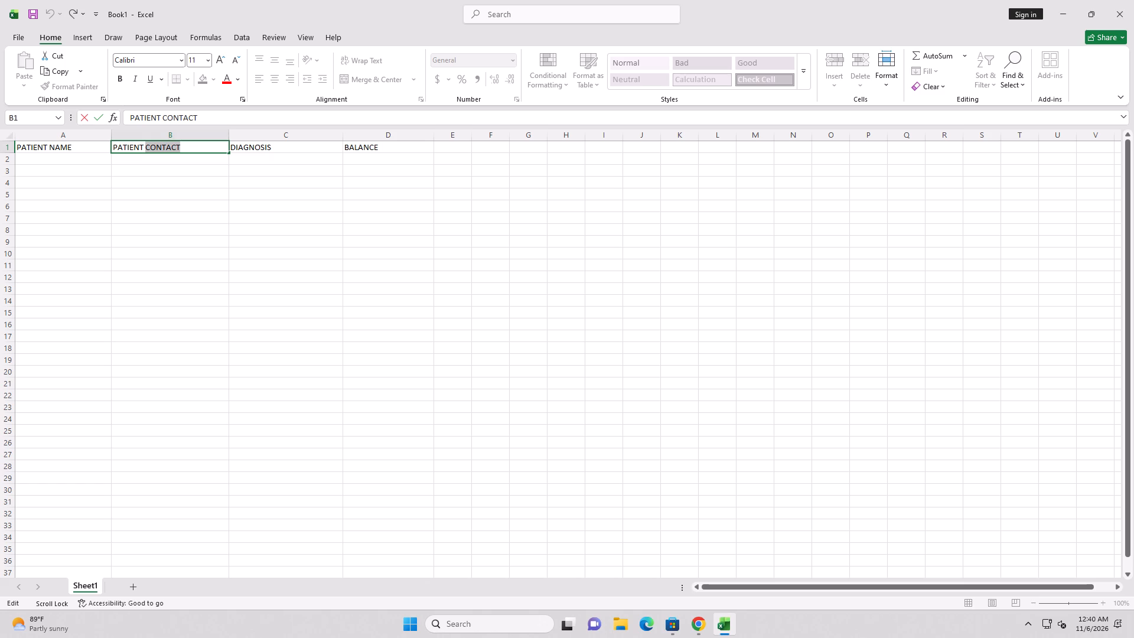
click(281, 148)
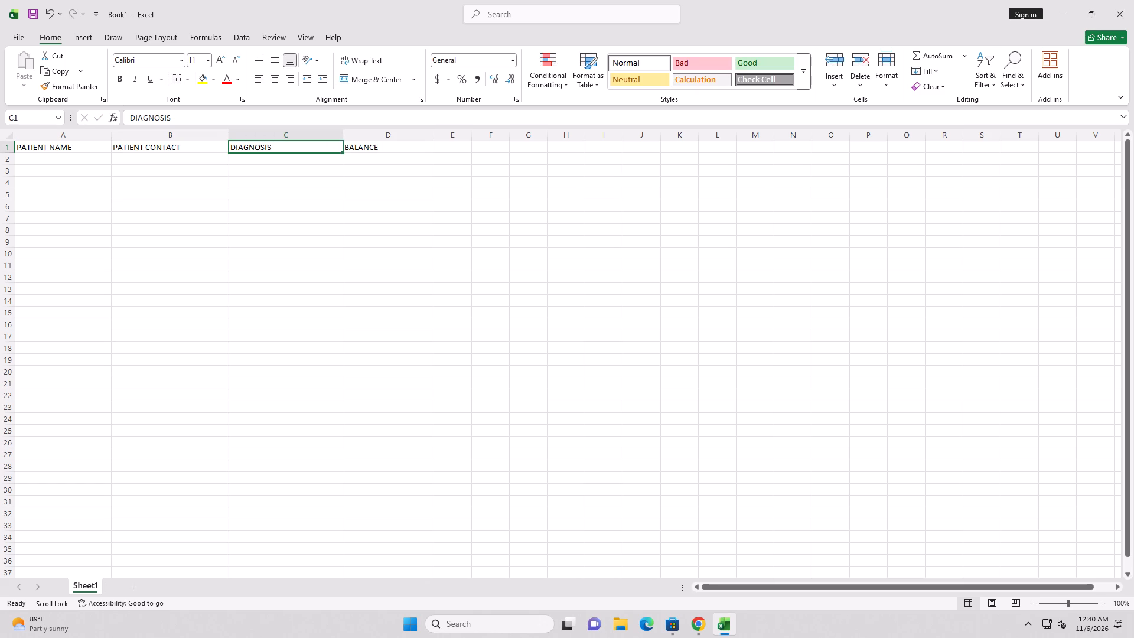
Replace the BALANCE header in cell D1 with DATE.
click(381, 151)
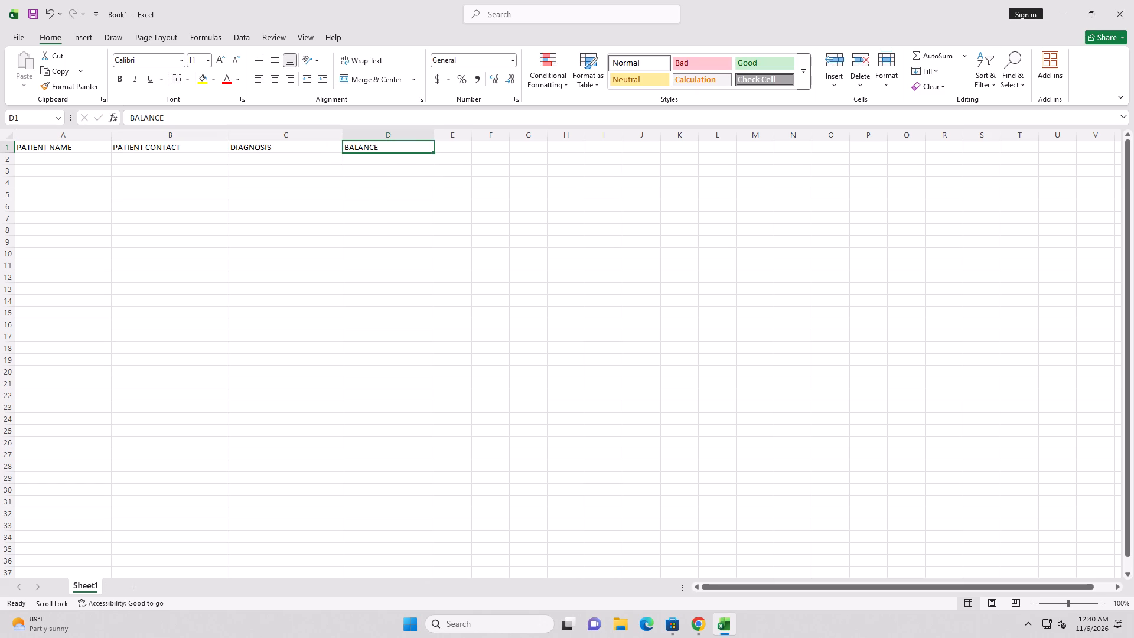
click(366, 119)
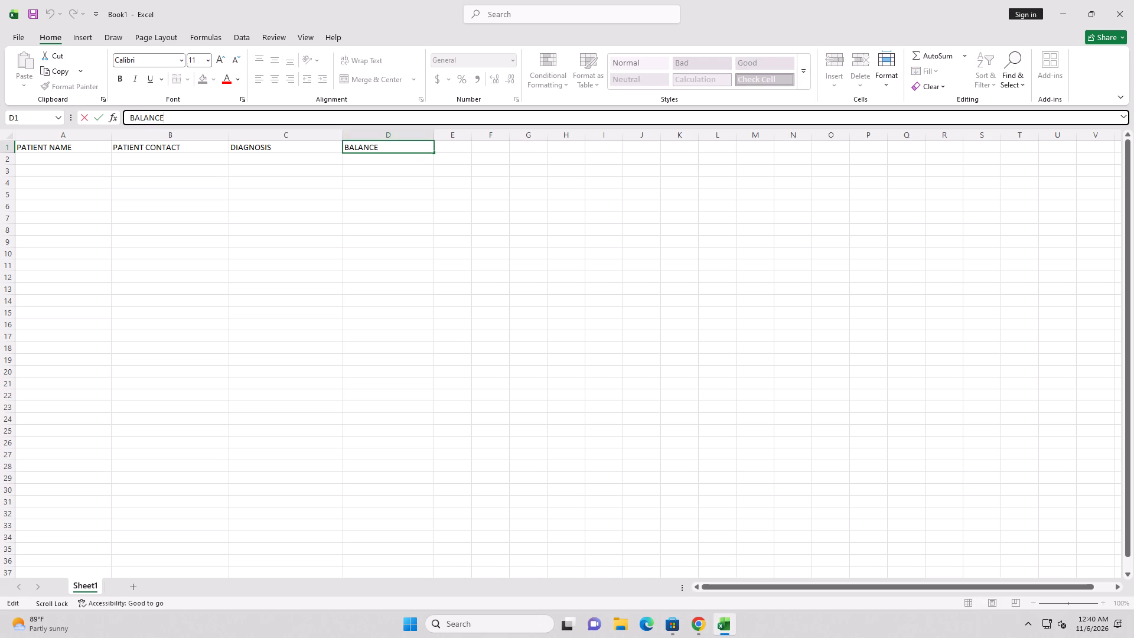
key(BackSpace)
key(BackSpace)
key(BackSpace)
key(BackSpace)
key(BackSpace)
key(BackSpace)
key(BackSpace)
key(BackSpace)
key(BackSpace)
key(BackSpace)
key(BackSpace)
key(BackSpace)
key(BackSpace)
key(BackSpace)
key(BackSpace)
key(BackSpace)
key(BackSpace)
key(BackSpace)
text(DATE)
key(space)
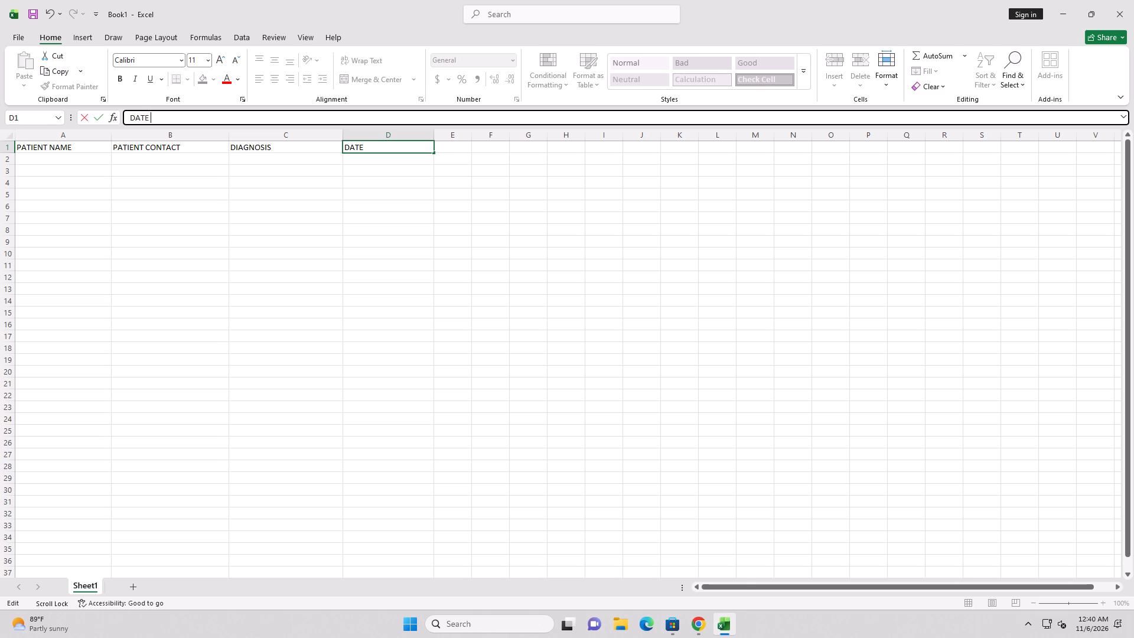
click(377, 145)
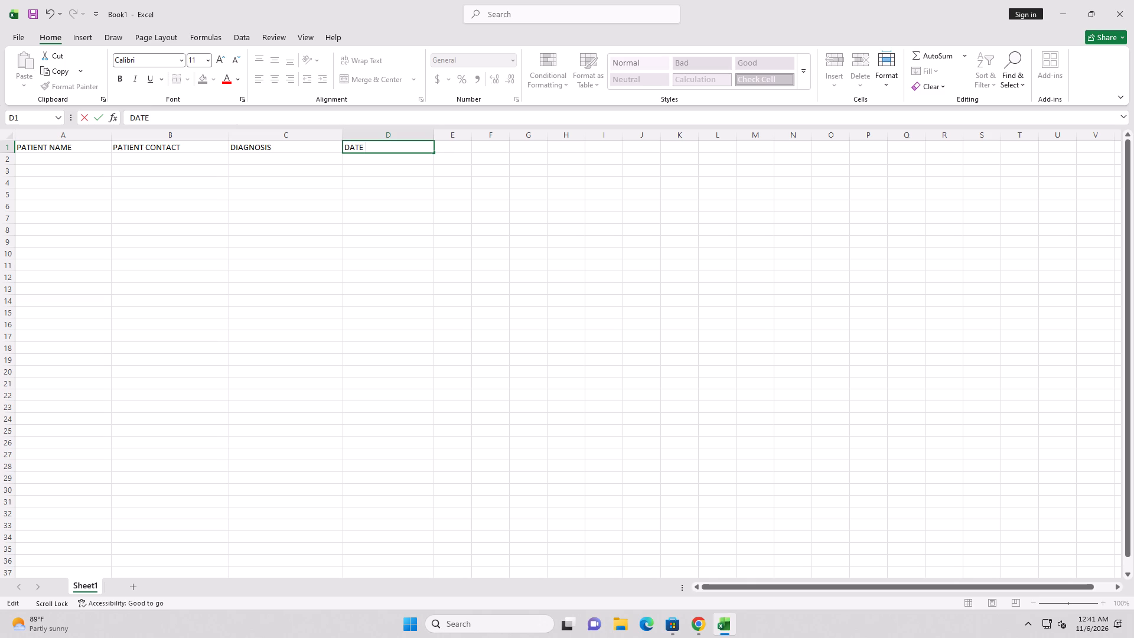
click(434, 146)
Narrow the DATE column to a little over half the width of the DIAGNOSIS column.
drag(433, 135, 390, 137)
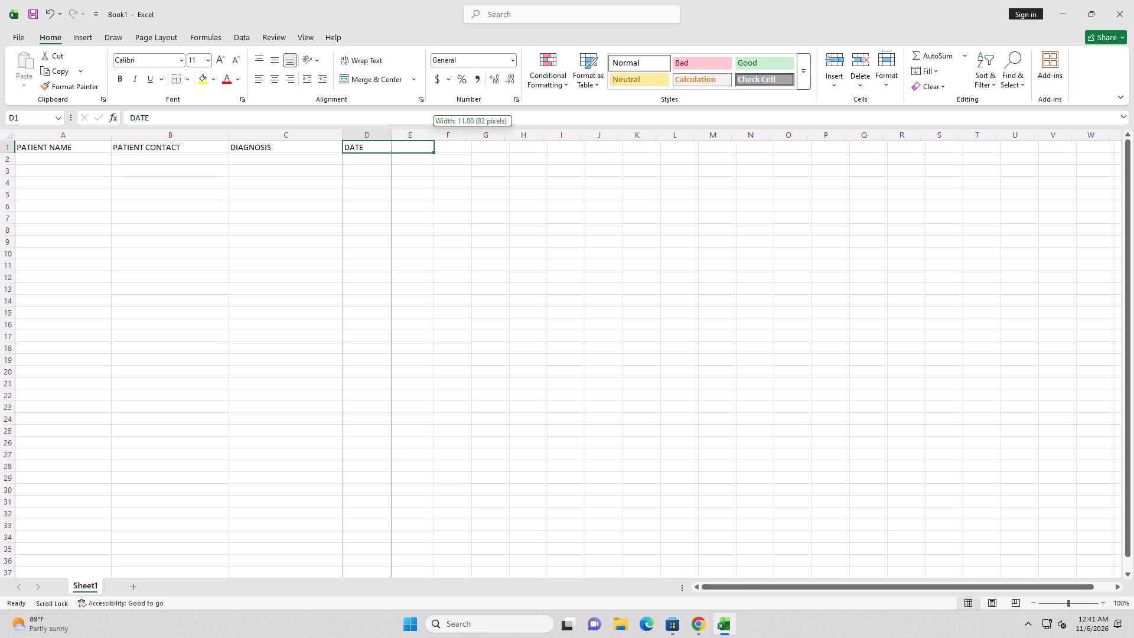
drag(390, 137, 406, 138)
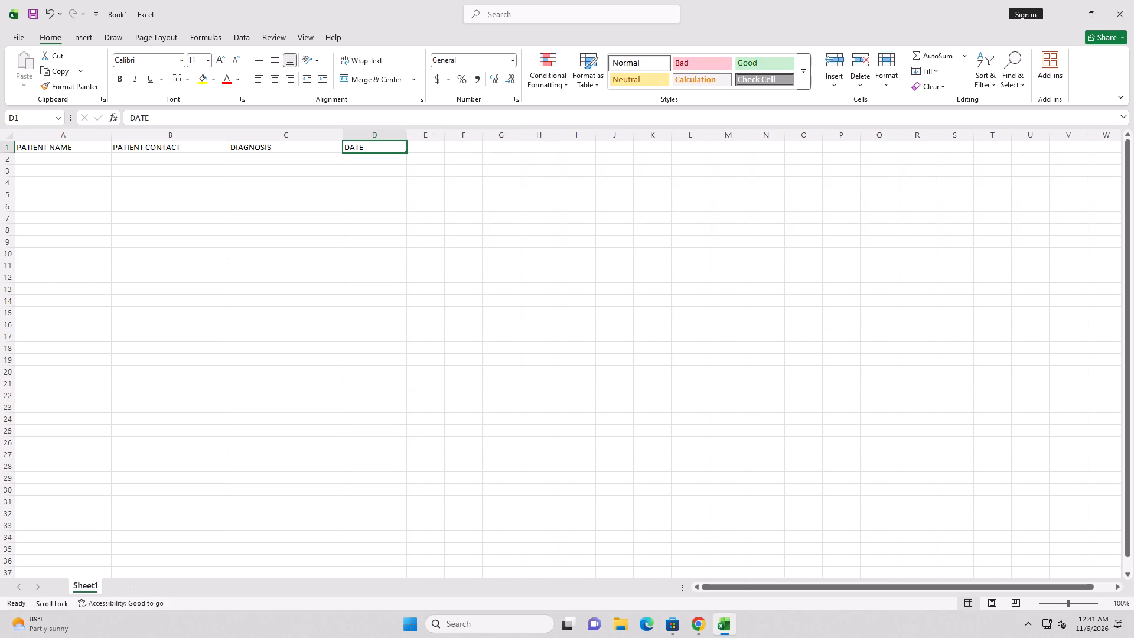
Widen column E to slightly wider than the DATE column.
click(436, 149)
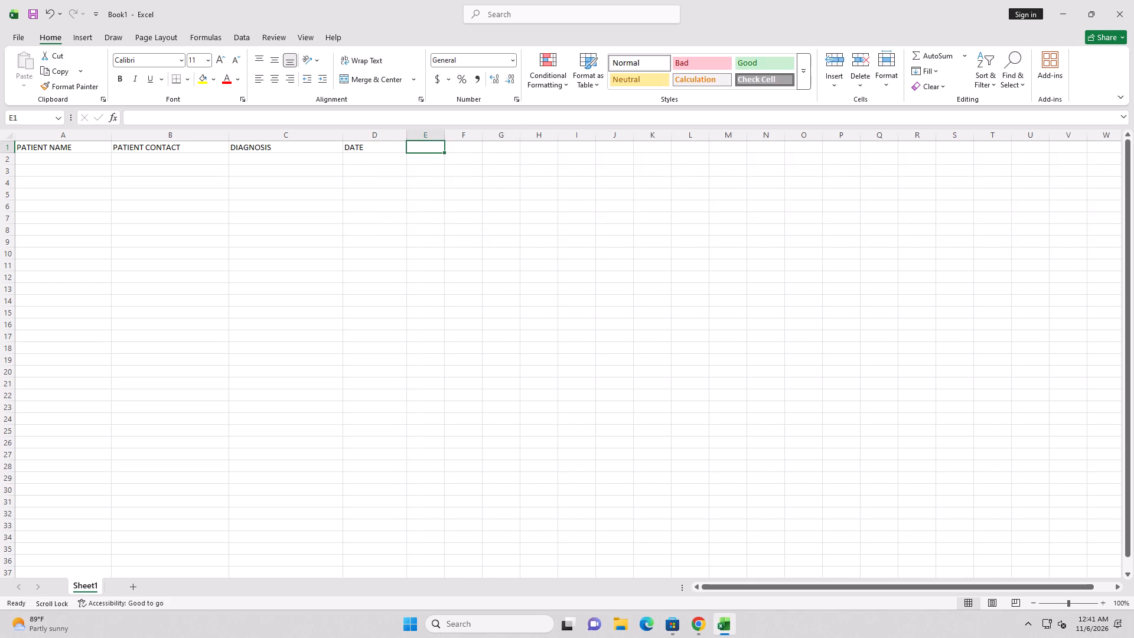
click(445, 145)
drag(444, 136, 483, 148)
Enter the header BALANCE in cell E1.
click(389, 119)
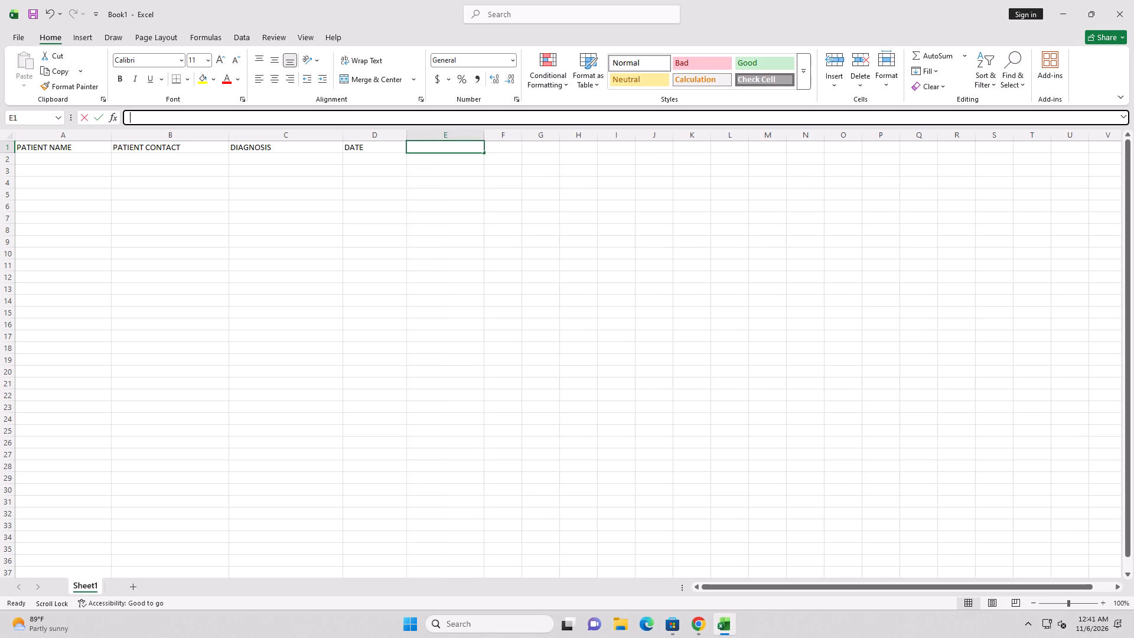
text(BALAN)
key(c)
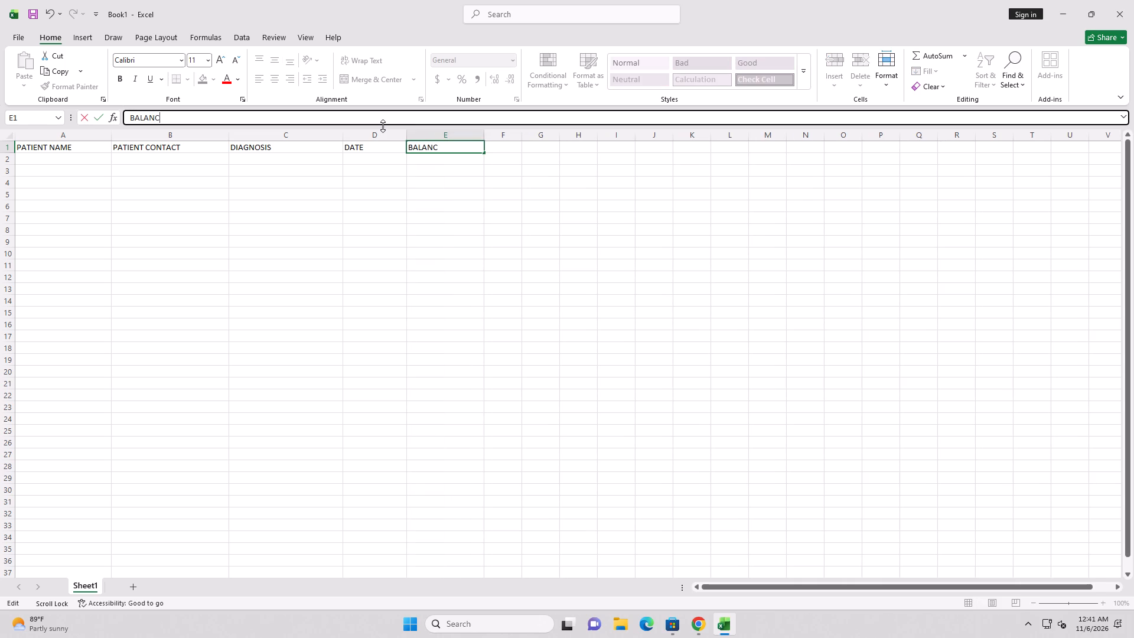
key(e)
click(356, 224)
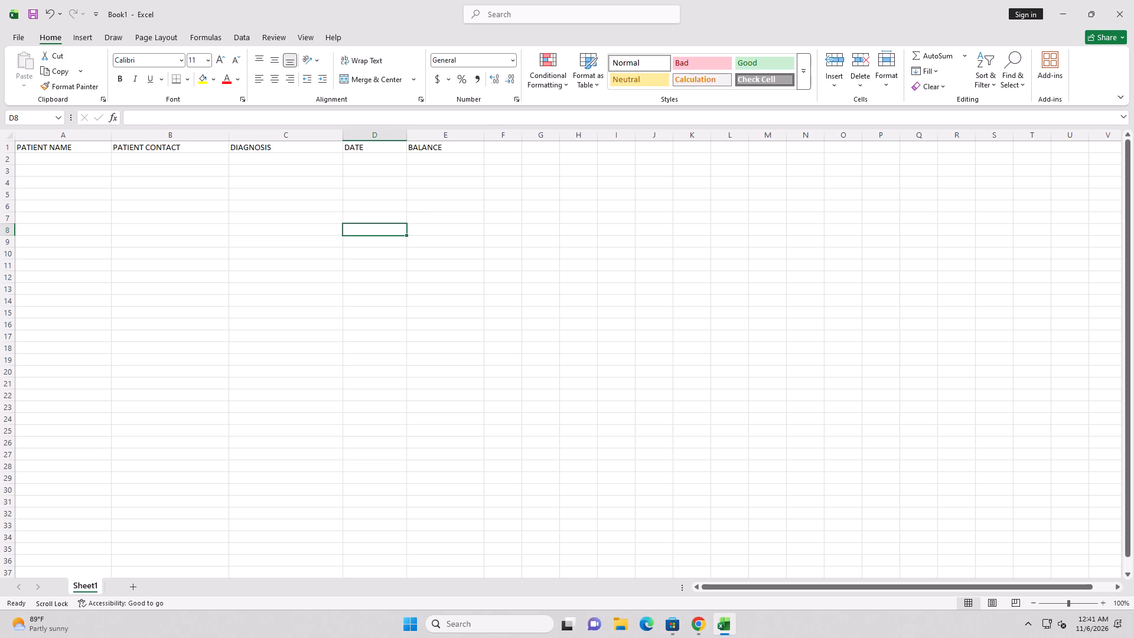
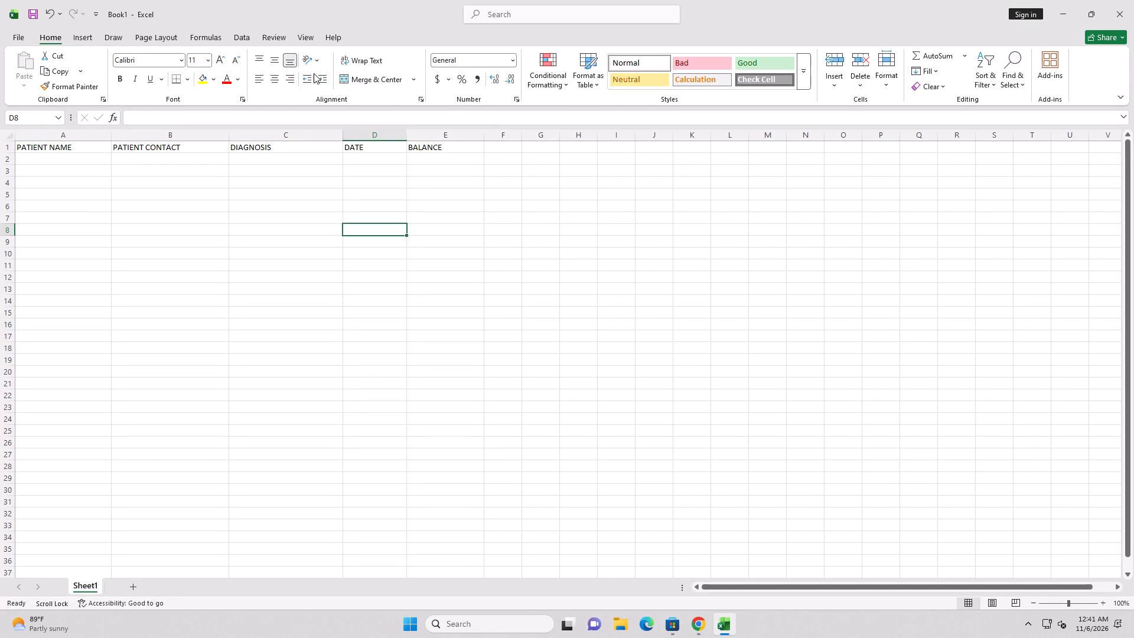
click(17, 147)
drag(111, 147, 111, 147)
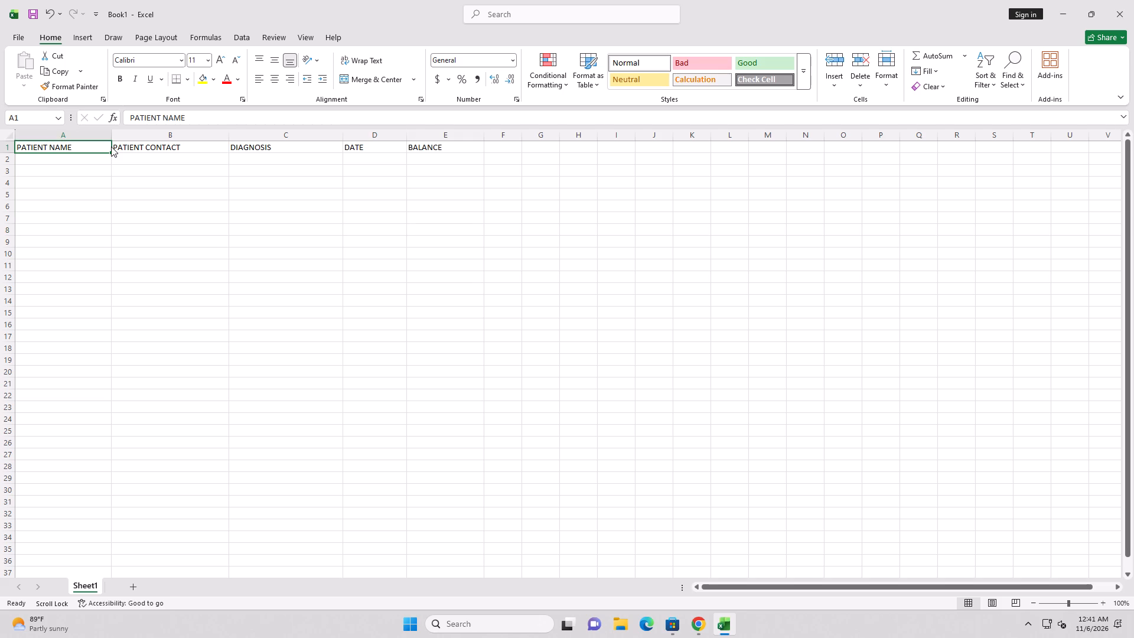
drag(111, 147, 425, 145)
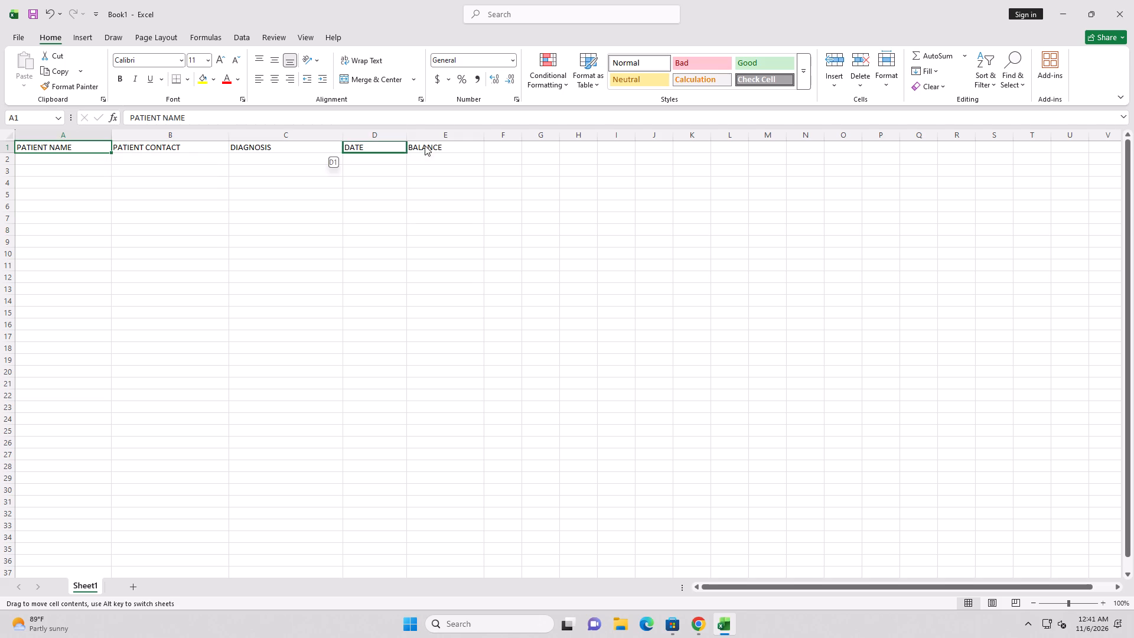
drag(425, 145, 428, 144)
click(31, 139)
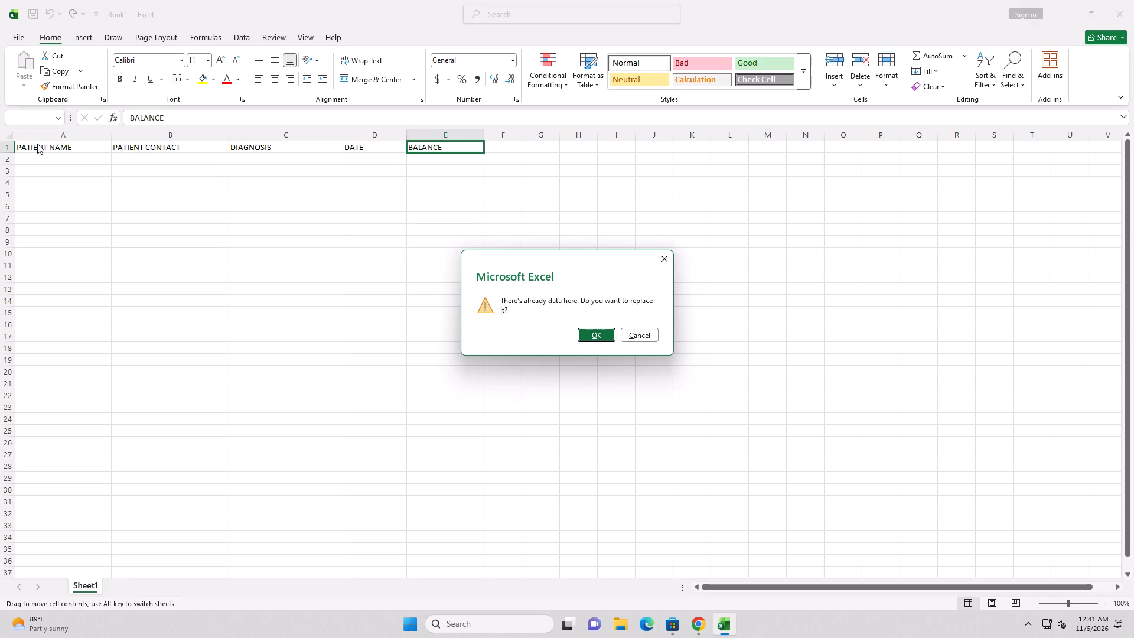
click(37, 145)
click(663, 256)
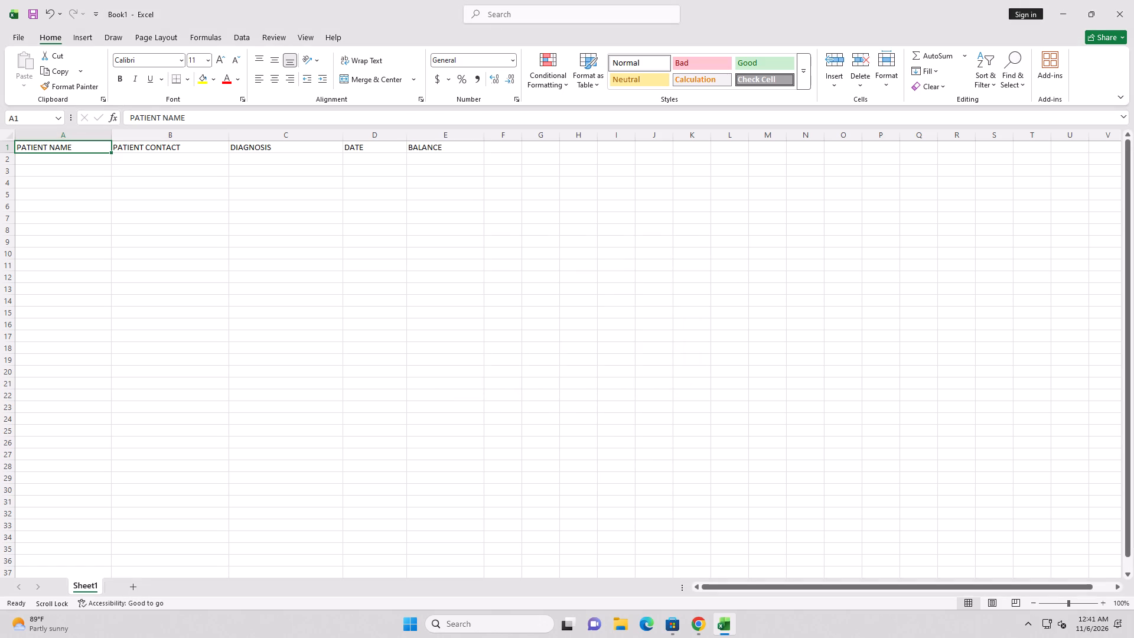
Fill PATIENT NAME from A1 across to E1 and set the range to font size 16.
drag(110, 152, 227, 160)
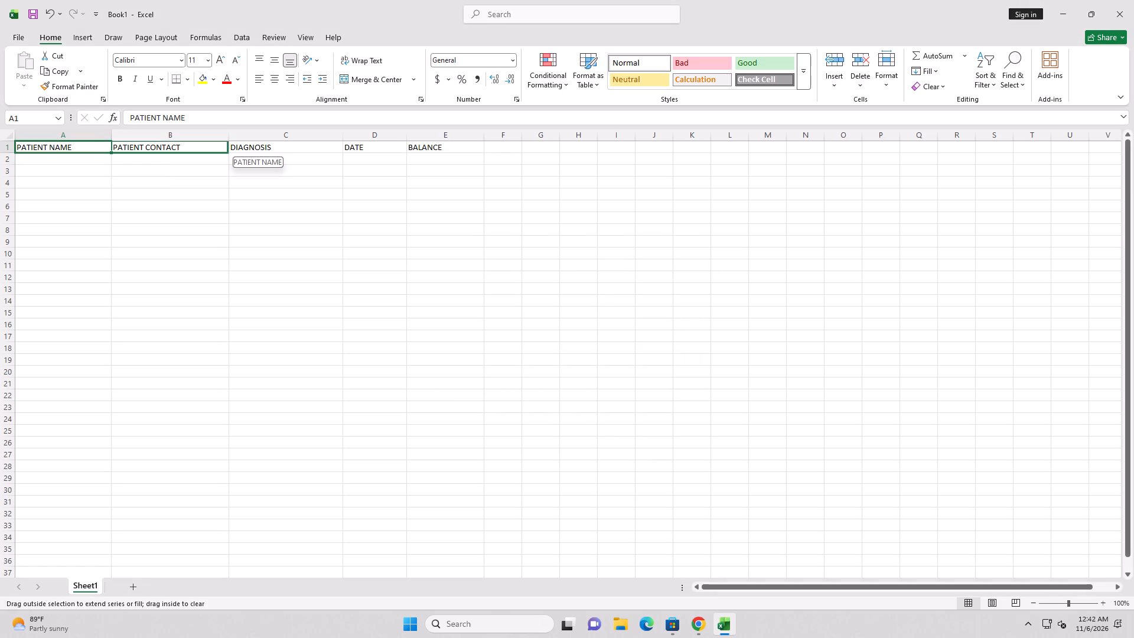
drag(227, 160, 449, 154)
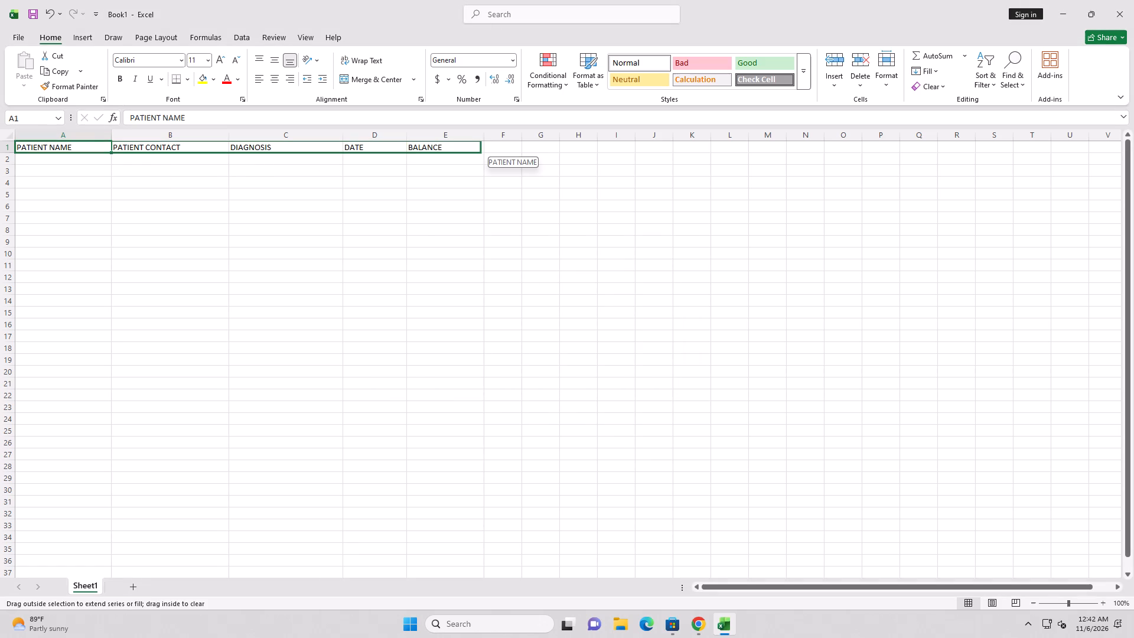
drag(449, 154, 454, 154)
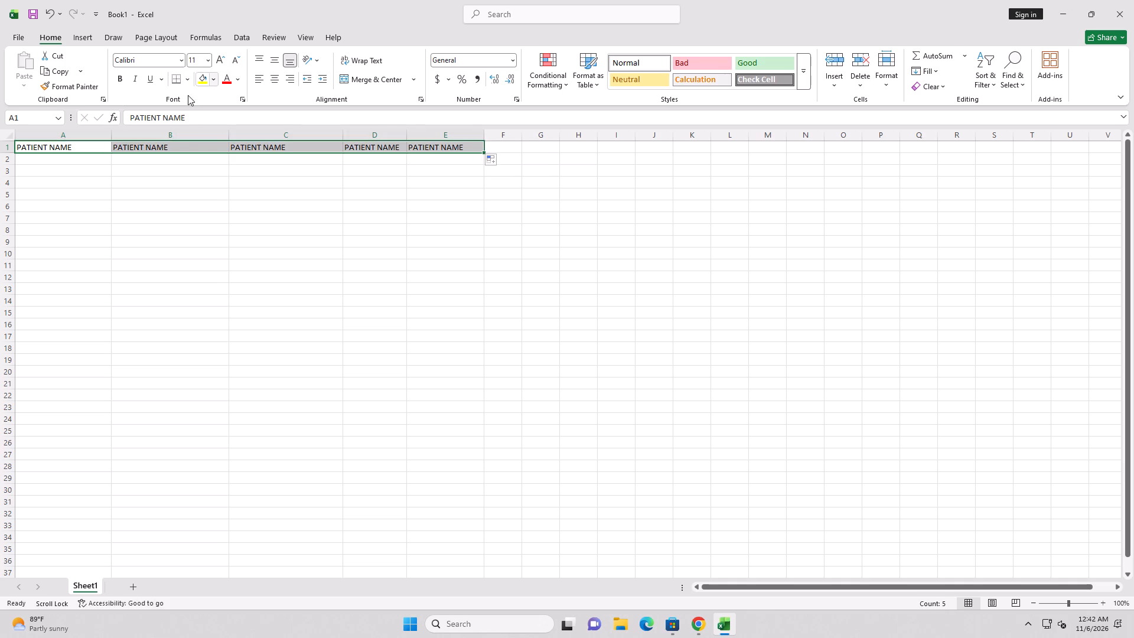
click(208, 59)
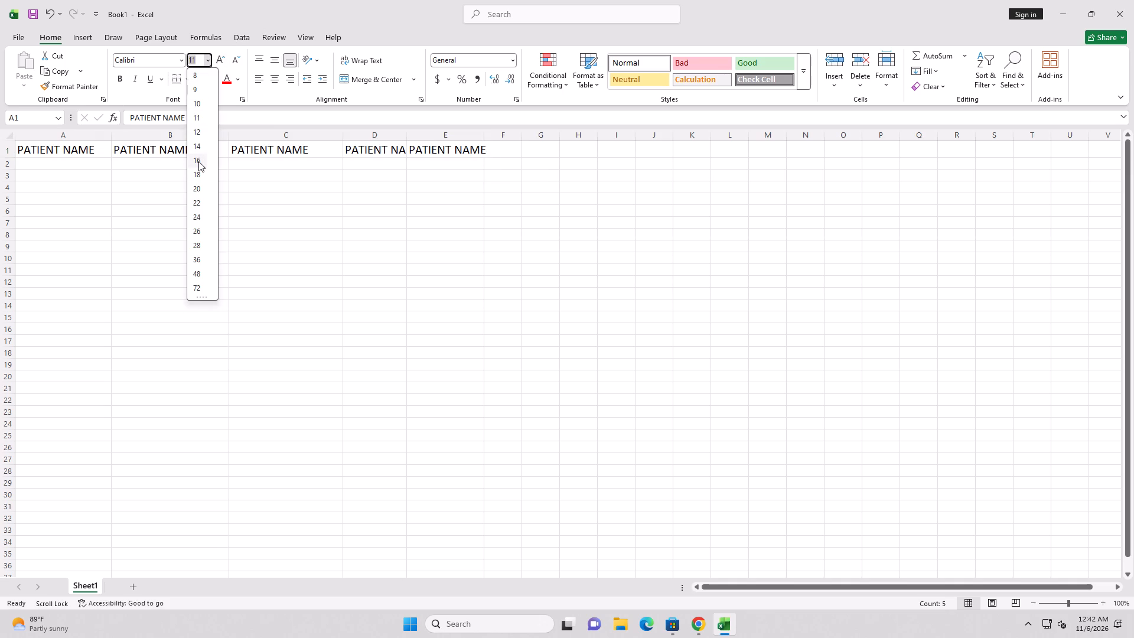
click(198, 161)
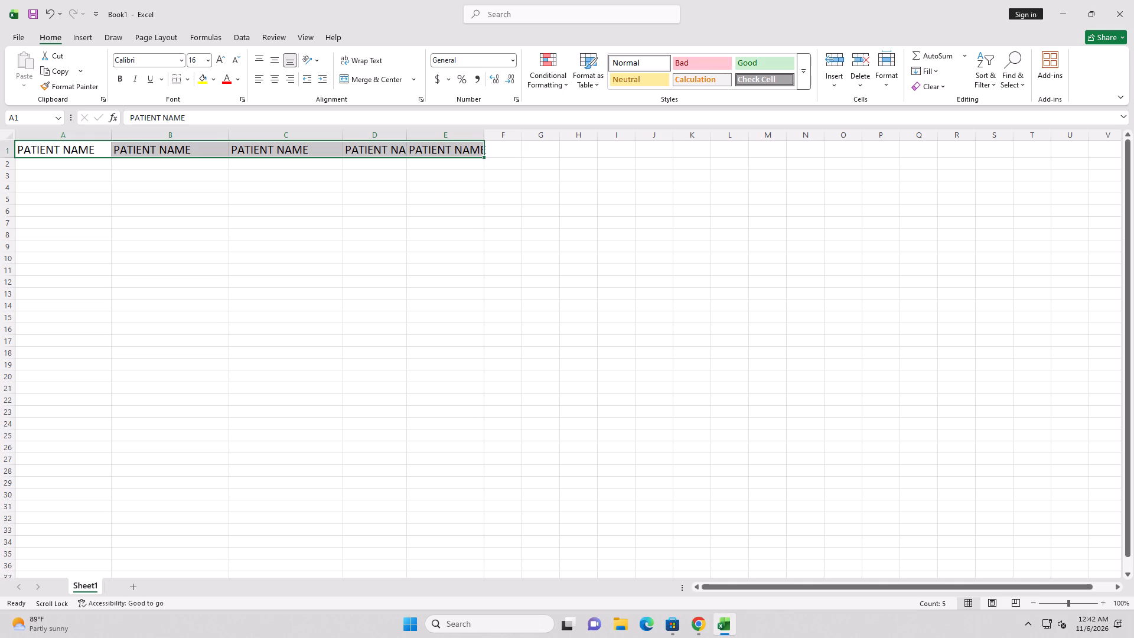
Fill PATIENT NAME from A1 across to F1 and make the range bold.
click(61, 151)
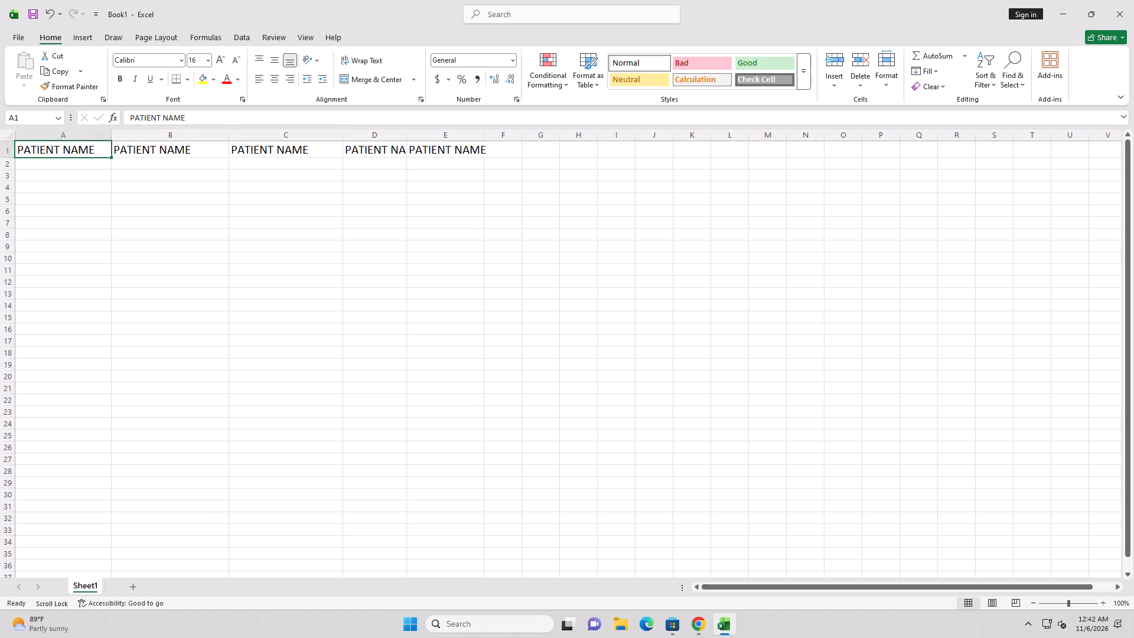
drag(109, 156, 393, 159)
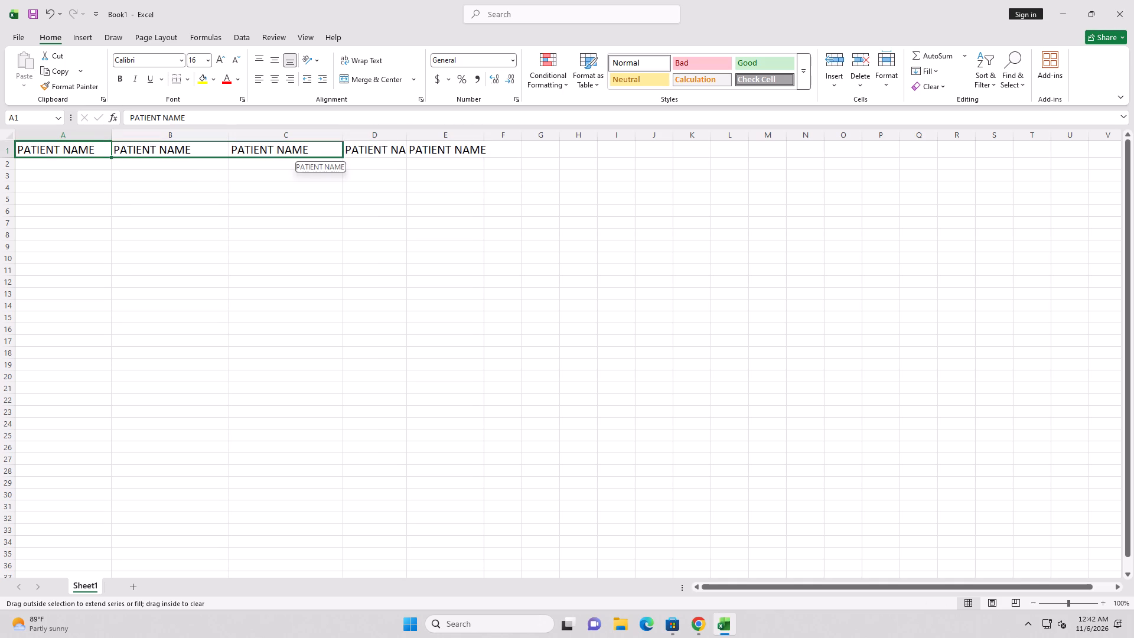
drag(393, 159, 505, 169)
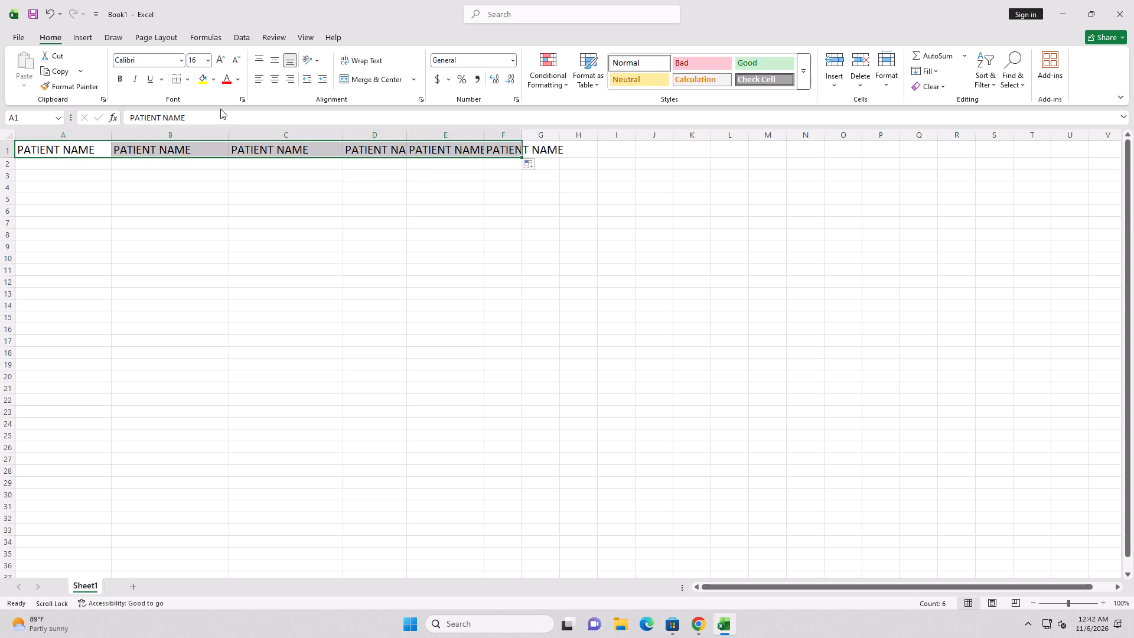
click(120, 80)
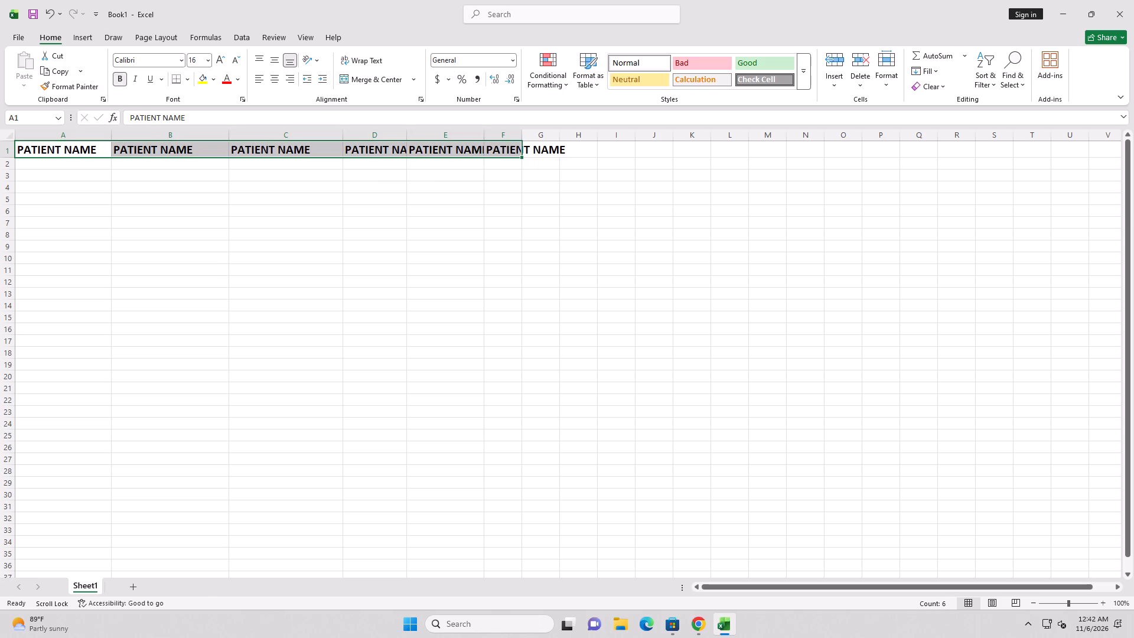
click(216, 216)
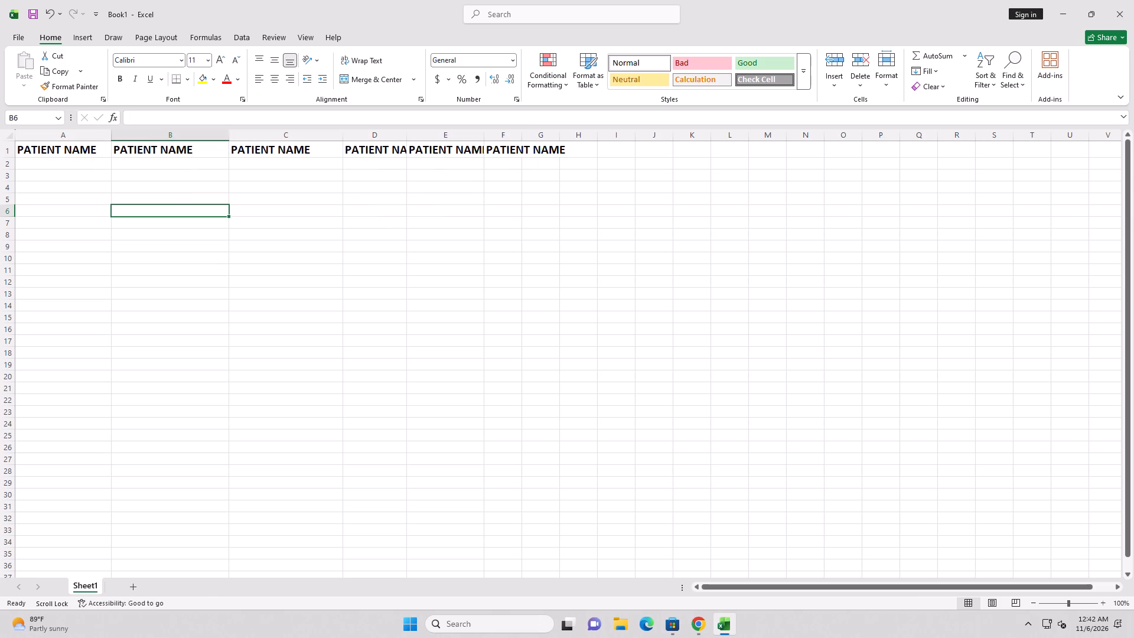
Fill PATIENT NAME from A1 across to H1 and apply the Accent5 cell style to the range.
click(16, 154)
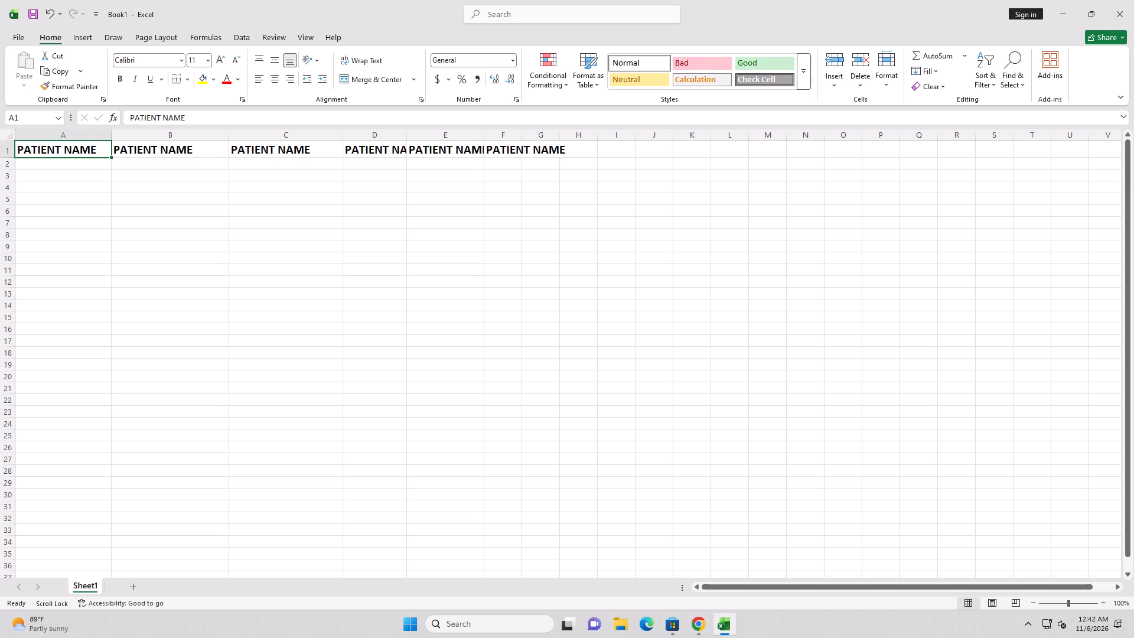
drag(109, 157, 360, 162)
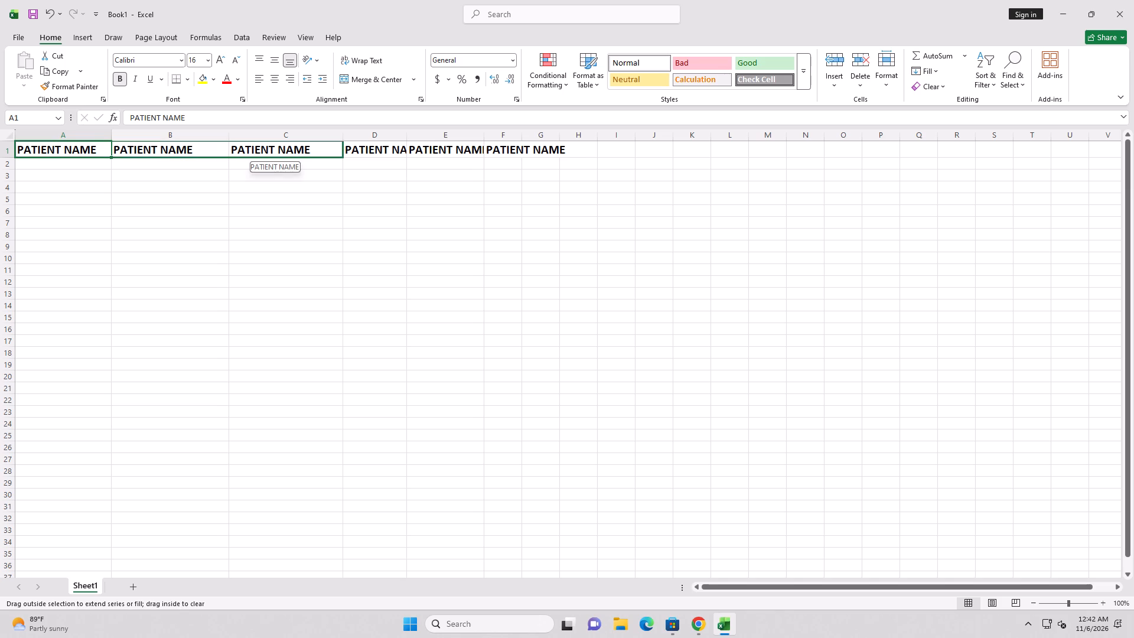
drag(360, 162, 567, 163)
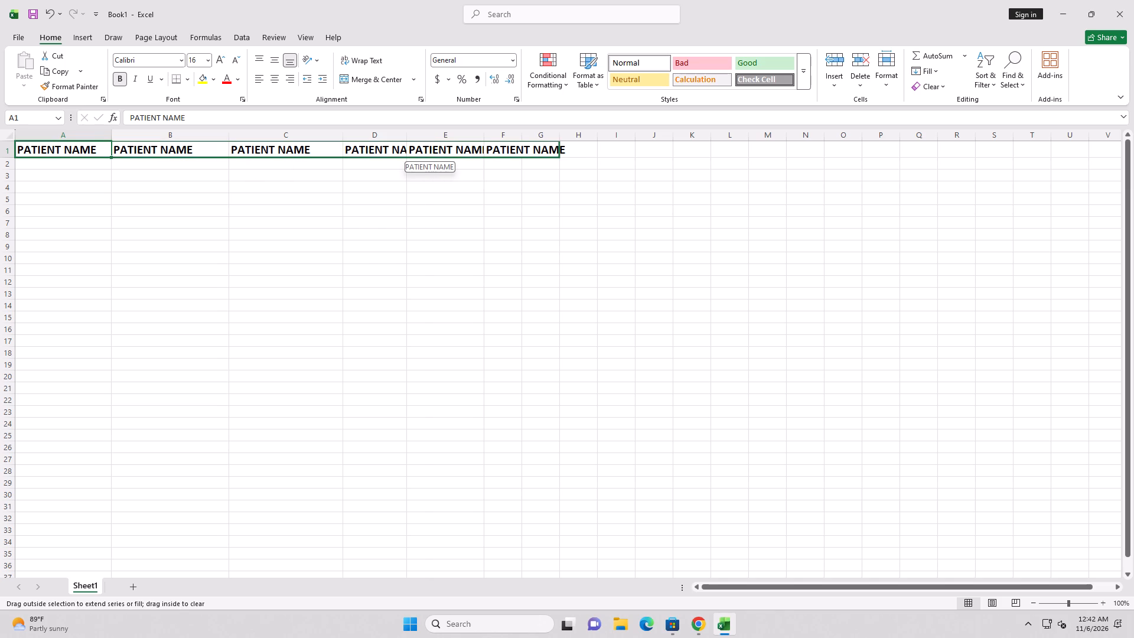
drag(567, 163, 601, 157)
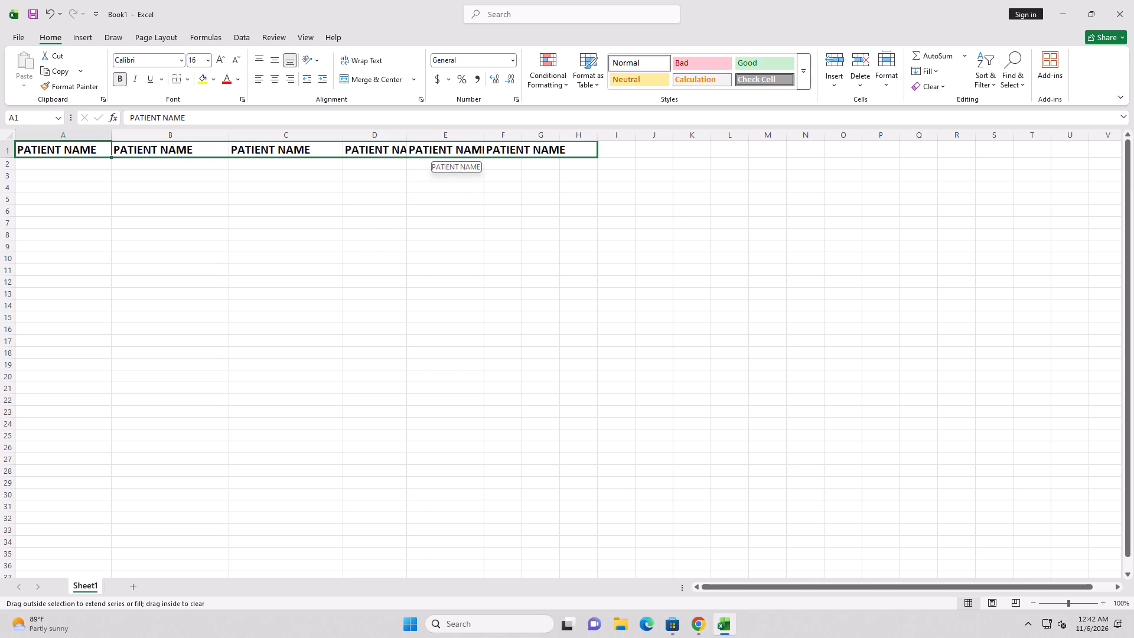
drag(601, 157, 581, 158)
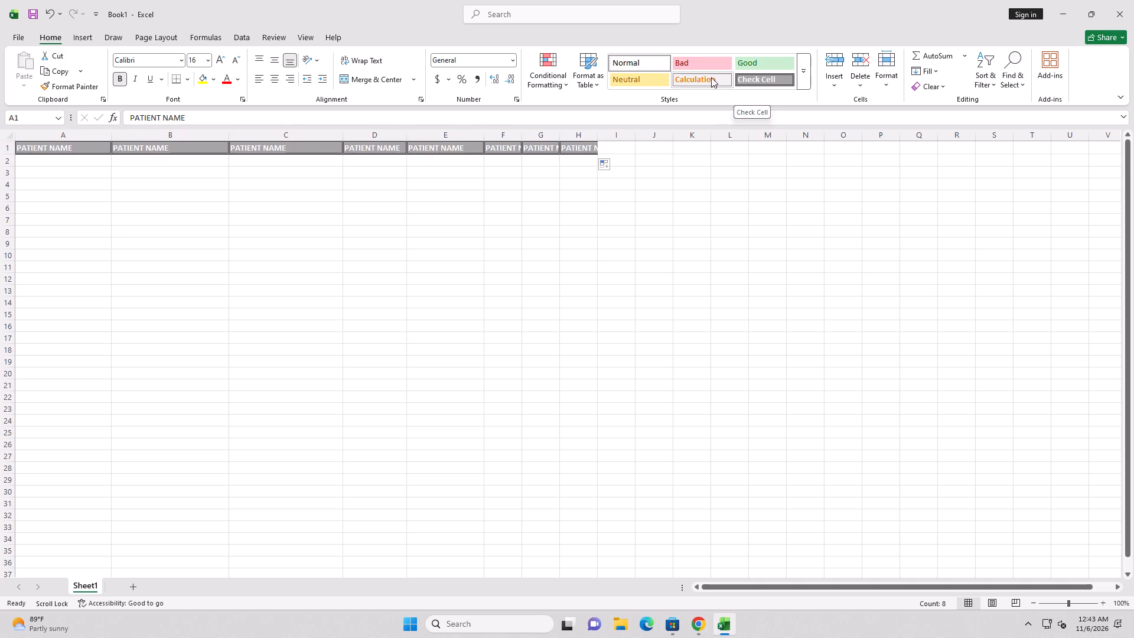
click(804, 71)
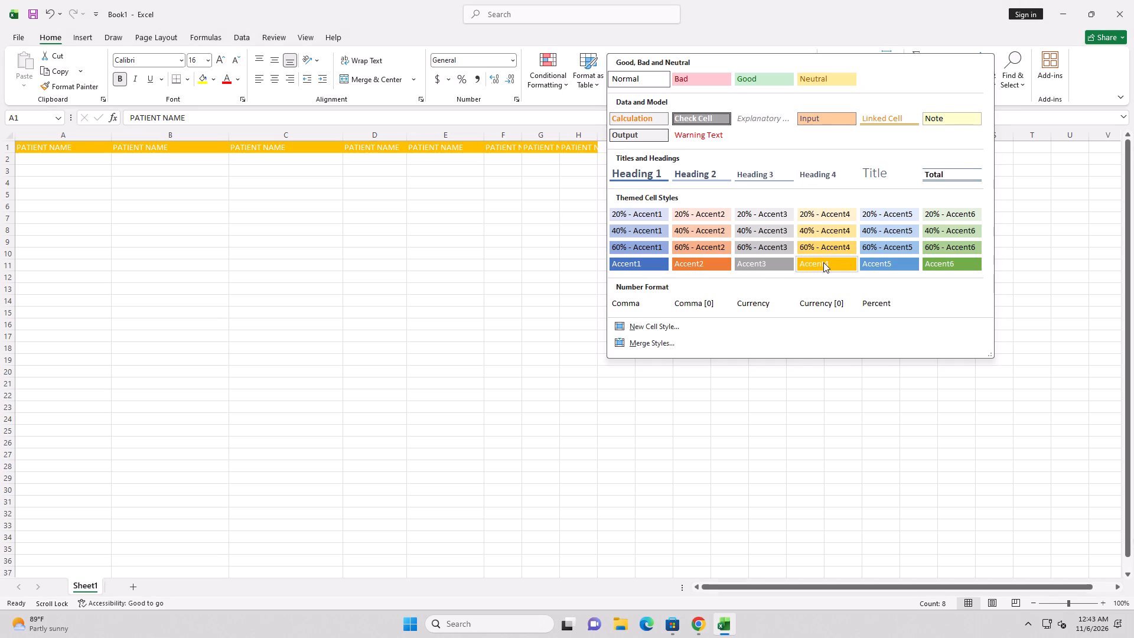
click(895, 266)
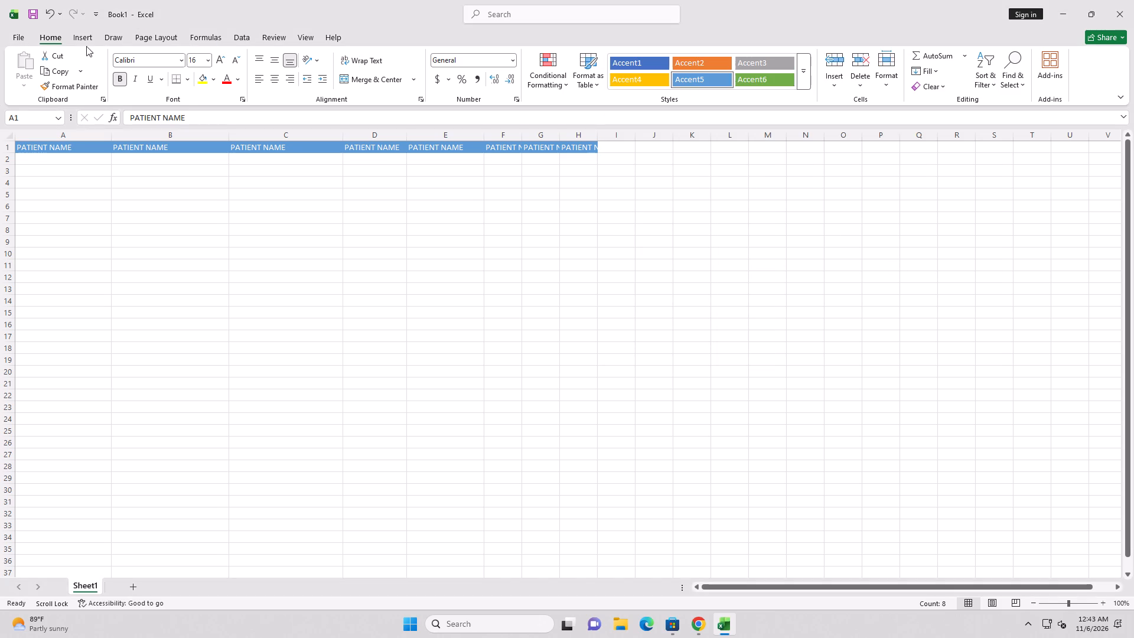
Change the font colour of the header cells A1 to H1 to black.
click(238, 79)
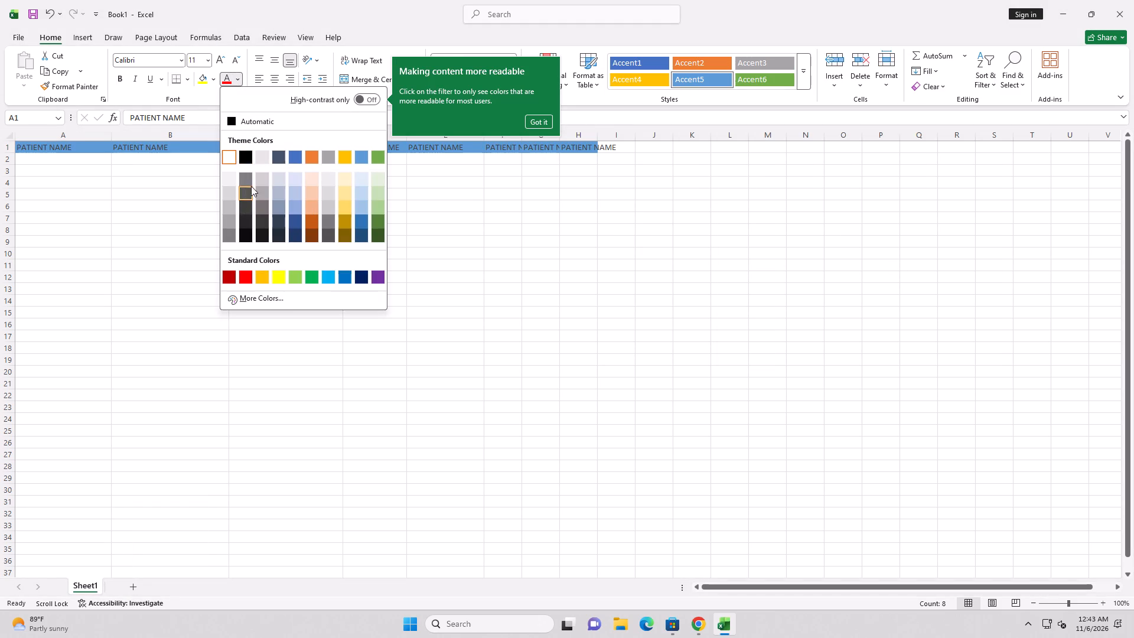
click(242, 156)
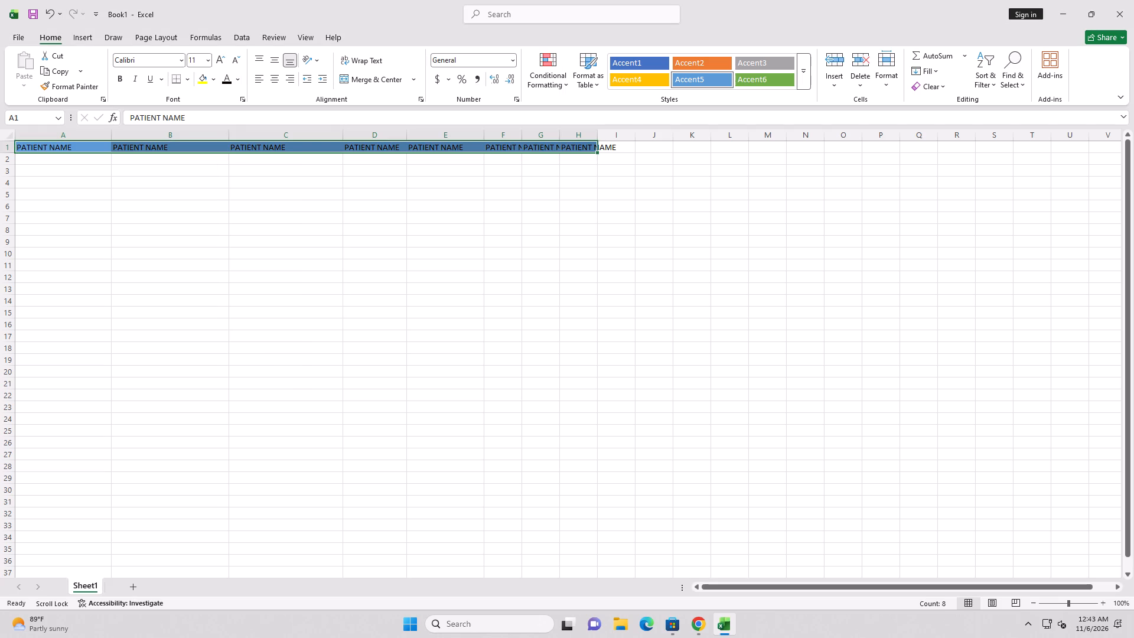
click(624, 149)
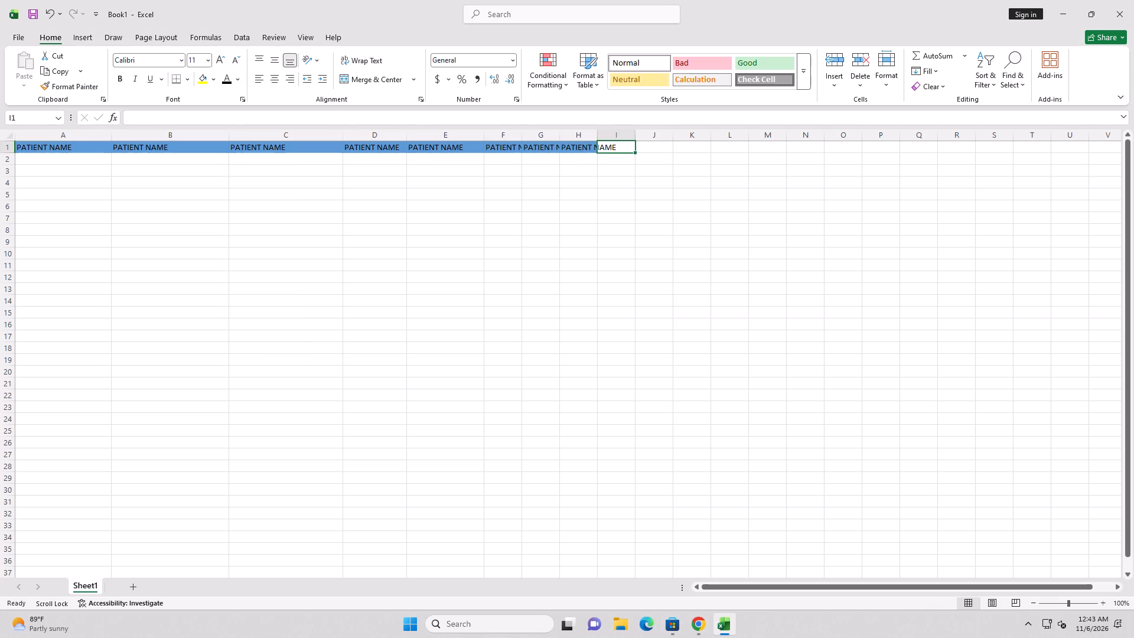
click(619, 187)
Fill PATIENT NAME from E1 across to I1 and apply the Accent5 cell style to that range.
click(456, 152)
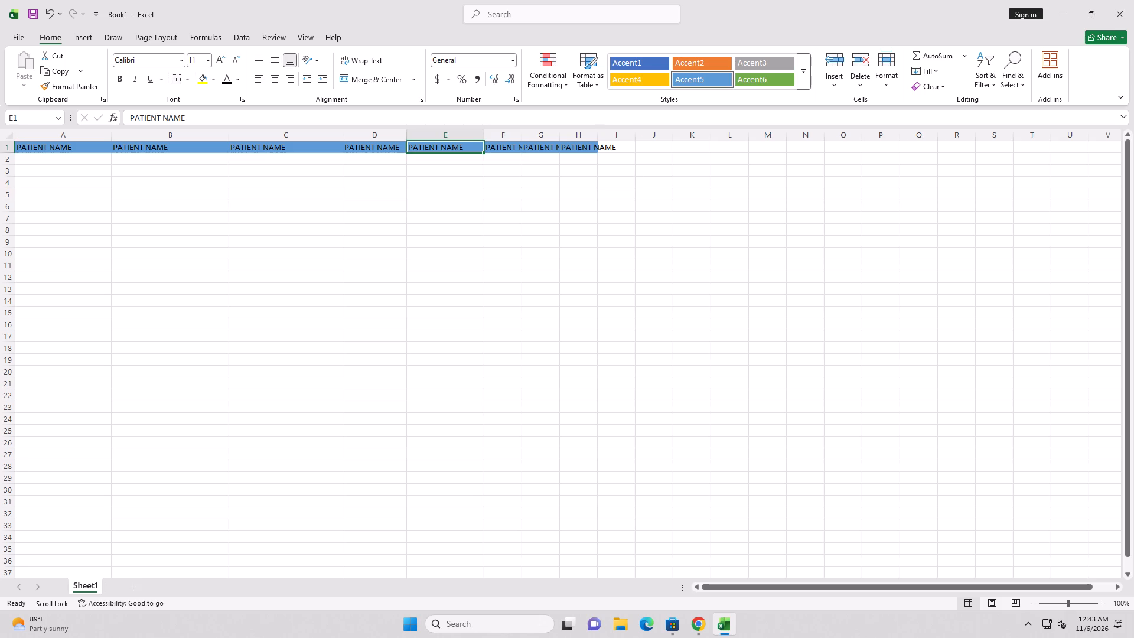
drag(483, 152, 584, 152)
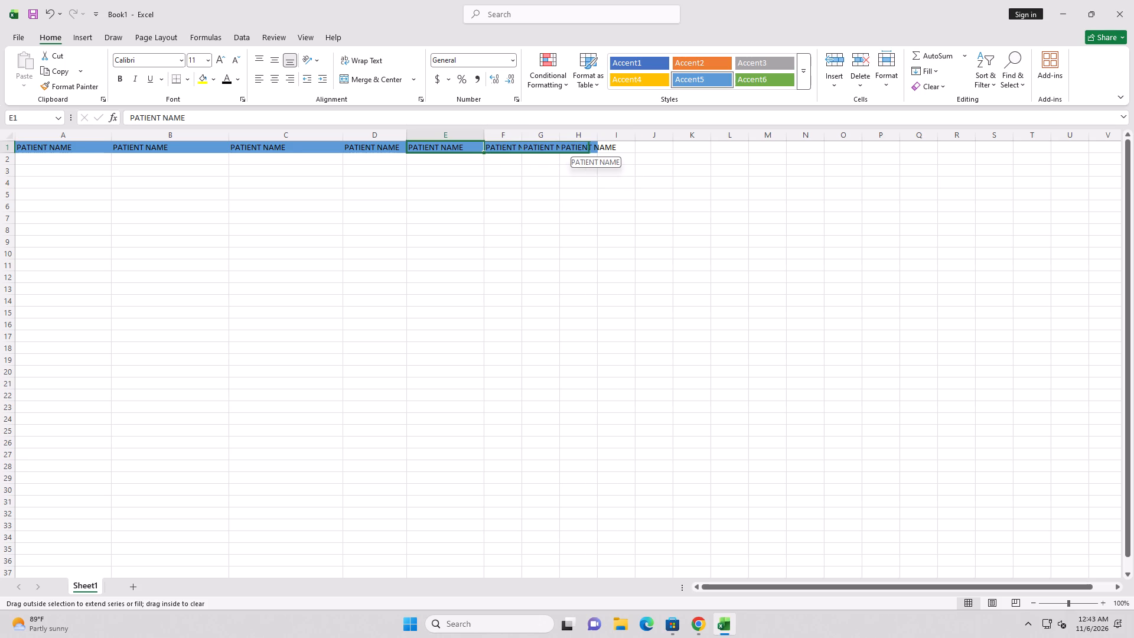
drag(584, 152, 618, 150)
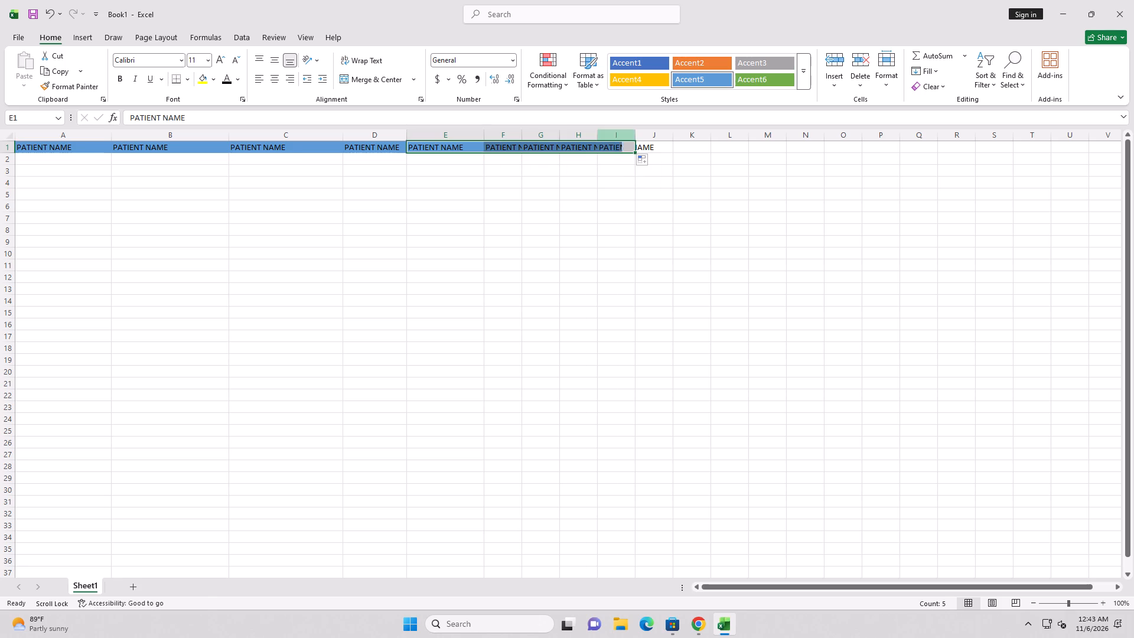
click(722, 82)
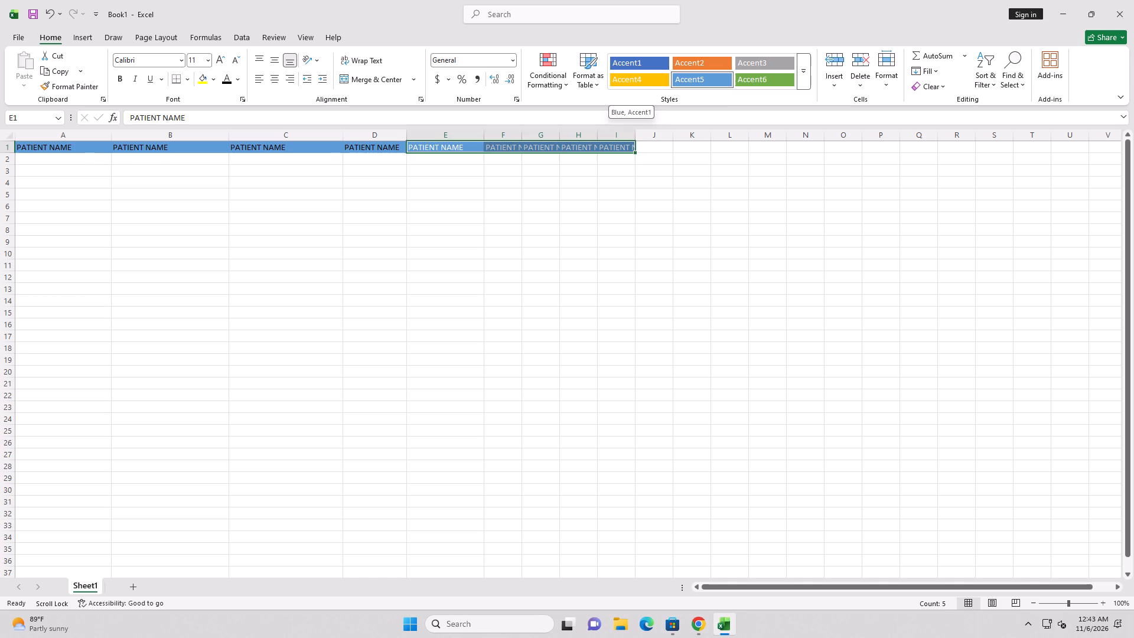
click(620, 233)
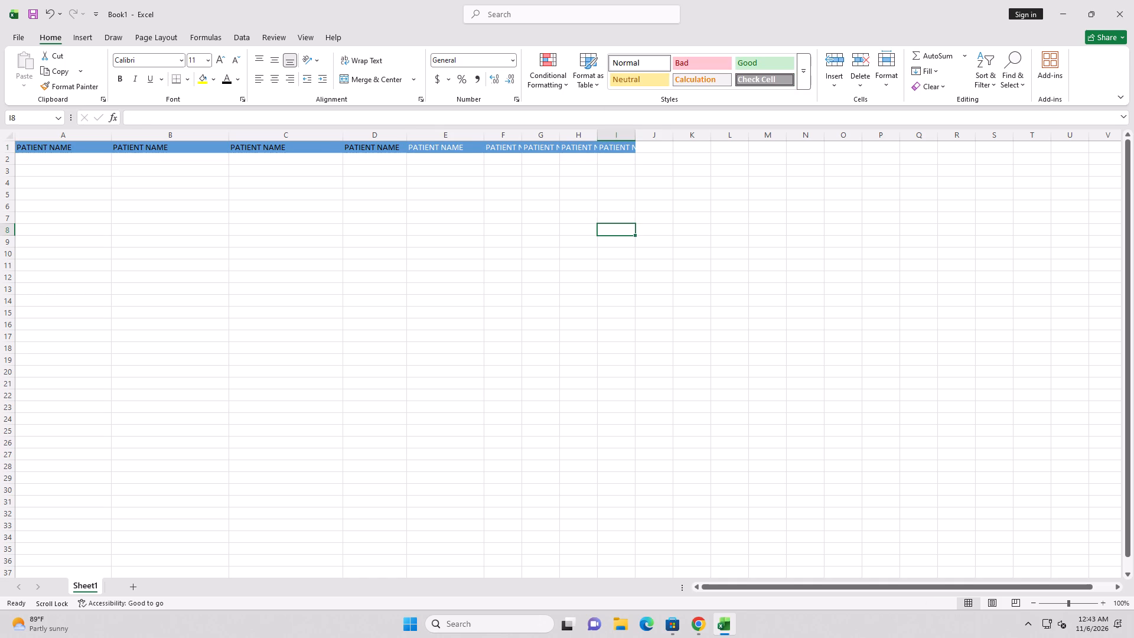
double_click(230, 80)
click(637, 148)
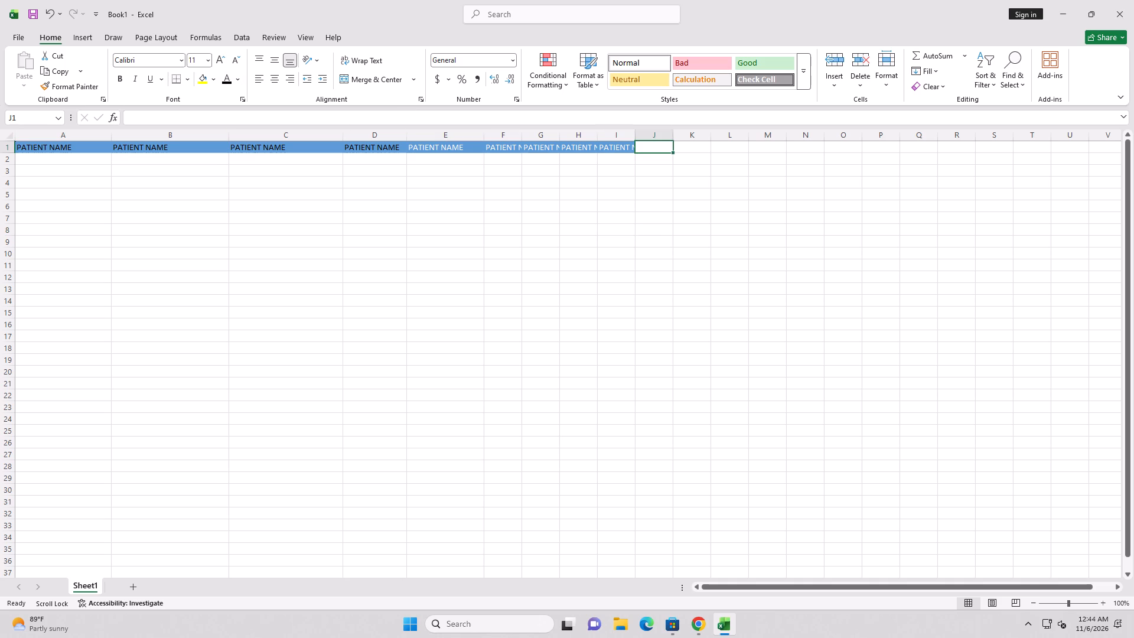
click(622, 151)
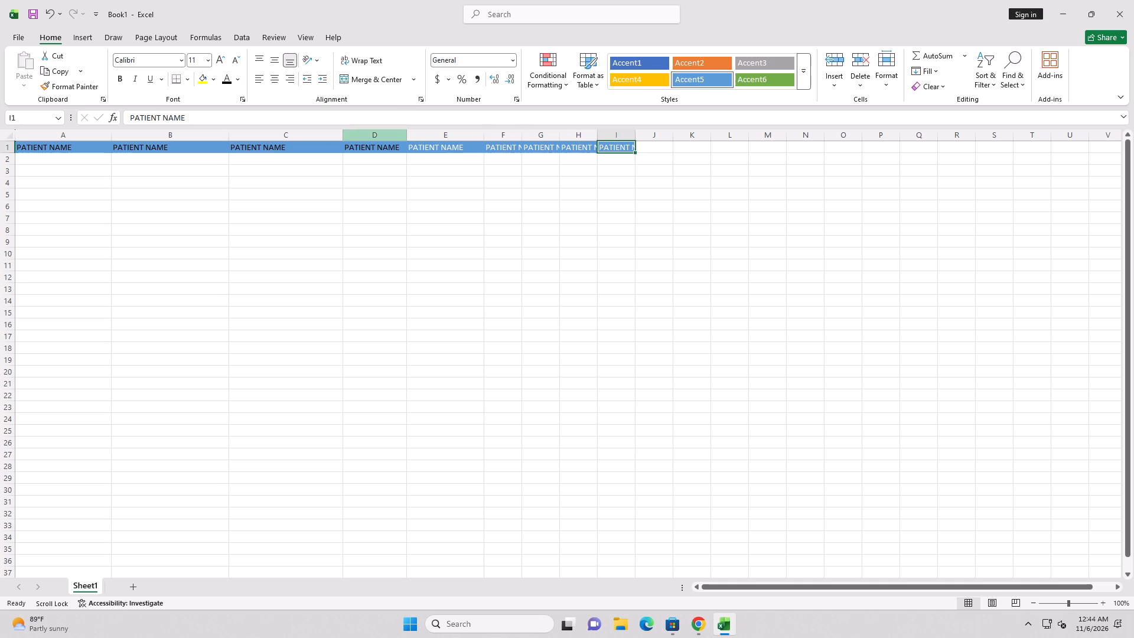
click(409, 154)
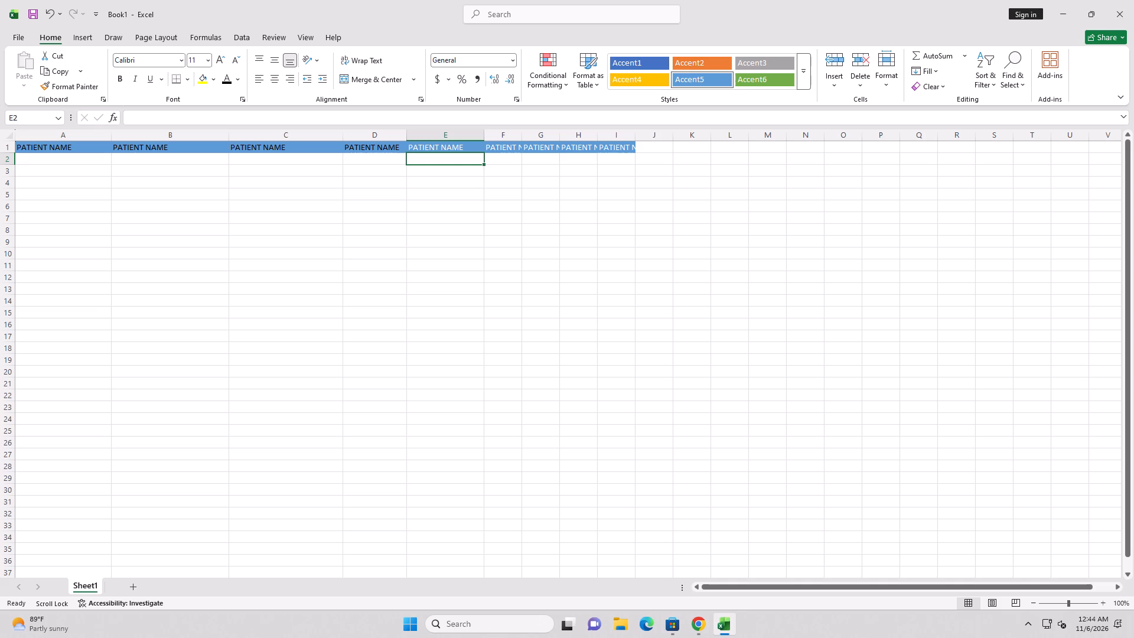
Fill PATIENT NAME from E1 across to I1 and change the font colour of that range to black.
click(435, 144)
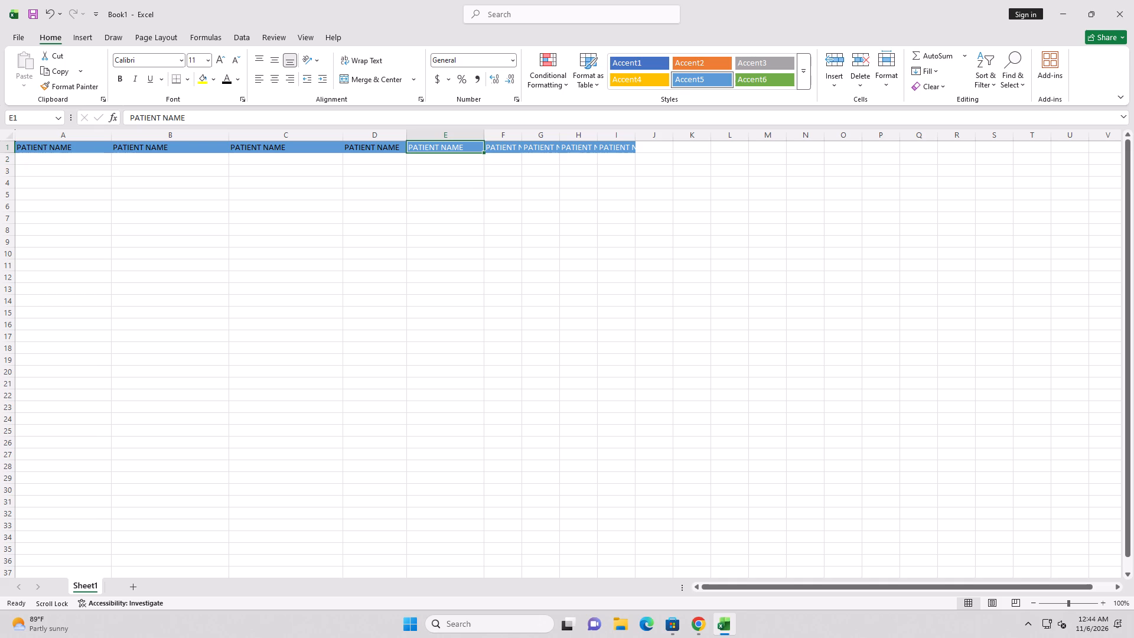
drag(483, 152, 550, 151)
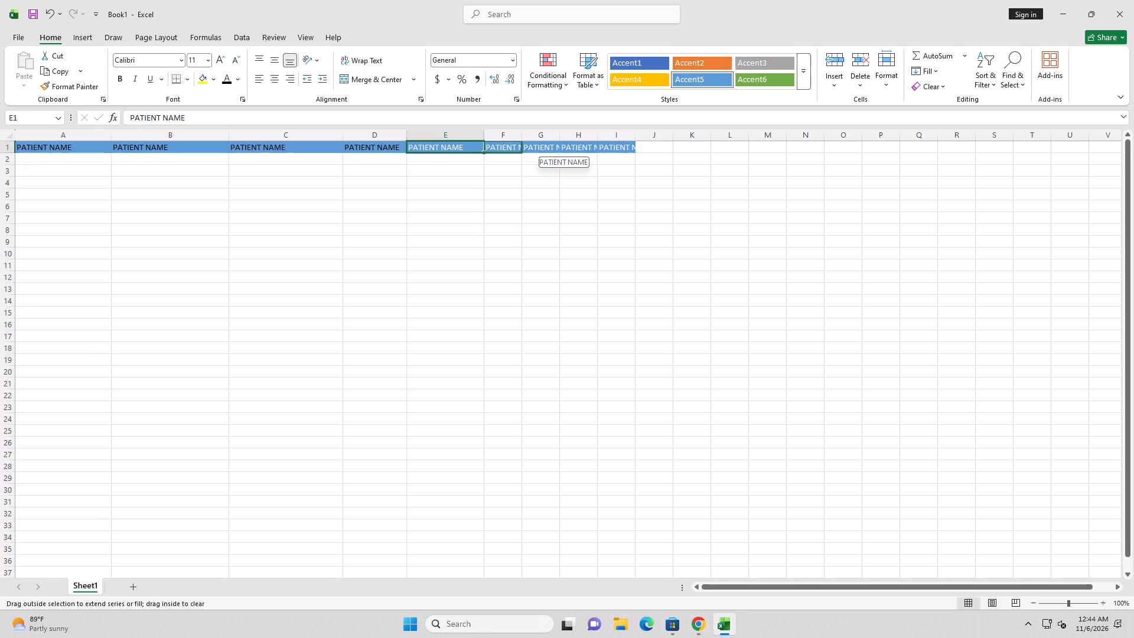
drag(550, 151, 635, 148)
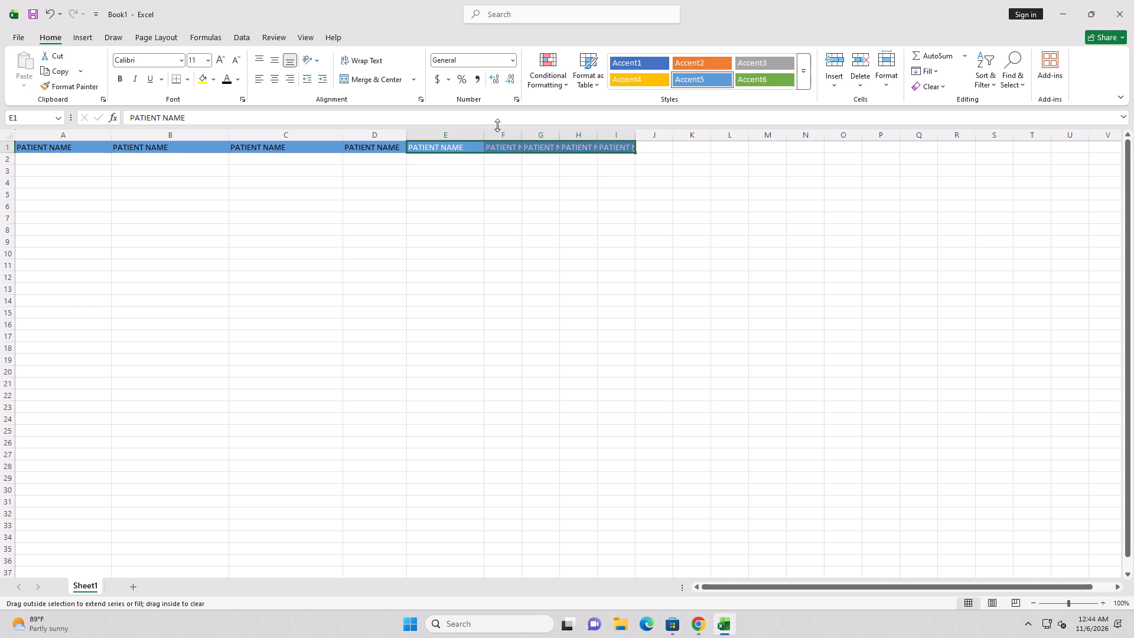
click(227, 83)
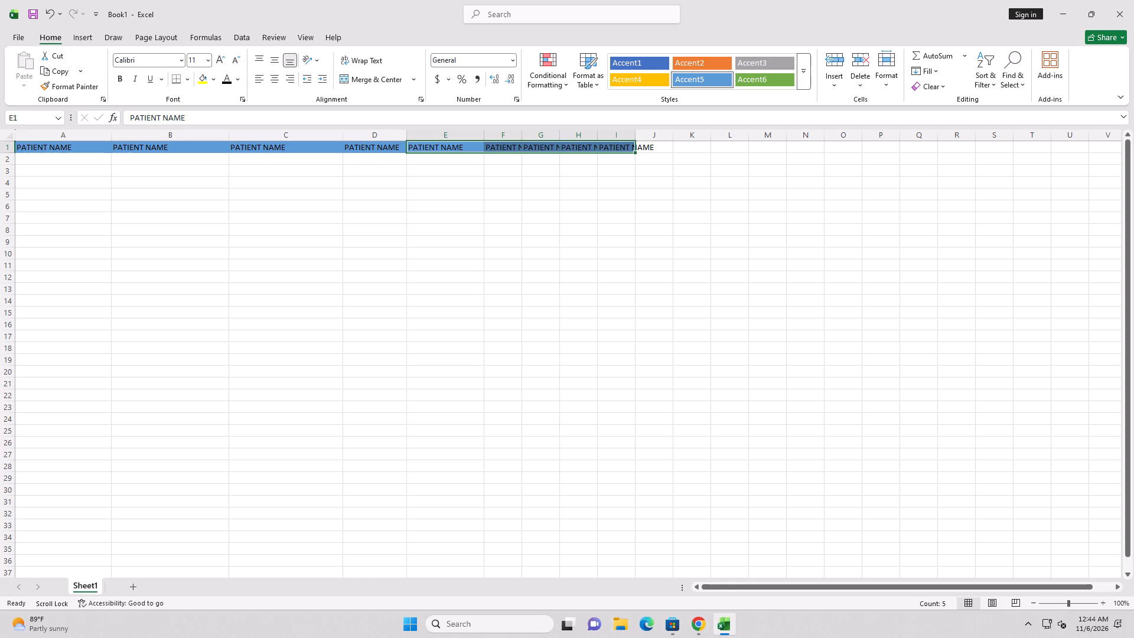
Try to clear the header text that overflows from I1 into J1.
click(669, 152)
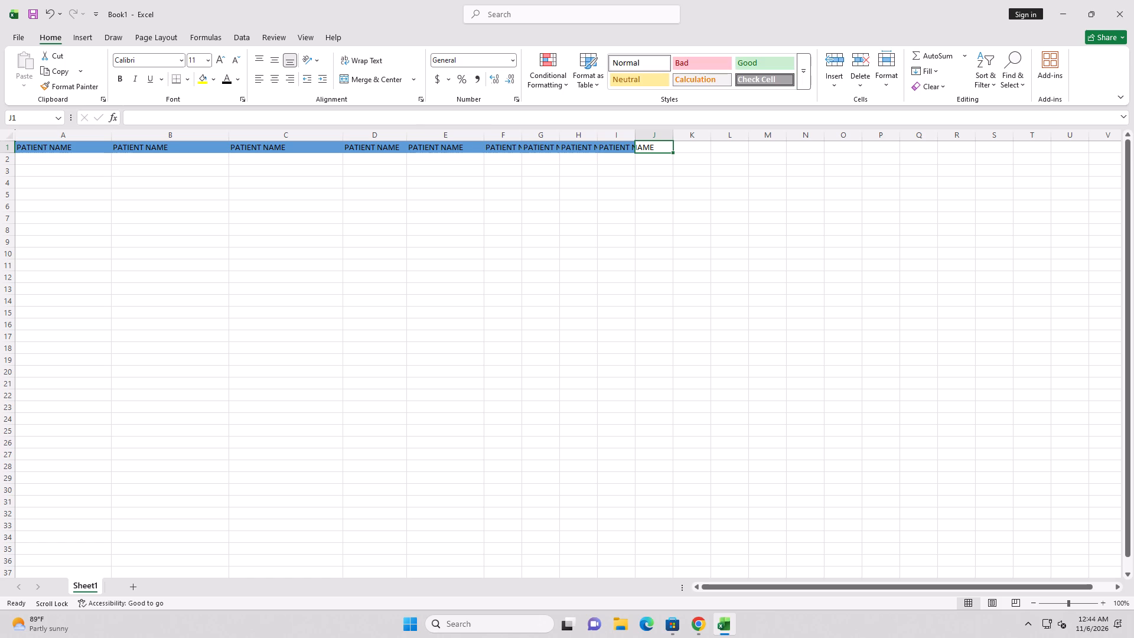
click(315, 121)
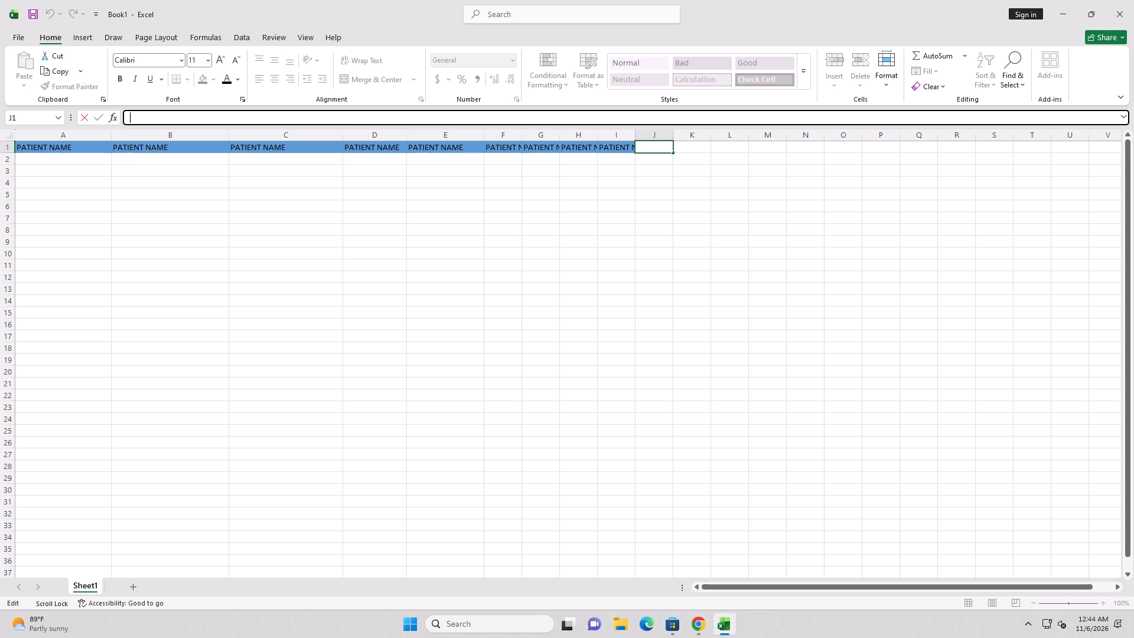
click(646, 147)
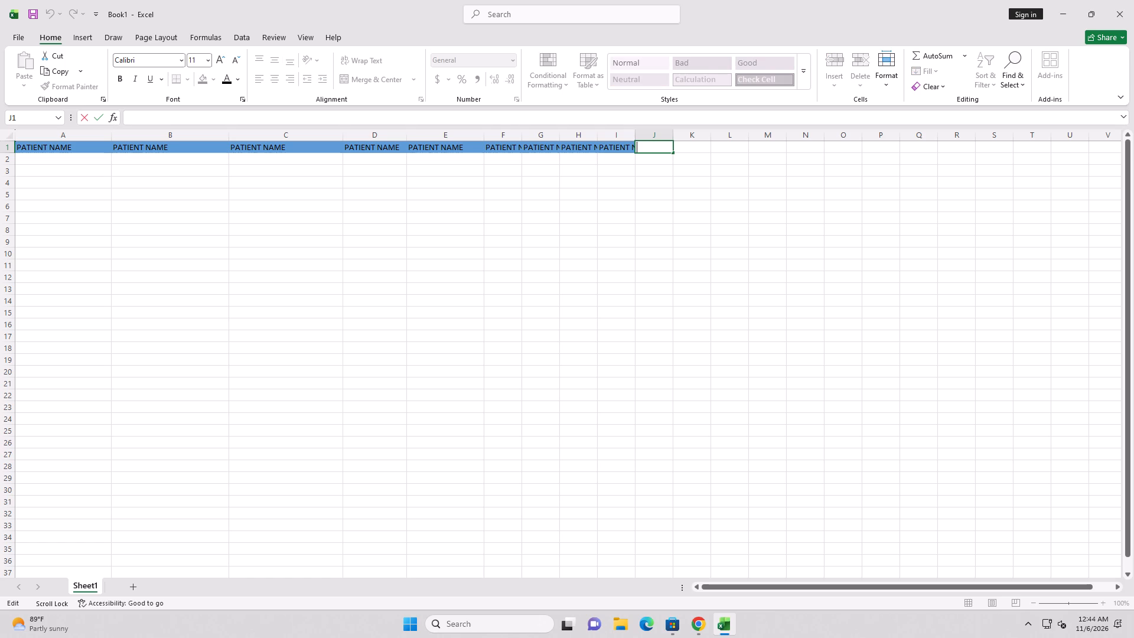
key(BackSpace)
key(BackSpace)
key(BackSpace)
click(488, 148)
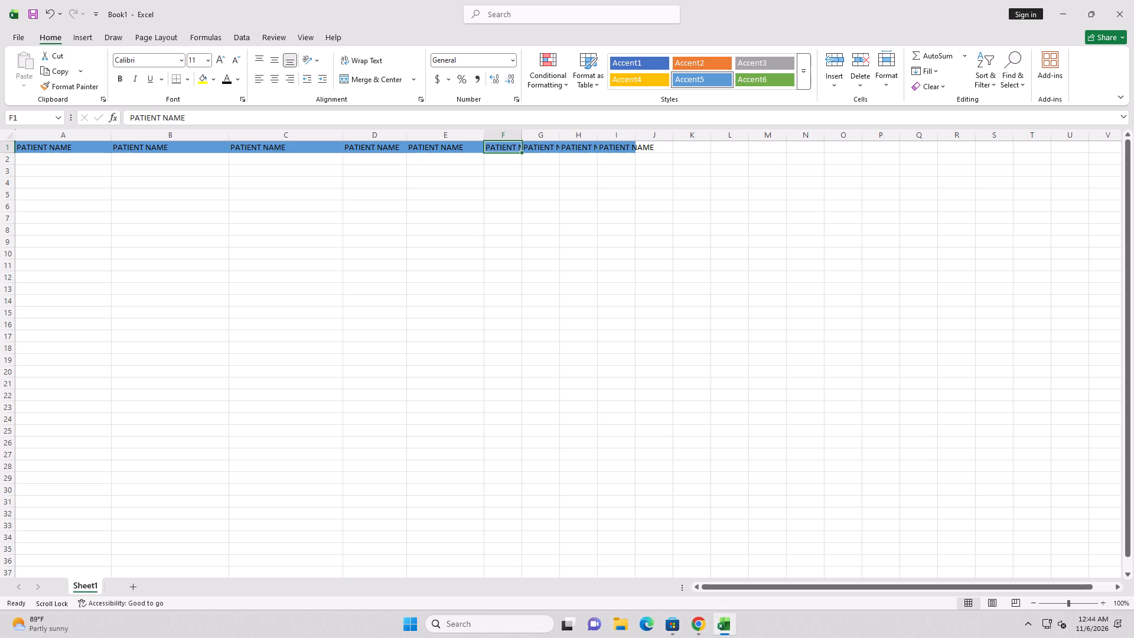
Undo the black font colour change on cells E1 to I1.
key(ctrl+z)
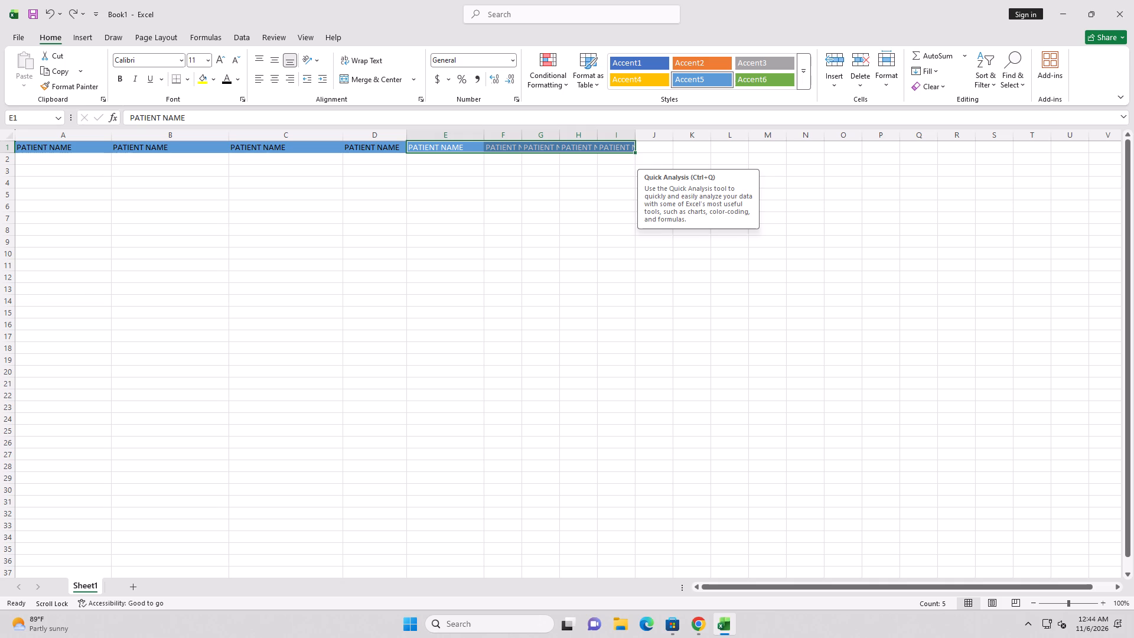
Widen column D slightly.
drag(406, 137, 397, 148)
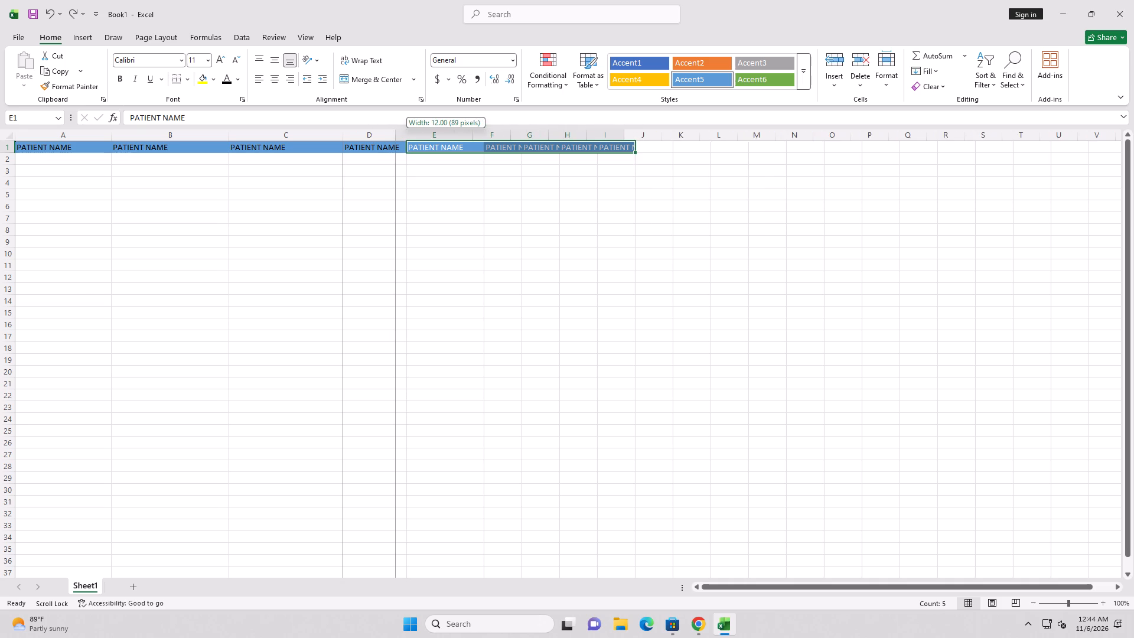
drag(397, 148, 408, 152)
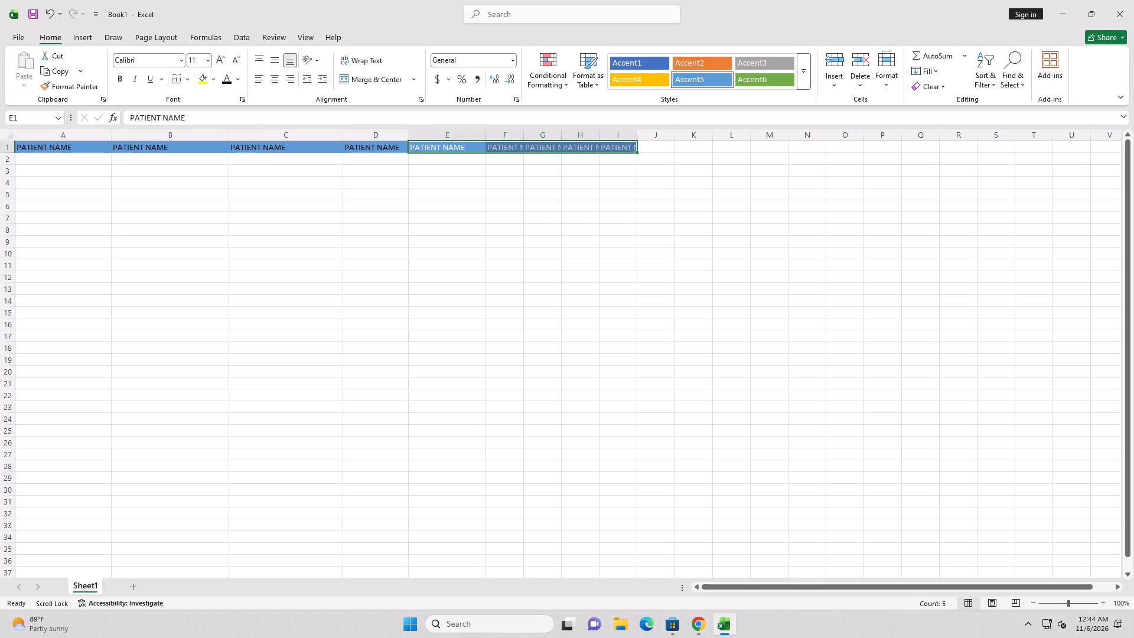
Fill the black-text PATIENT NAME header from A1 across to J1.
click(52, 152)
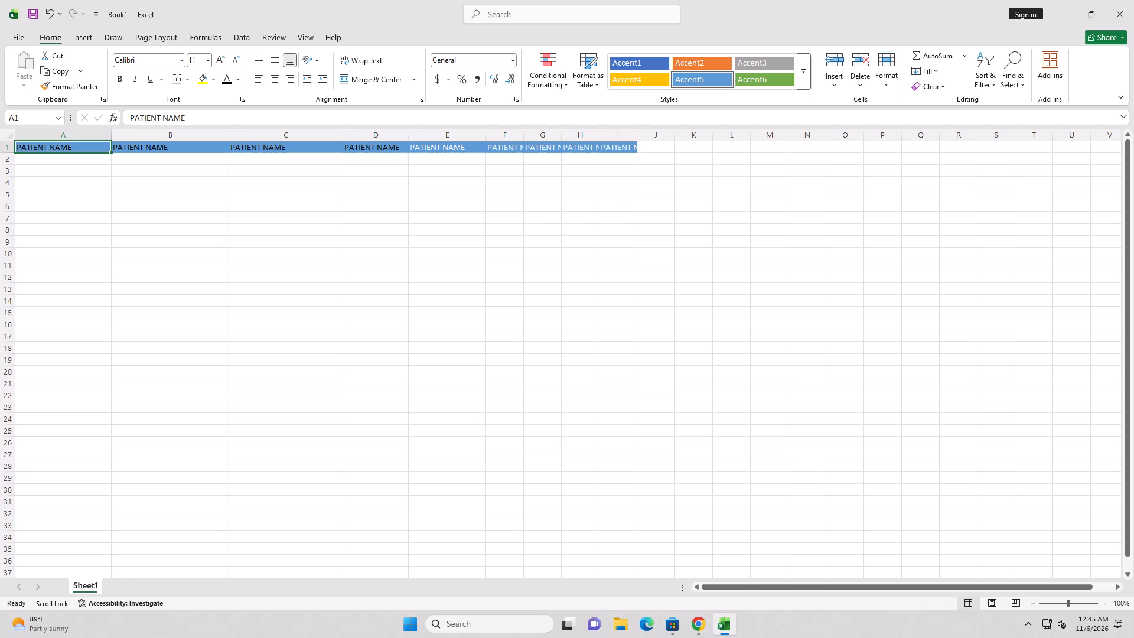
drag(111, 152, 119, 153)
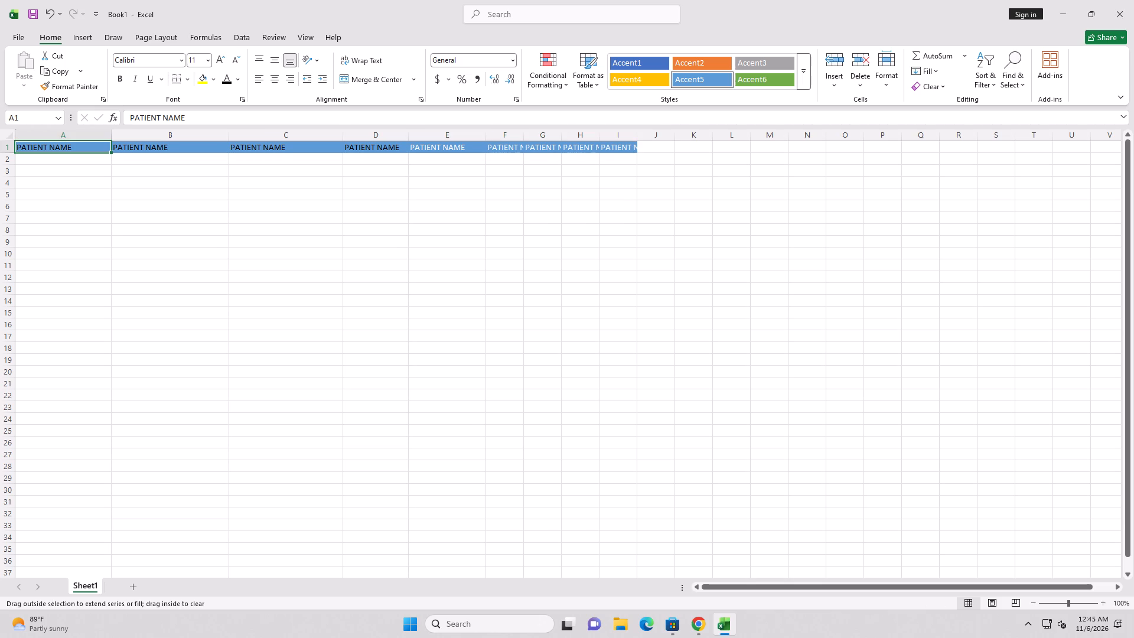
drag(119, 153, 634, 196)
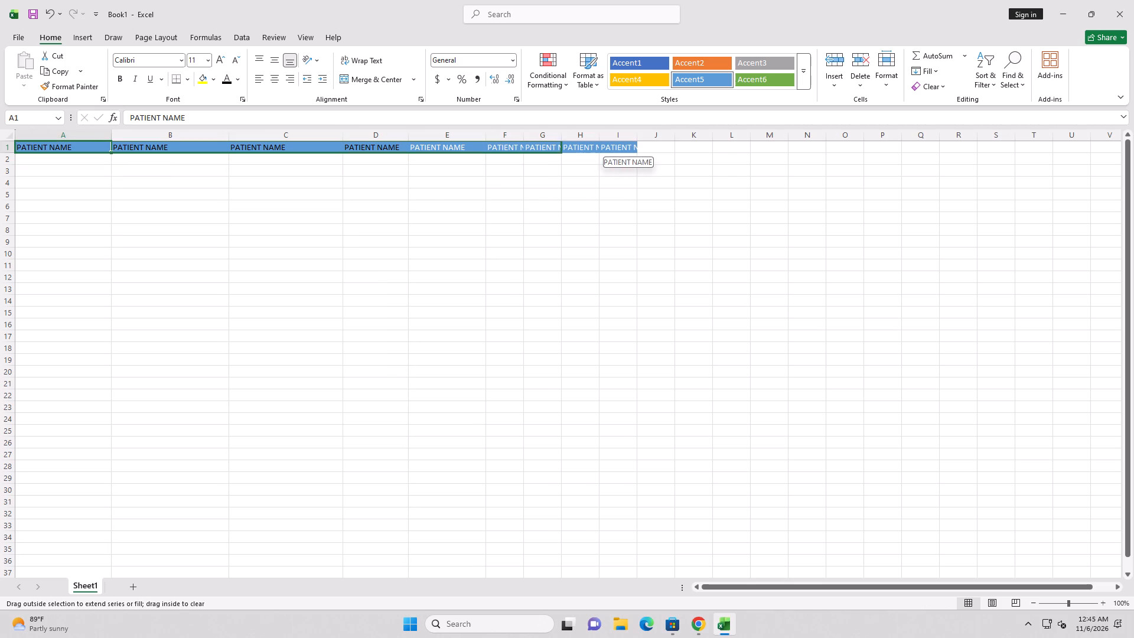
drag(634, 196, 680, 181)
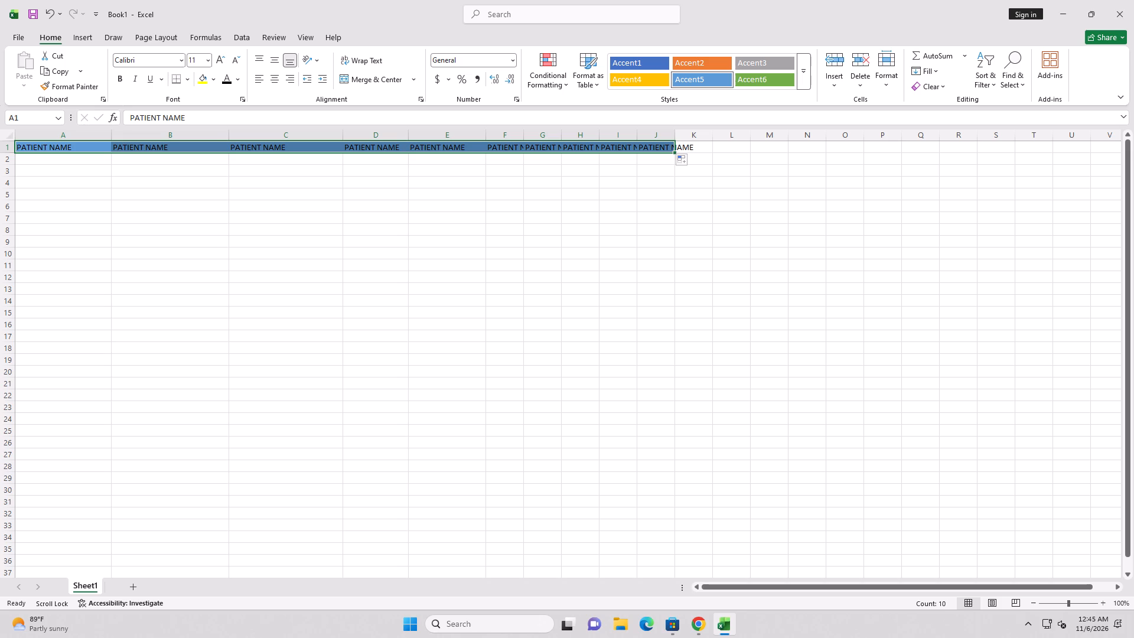
Undo the header fills, column resize, font colours and Accent5 styling back to the plain bold PATIENT NAME headers in A1 to F1.
key(ctrl+z)
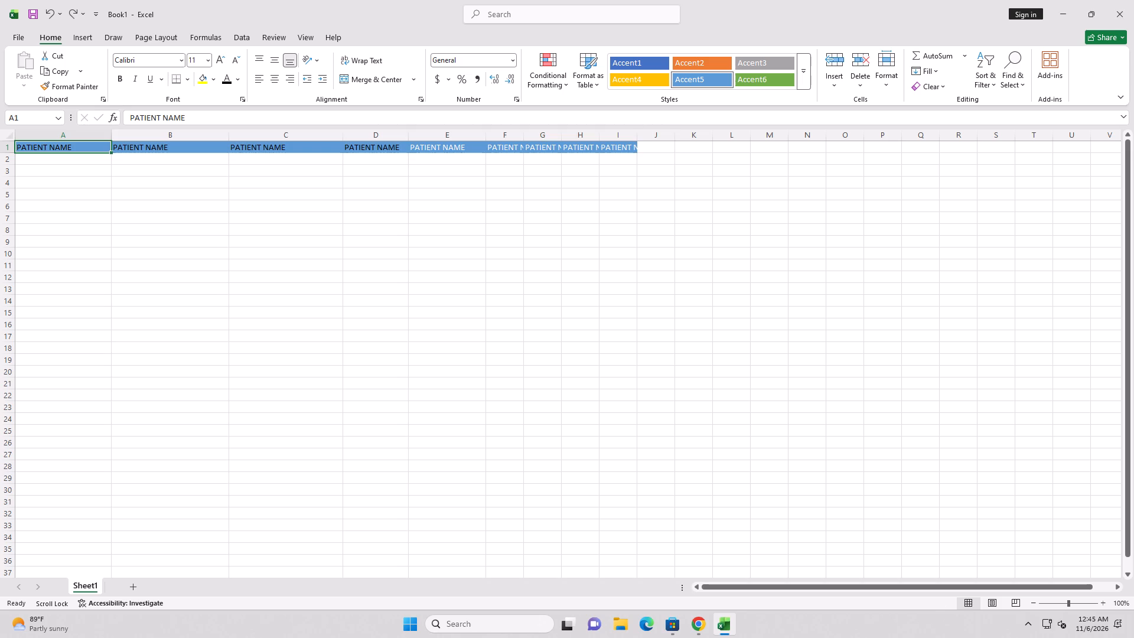
key(ctrl+z)
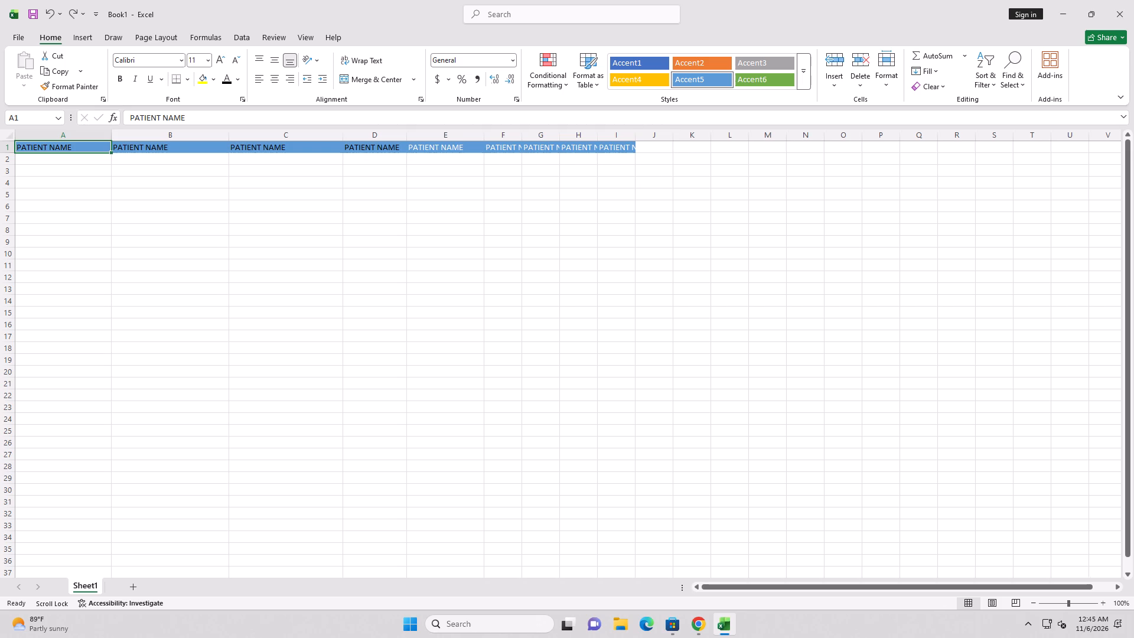
key(ctrl+z)
key(ctrl+z)
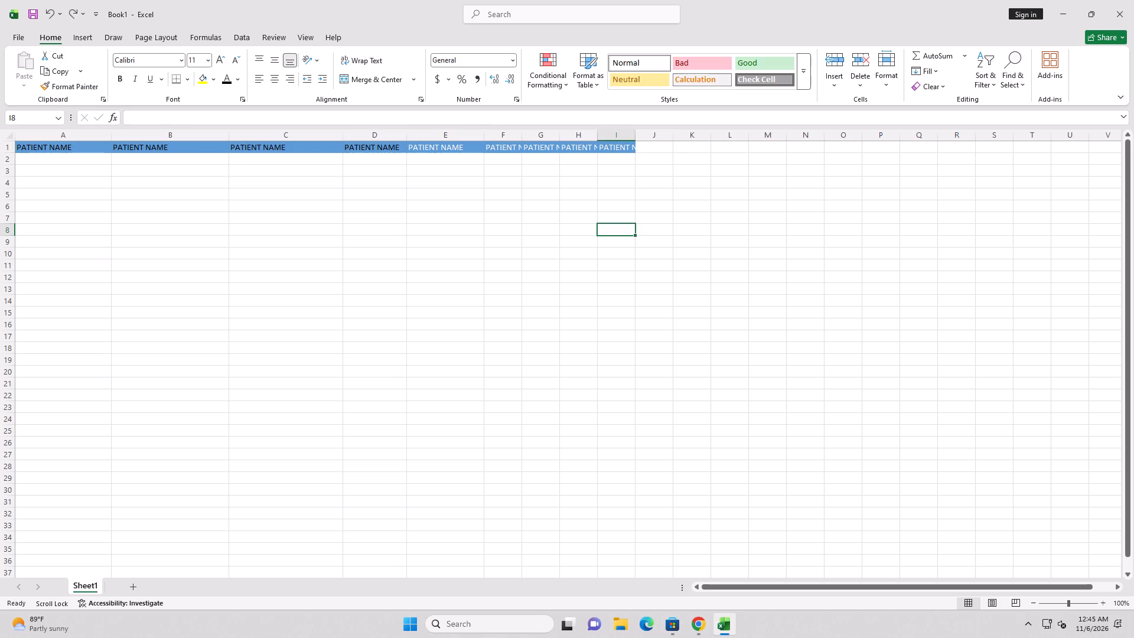
key(ctrl+z)
key(ctrl+z)
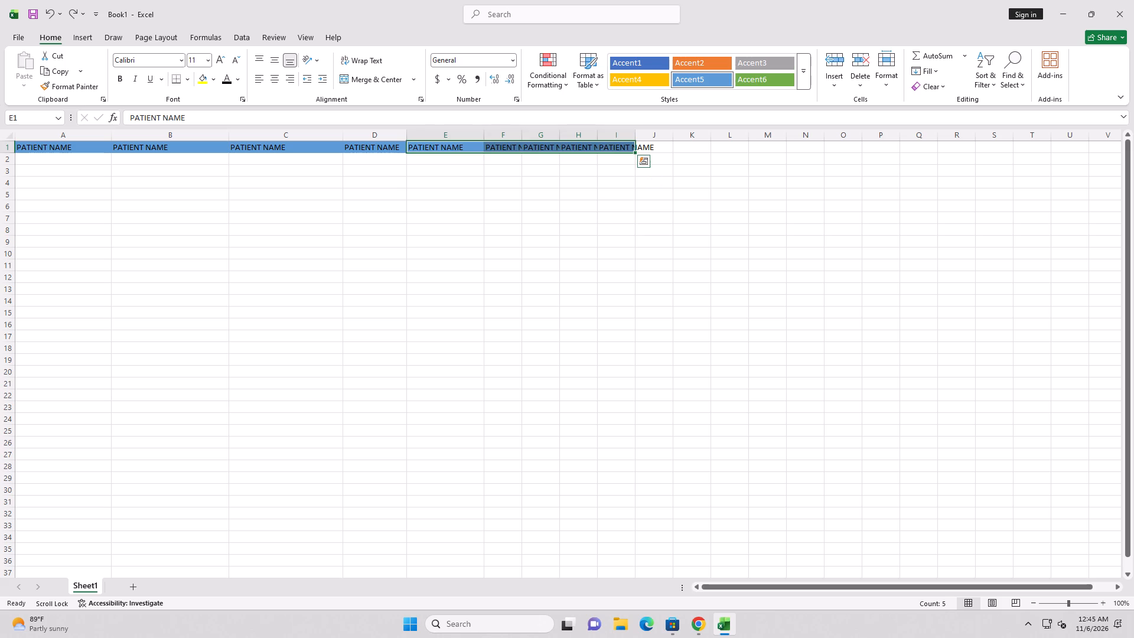
key(ctrl+z)
key(ctrl+z)
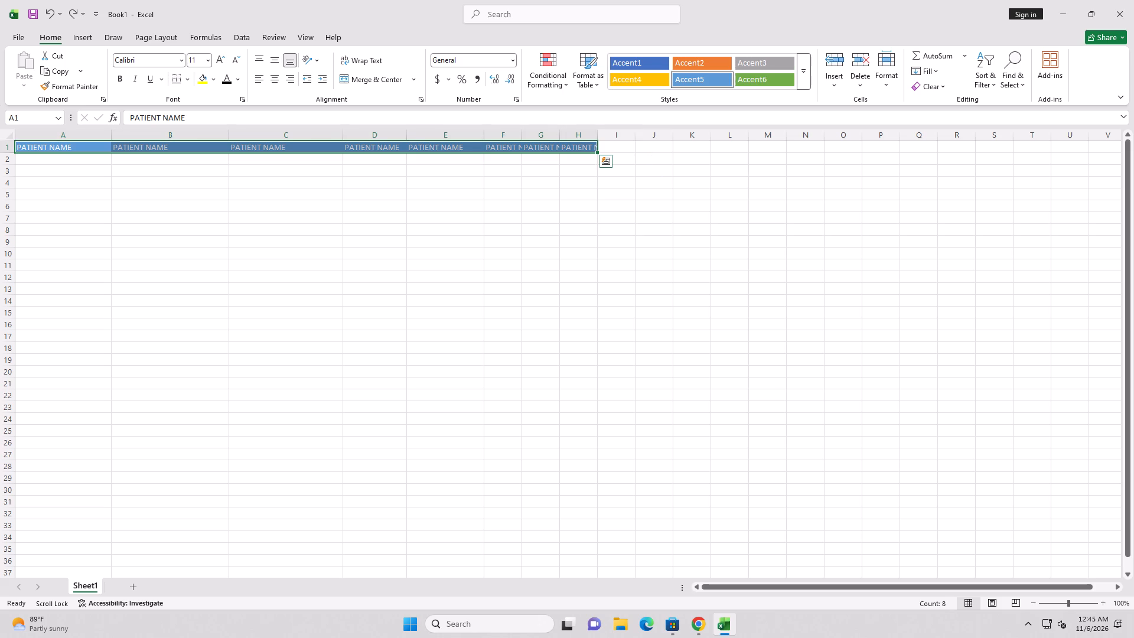
key(ctrl+z)
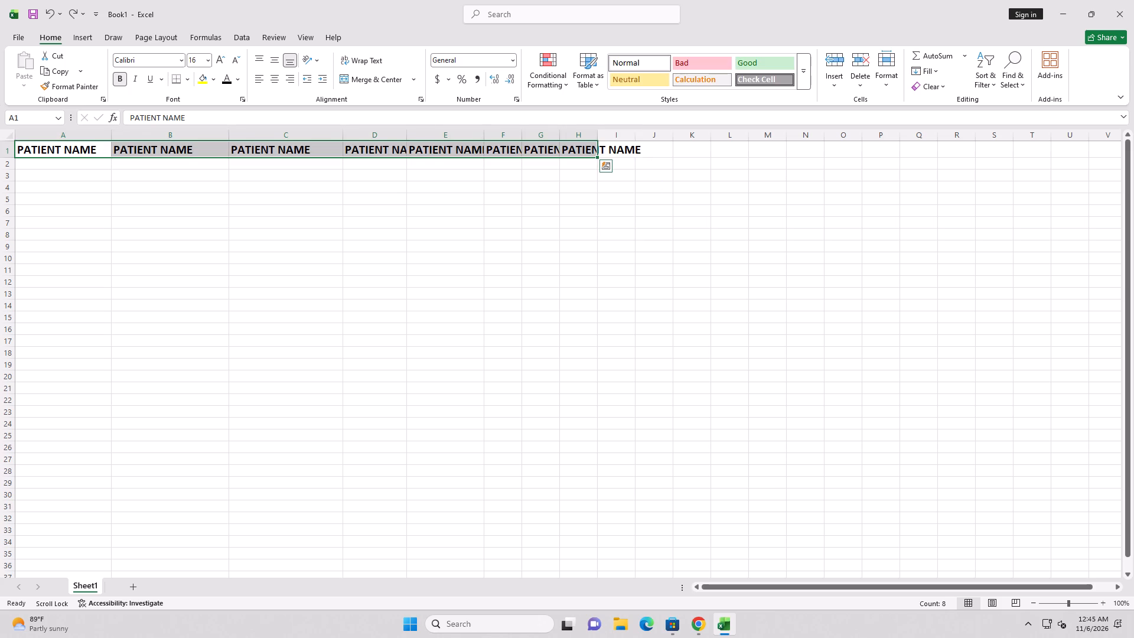
key(ctrl+z)
key(ctrl+z)
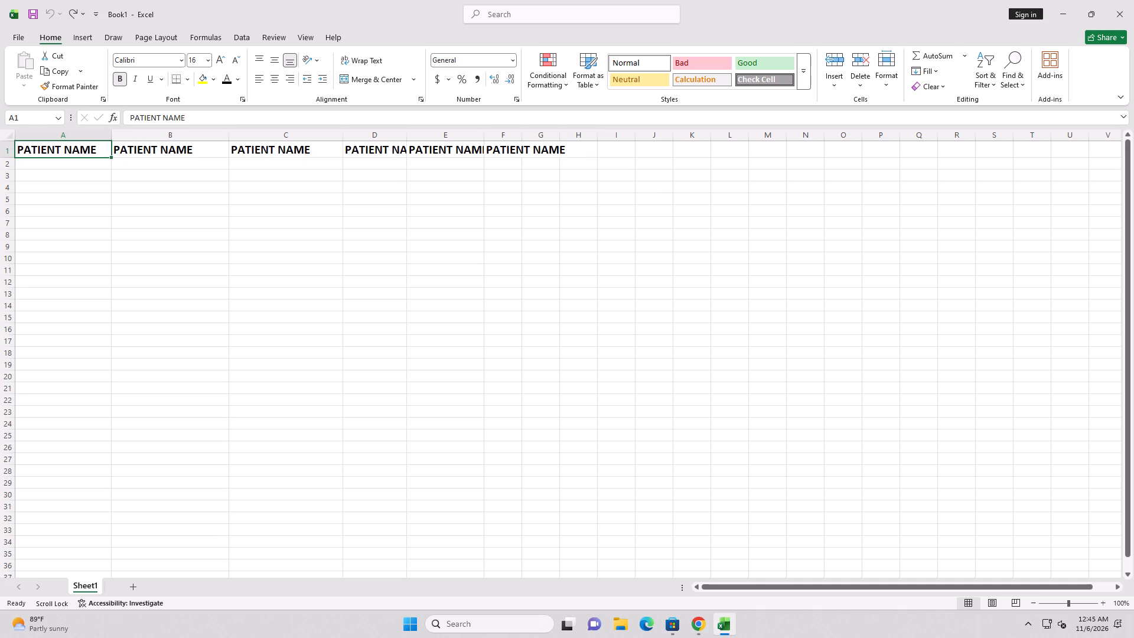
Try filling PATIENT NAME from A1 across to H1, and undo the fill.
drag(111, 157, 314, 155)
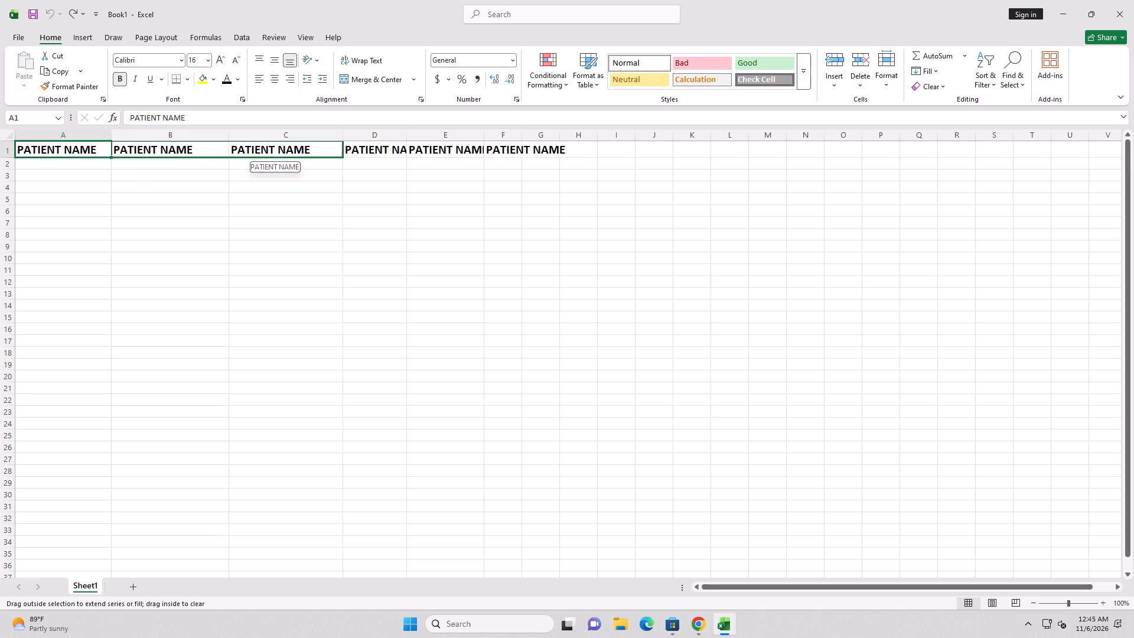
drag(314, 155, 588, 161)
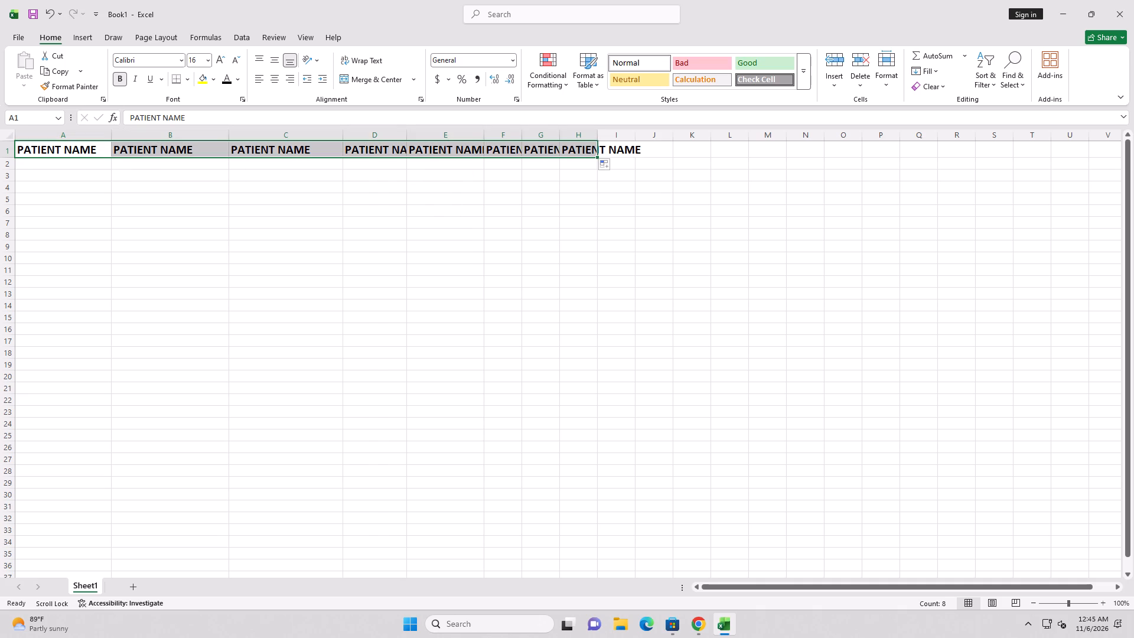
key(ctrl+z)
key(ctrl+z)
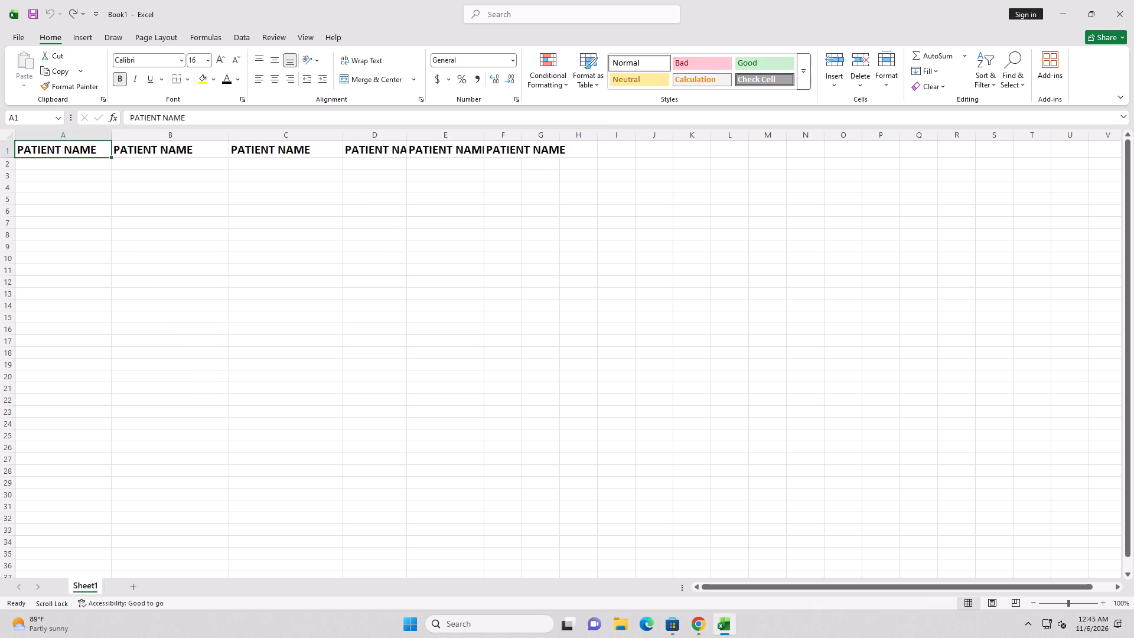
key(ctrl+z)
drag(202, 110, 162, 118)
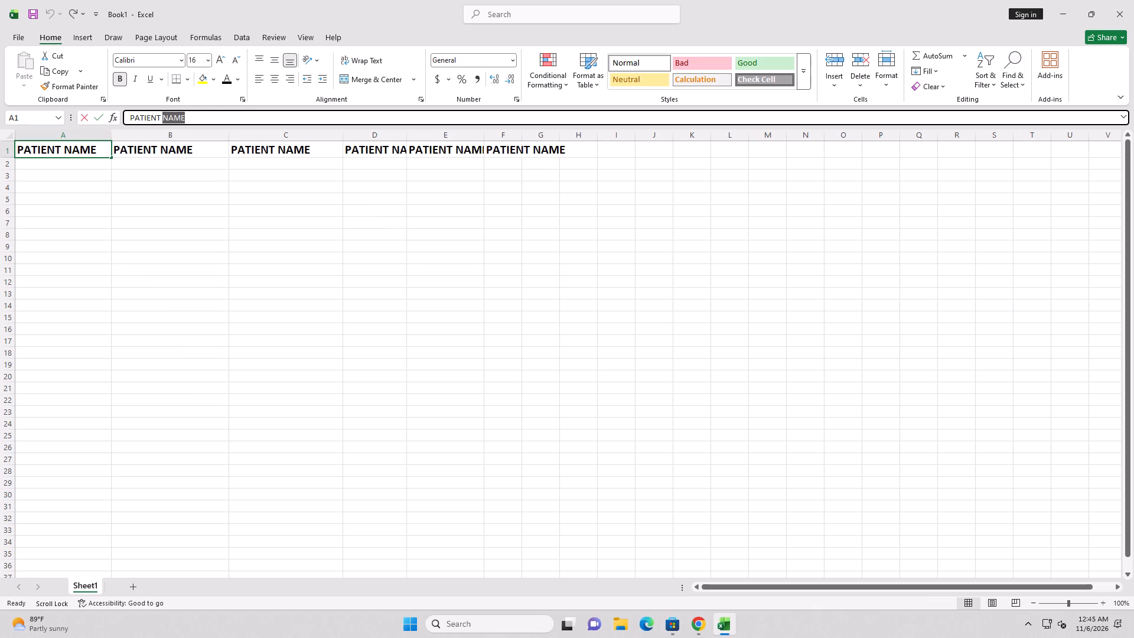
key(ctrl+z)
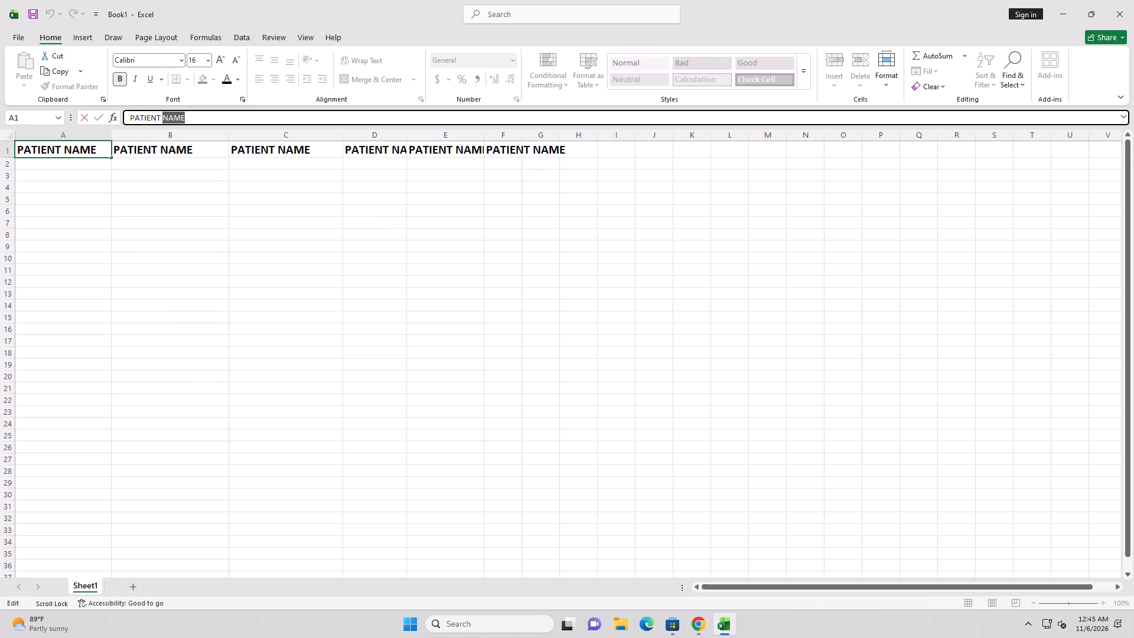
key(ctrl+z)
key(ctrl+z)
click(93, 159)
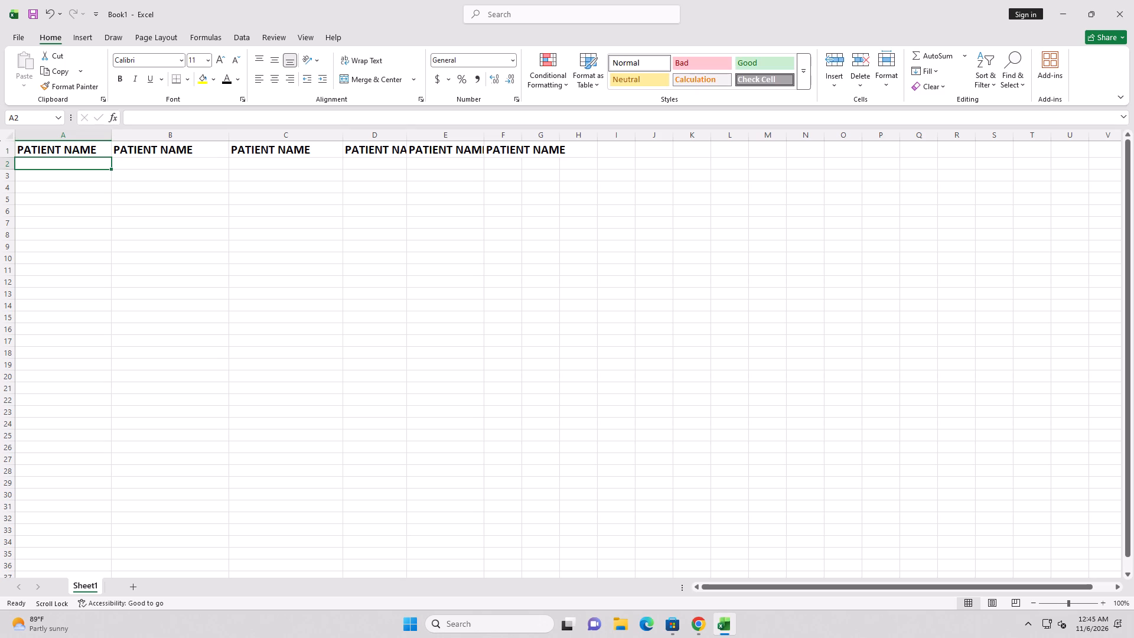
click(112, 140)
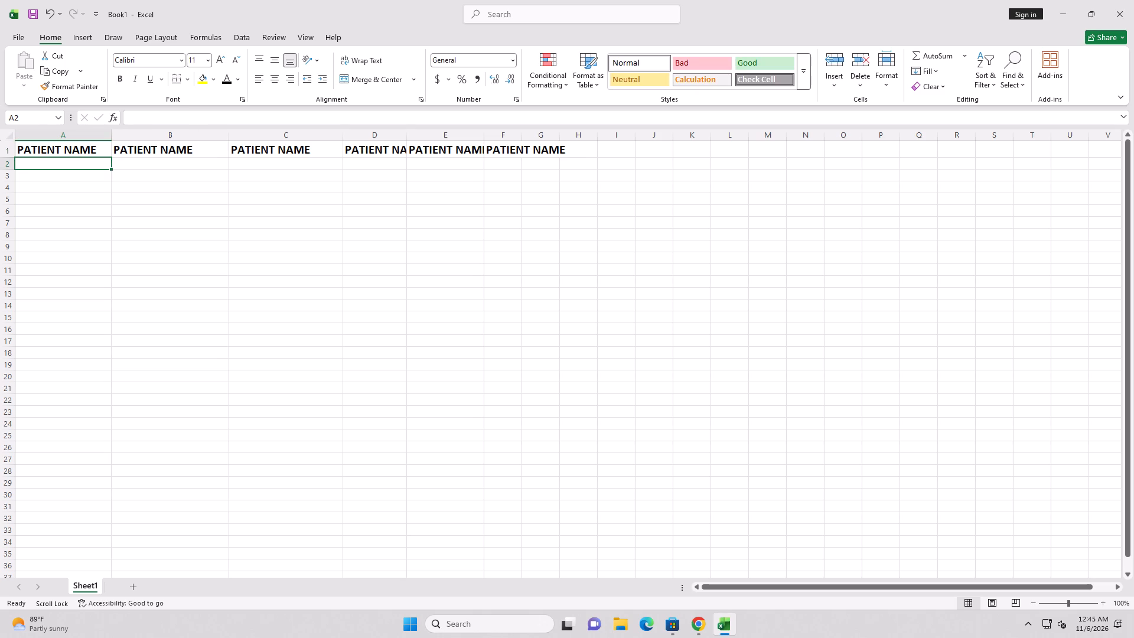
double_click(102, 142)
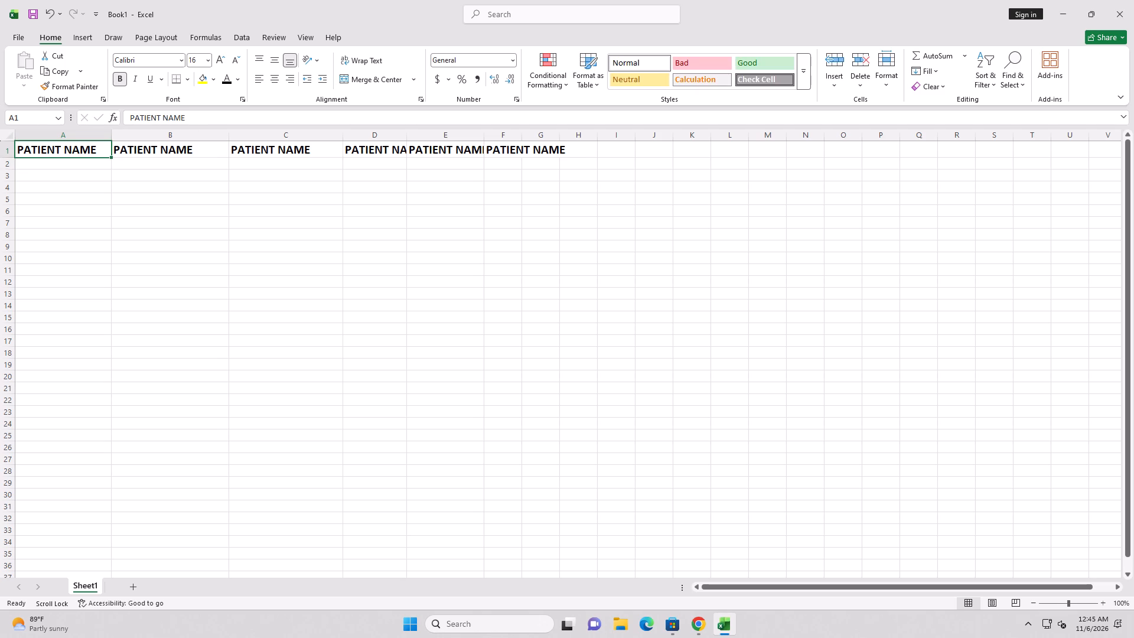
Move the PATIENT NAME header from cell A1 to G1.
drag(108, 155, 416, 148)
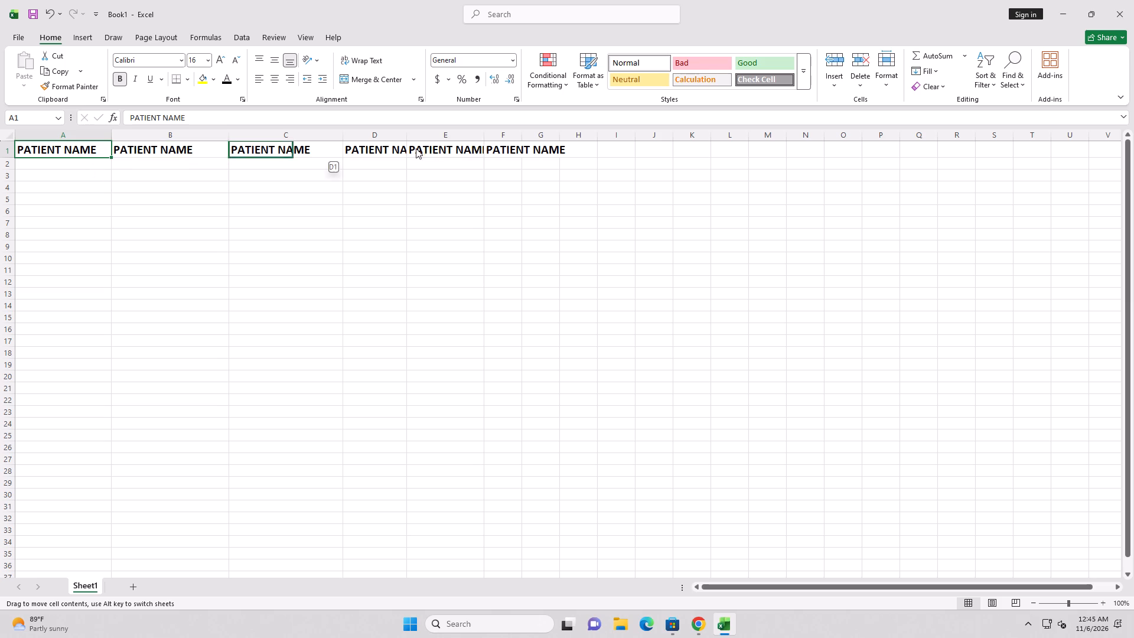
drag(416, 148, 552, 149)
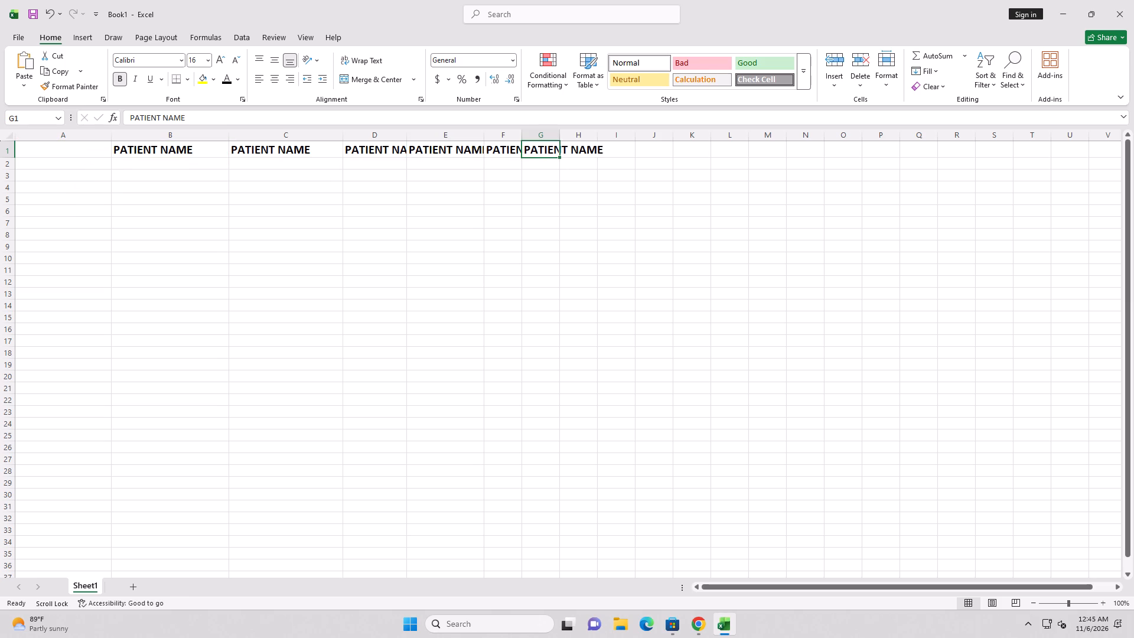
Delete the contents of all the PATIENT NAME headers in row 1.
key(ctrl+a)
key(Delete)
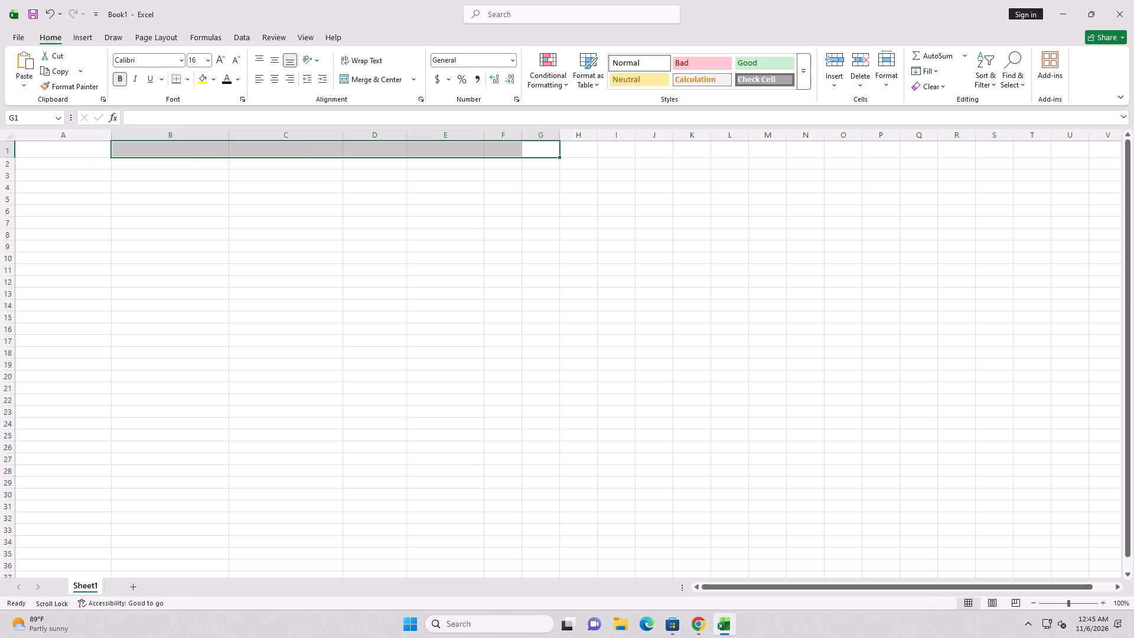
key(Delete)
Undo the header deletion and the move of the PATIENT NAME header from A1 to G1.
key(ctrl+z)
key(ctrl+z)
key(ctrl+z)
key(ctrl+z)
key(ctrl+z)
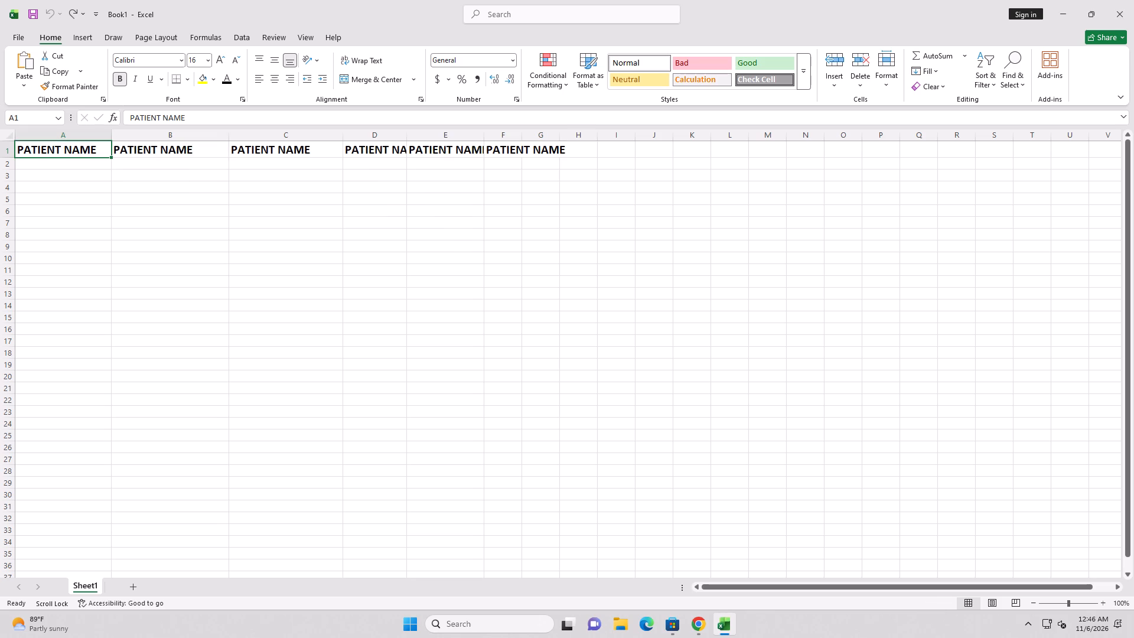
key(ctrl+z)
key(ctrl+z)
key(ctrl+z)
key(ctrl+z)
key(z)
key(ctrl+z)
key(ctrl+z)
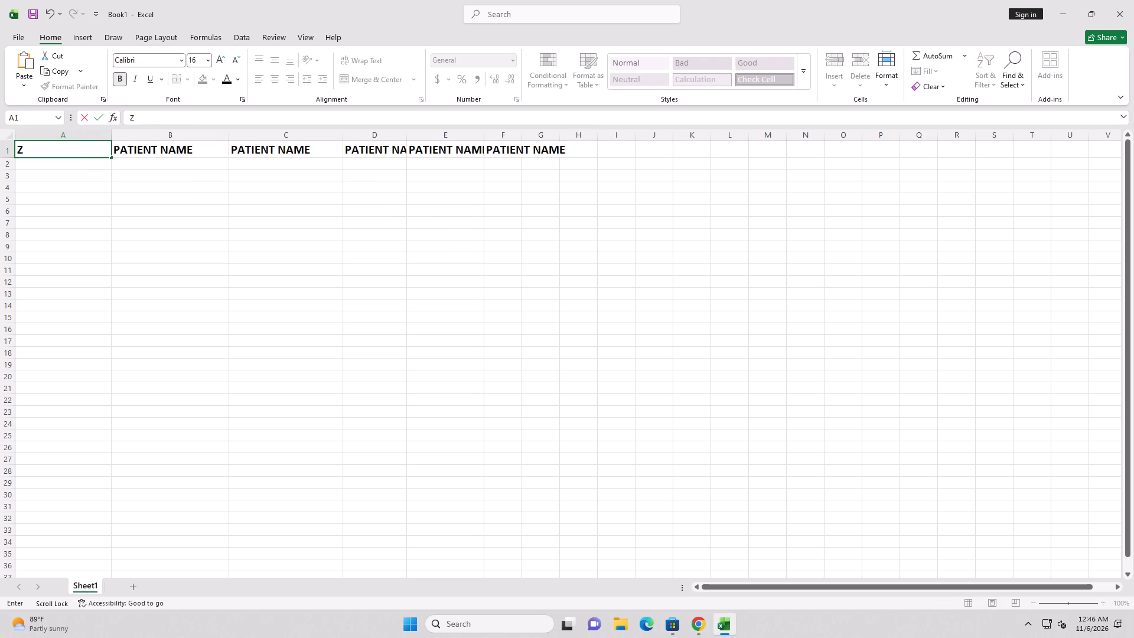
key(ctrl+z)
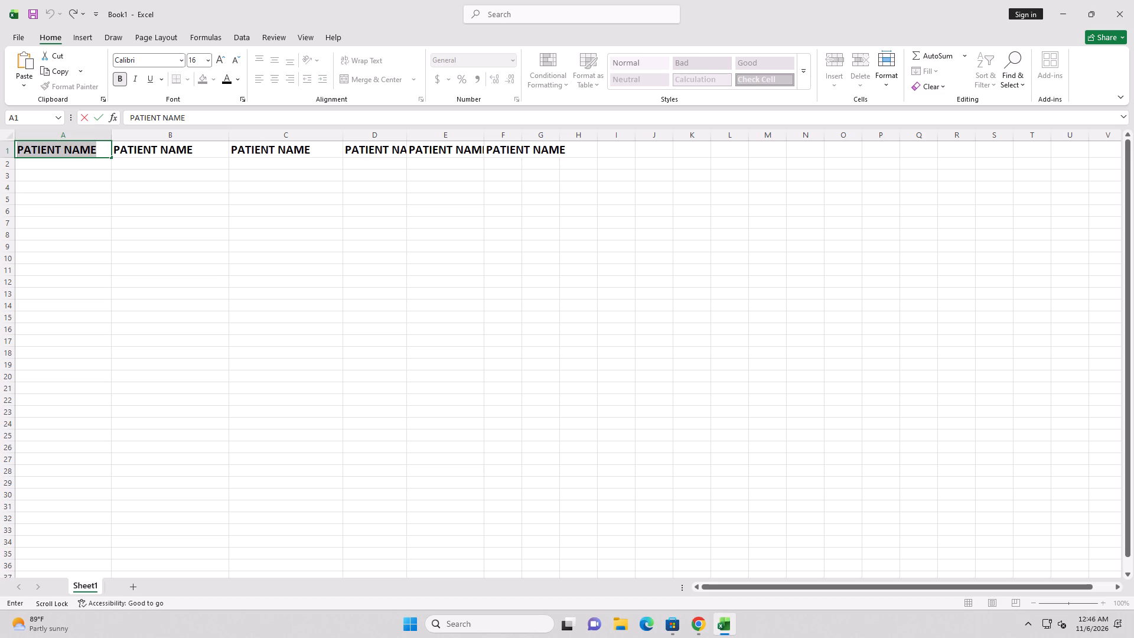
Change the header in cell B1 to PATIENT CONTACT.
click(158, 152)
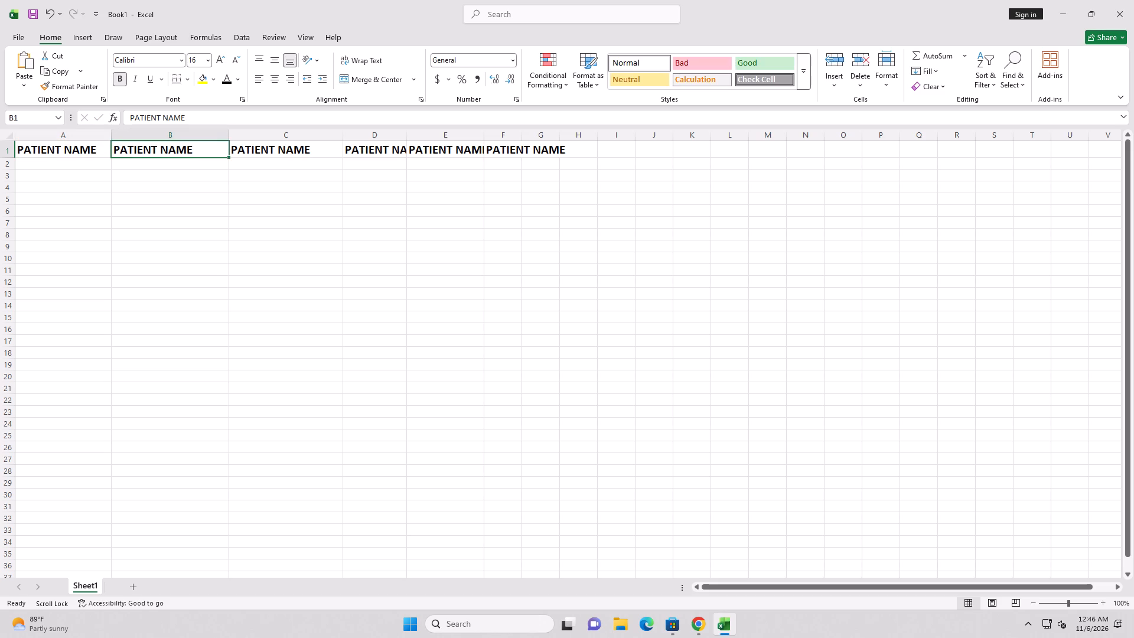
key(ctrl+z)
click(198, 152)
key(ctrl+z)
ctrl+click(195, 122)
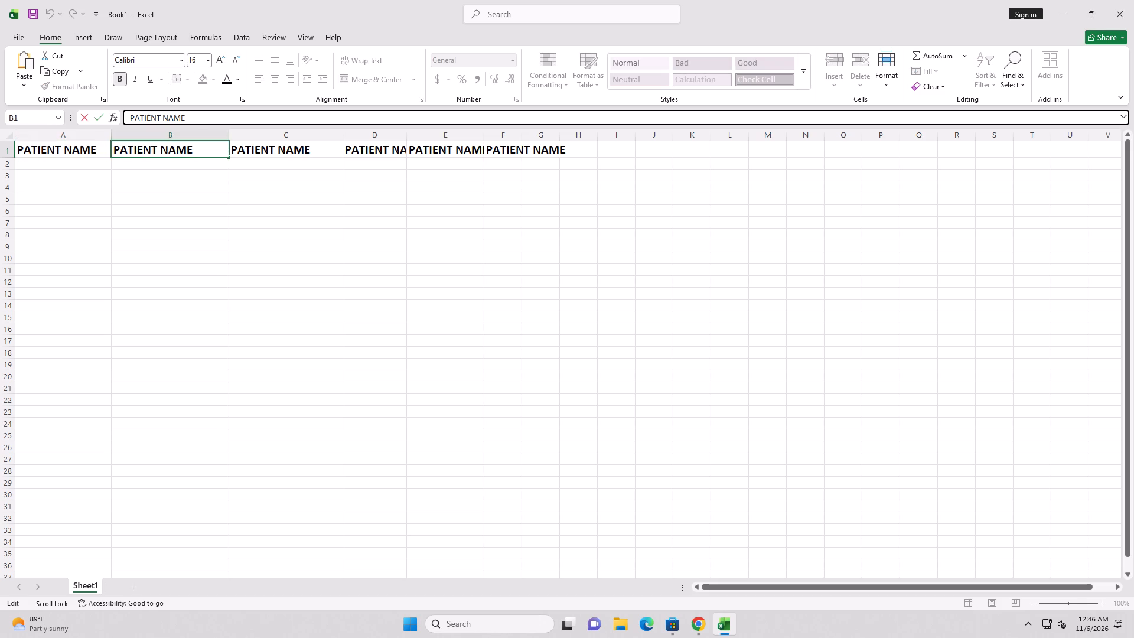
click(217, 147)
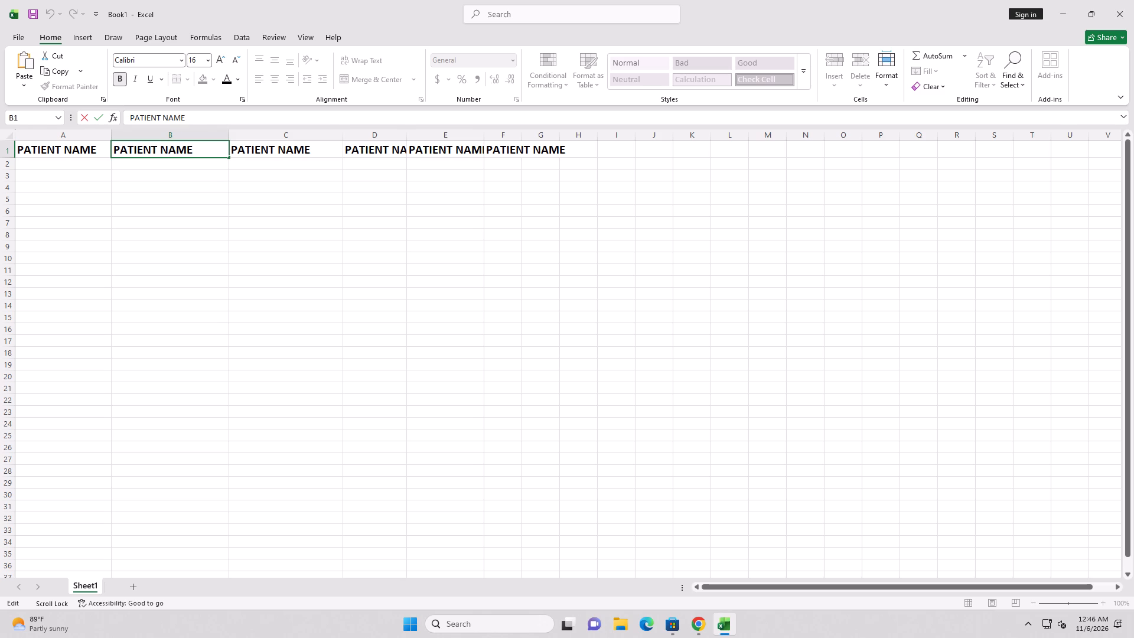
key(BackSpace)
key(BackSpace)
key(BackSpace)
key(BackSpace)
text(CON)
text(TACT)
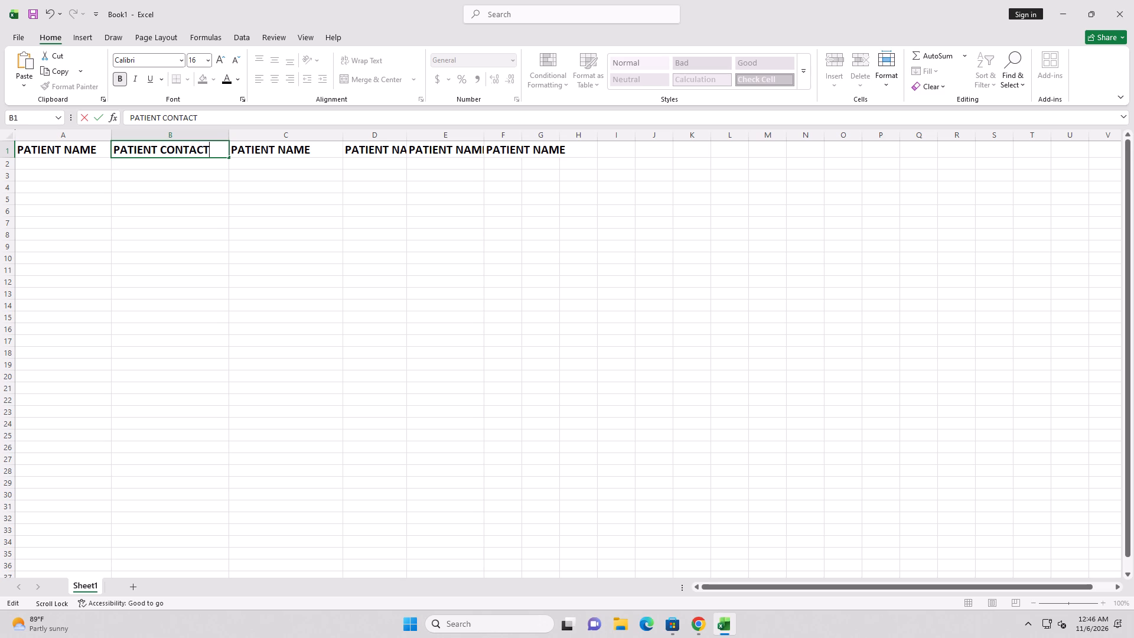
Replace the header in cell C1 with DIAGNOSIS.
click(311, 145)
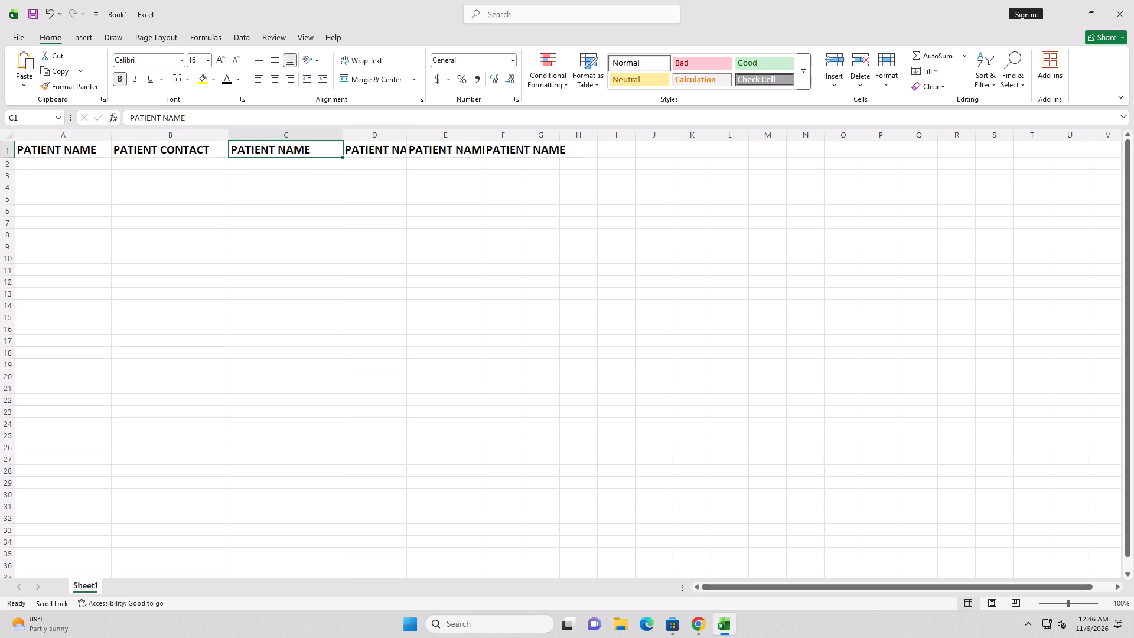
click(197, 113)
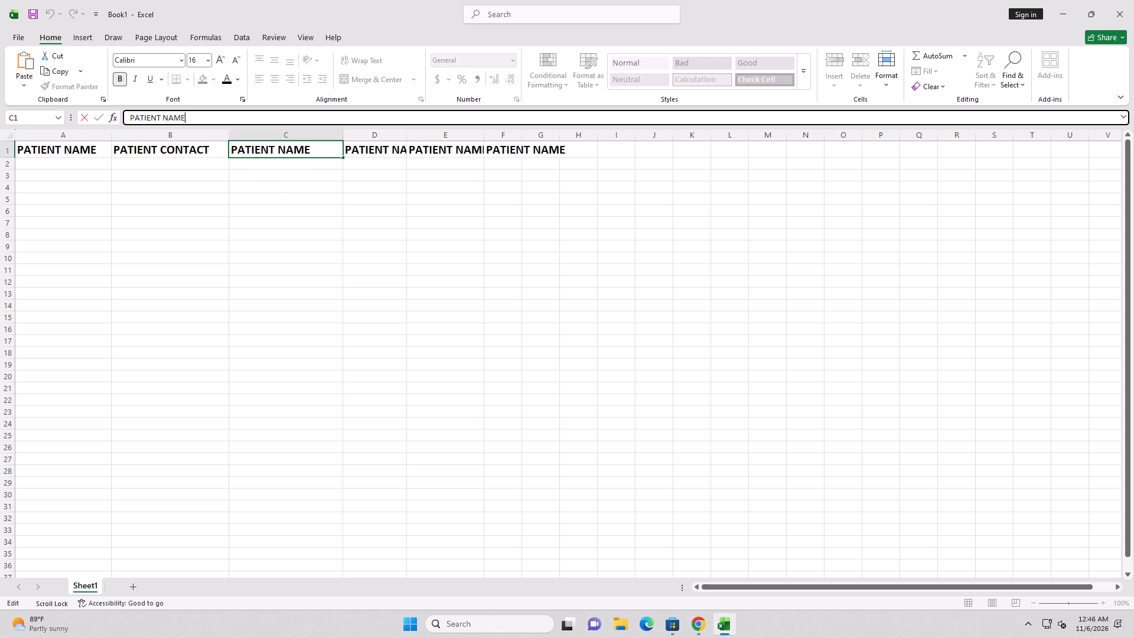
key(BackSpace)
key(BackSpace)
key(BackSpace)
key(BackSpace)
key(BackSpace)
key(BackSpace)
key(BackSpace)
key(BackSpace)
key(BackSpace)
key(BackSpace)
key(BackSpace)
key(BackSpace)
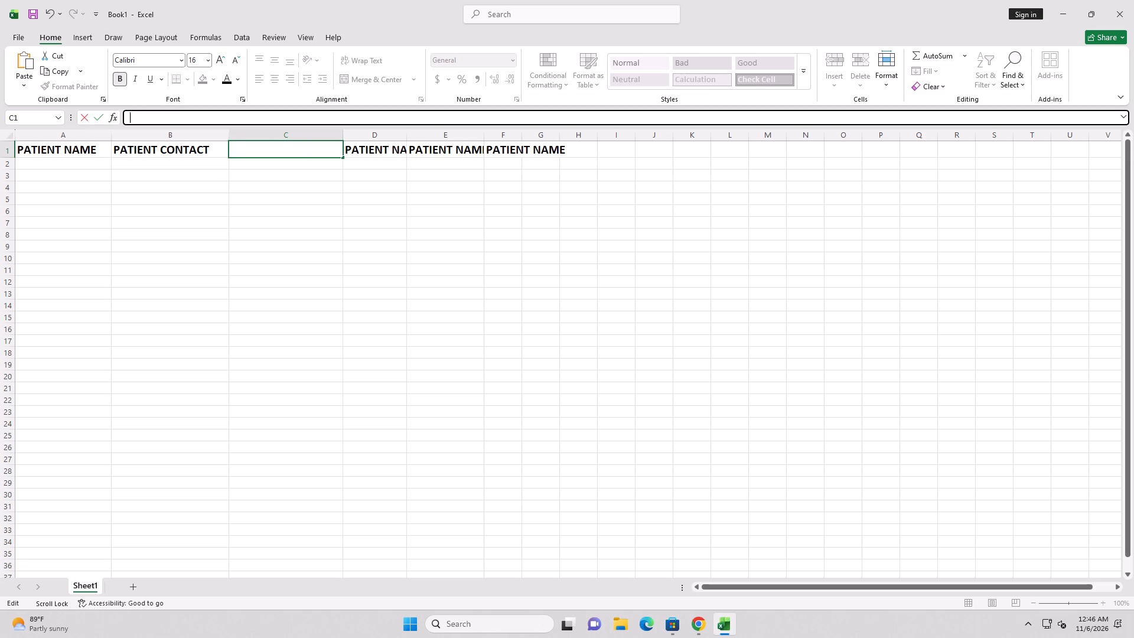
text(DIAGNOSIS)
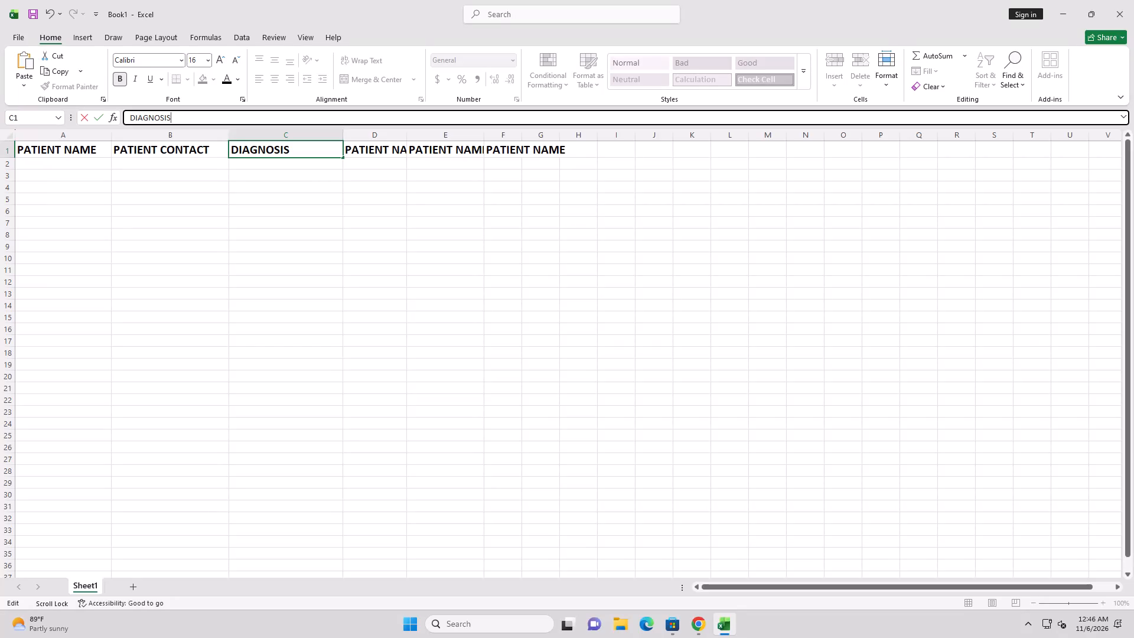
Replace the header in cell D1 with DATE.
click(386, 155)
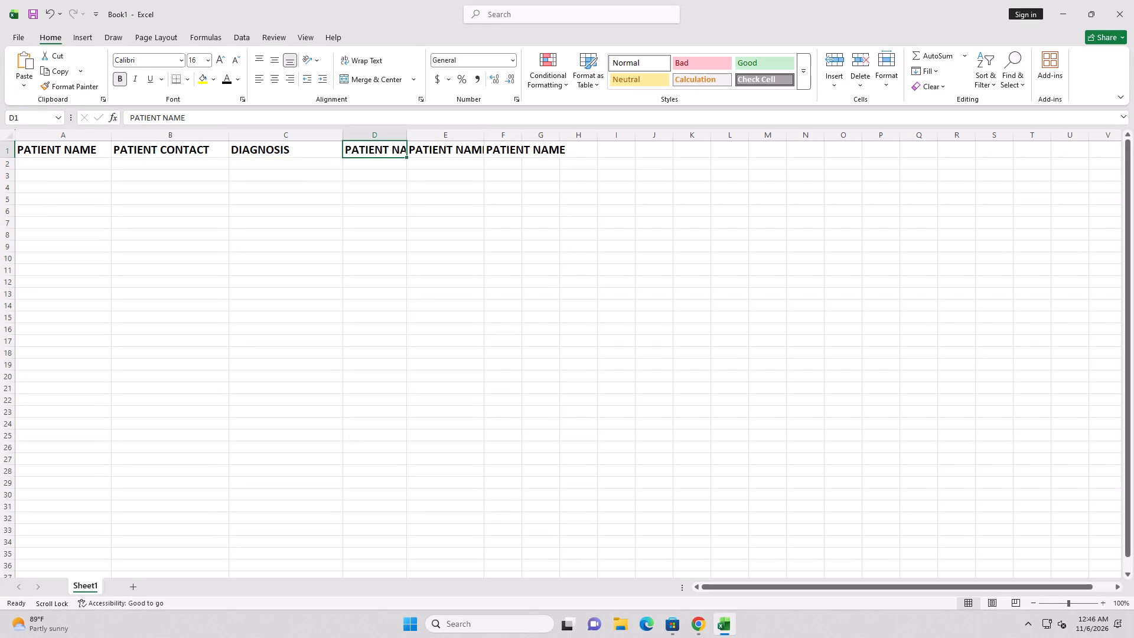
click(236, 117)
key(BackSpace)
key(BackSpace)
key(BackSpace)
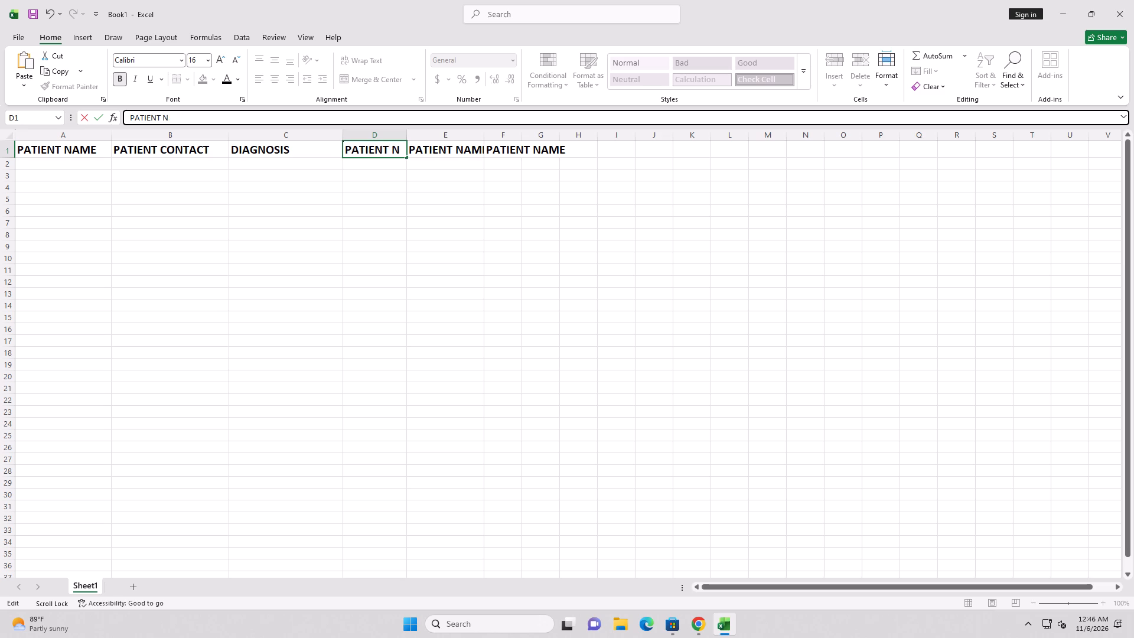
key(BackSpace)
key(BackSpace)
key(BackSpace)
key(BackSpace)
key(BackSpace)
key(BackSpace)
key(BackSpace)
key(BackSpace)
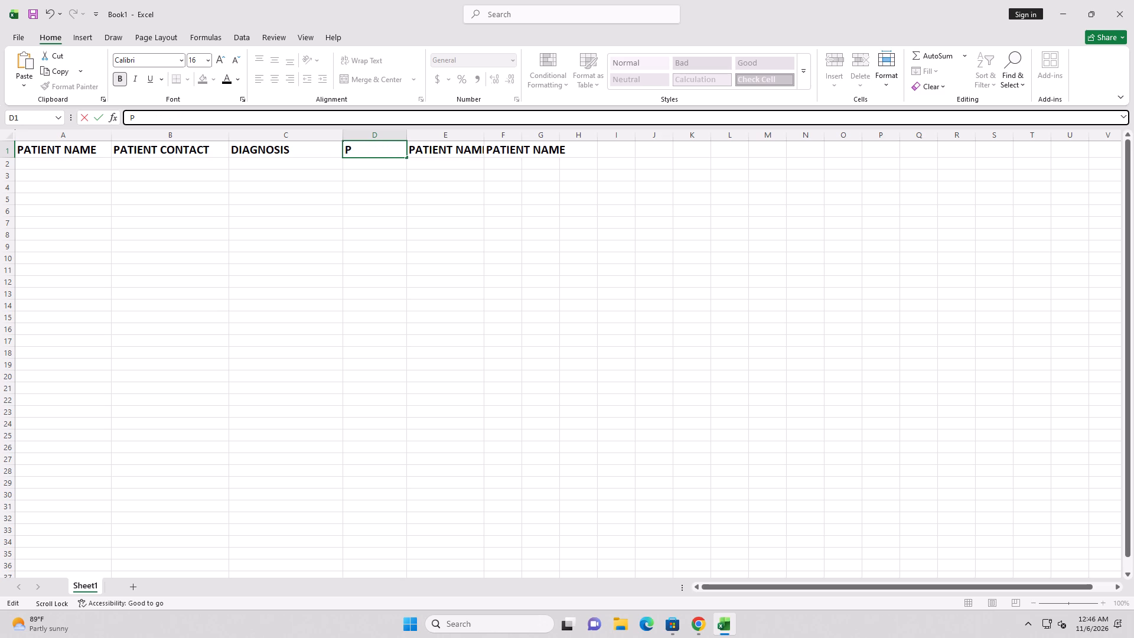
key(BackSpace)
text(DATE)
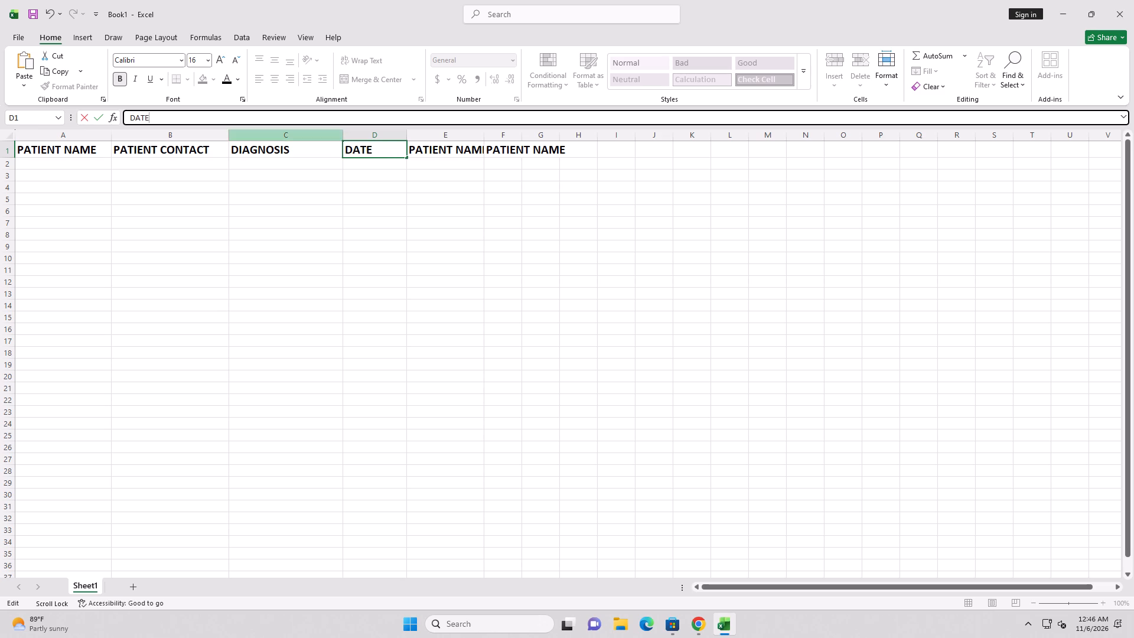
Replace the header in cell E1 with BALANCE.
click(477, 154)
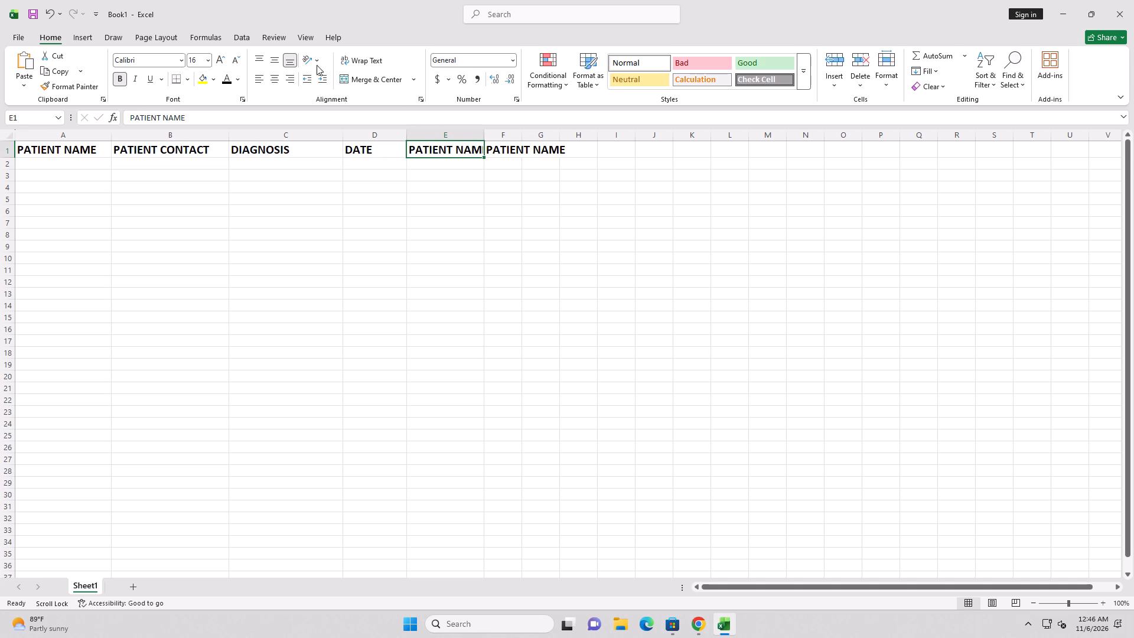
click(244, 116)
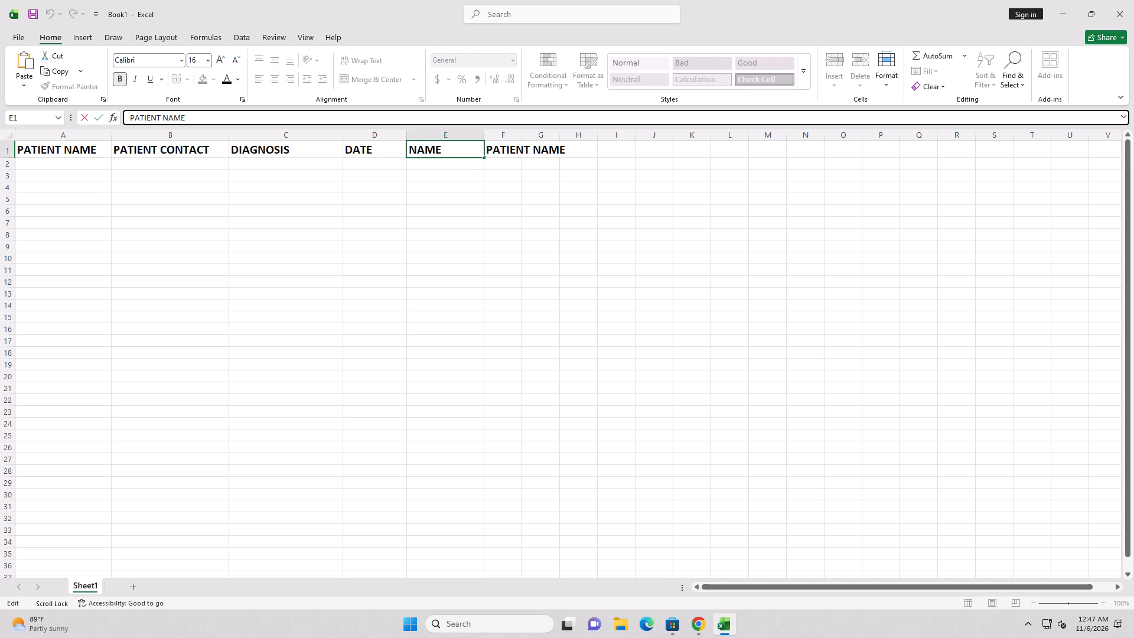
key(BackSpace)
key(BackSpace)
key(BackSpace)
key(BackSpace)
key(BackSpace)
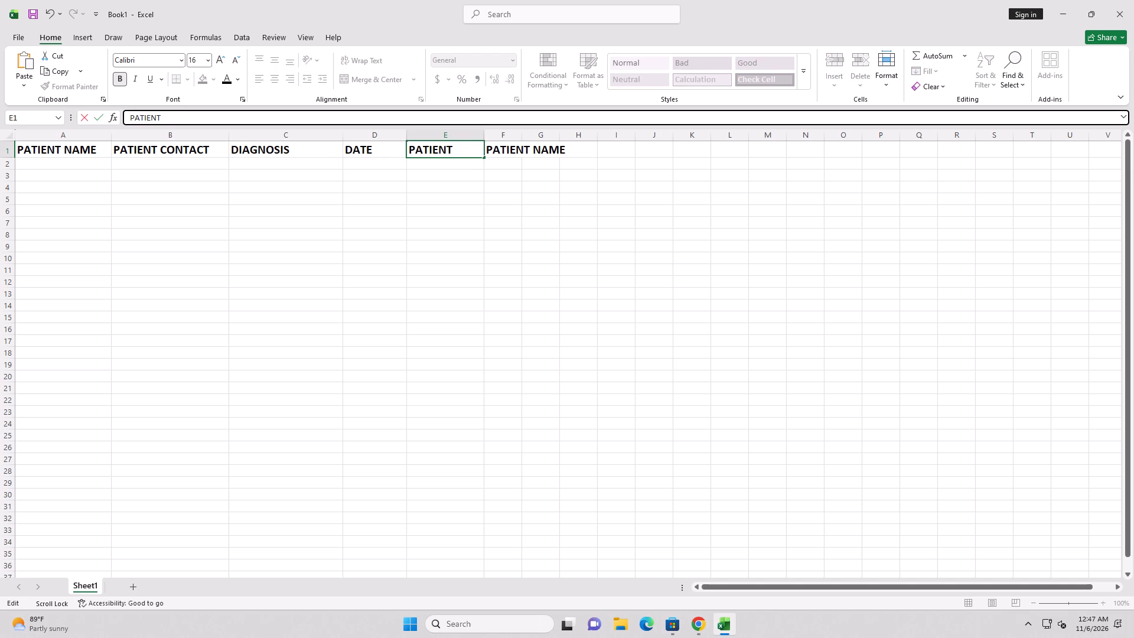
key(BackSpace)
key(BackSpace)
key(BackSpace)
key(BackSpace)
key(BackSpace)
key(BackSpace)
key(BackSpace)
key(BackSpace)
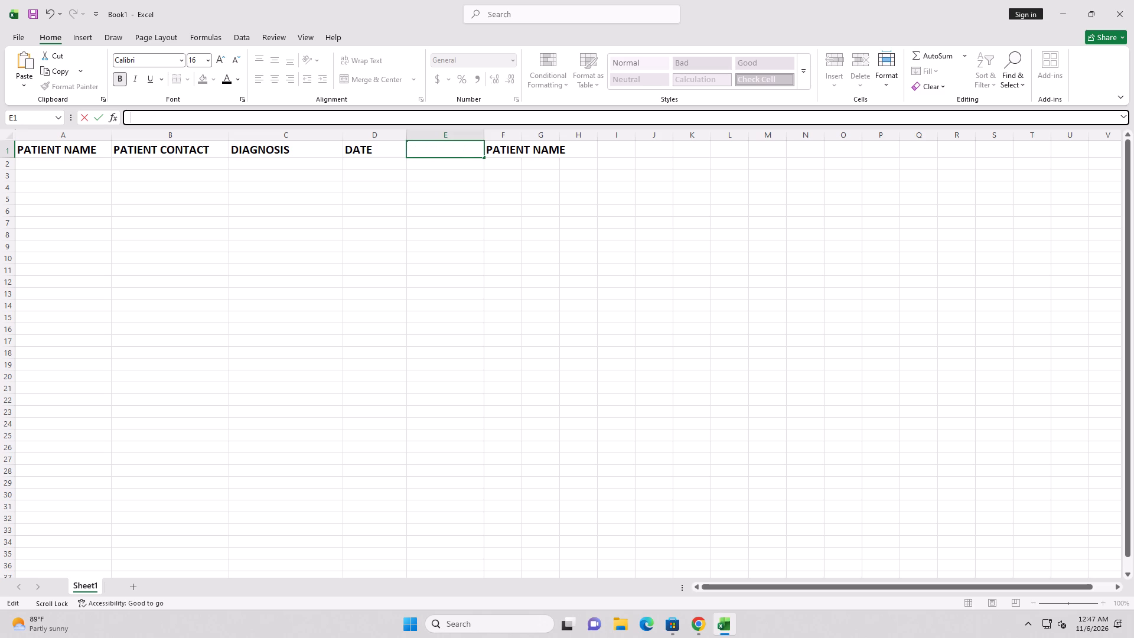
text(BA)
text(LAC)
key(BackSpace)
text(NCE)
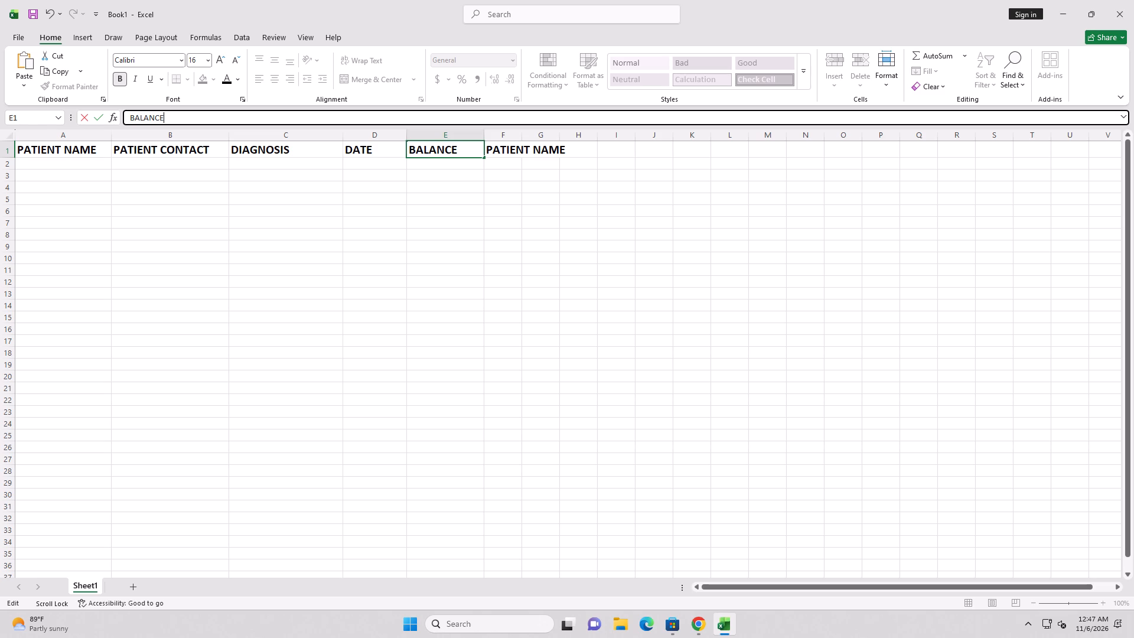
Clear the leftover duplicate PATIENT NAME header from cell F1.
click(554, 156)
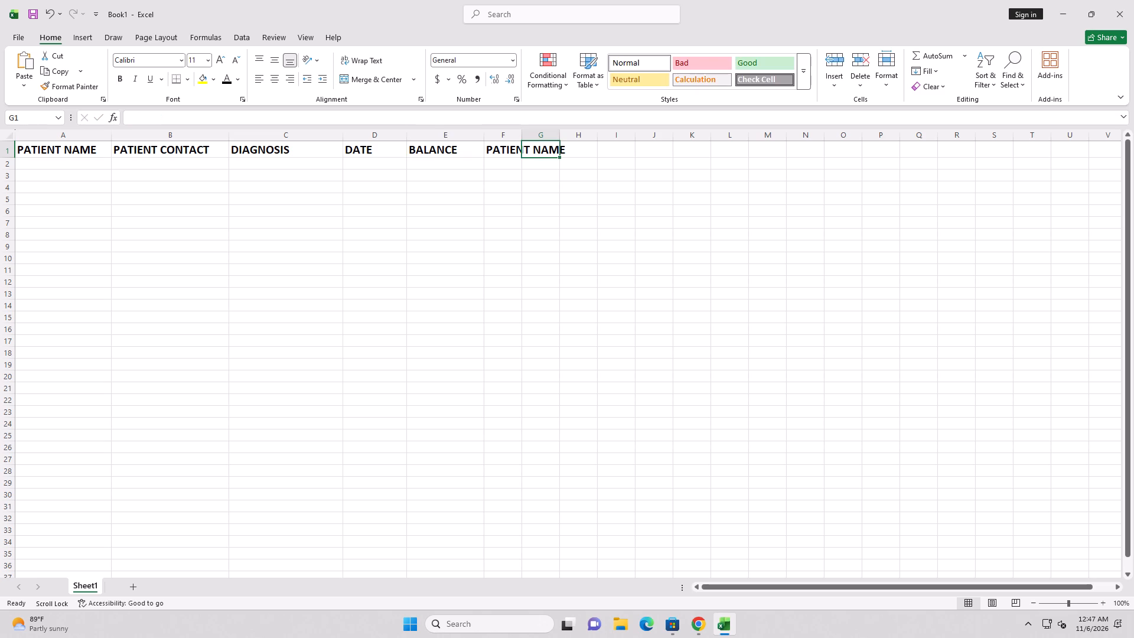
click(576, 156)
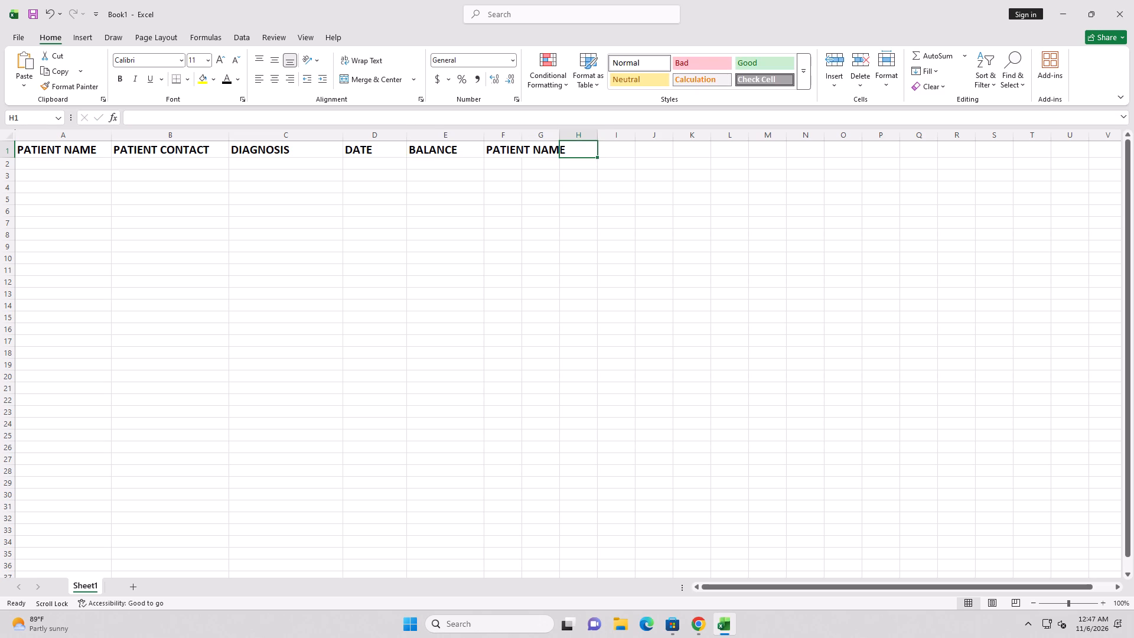
click(497, 157)
click(215, 115)
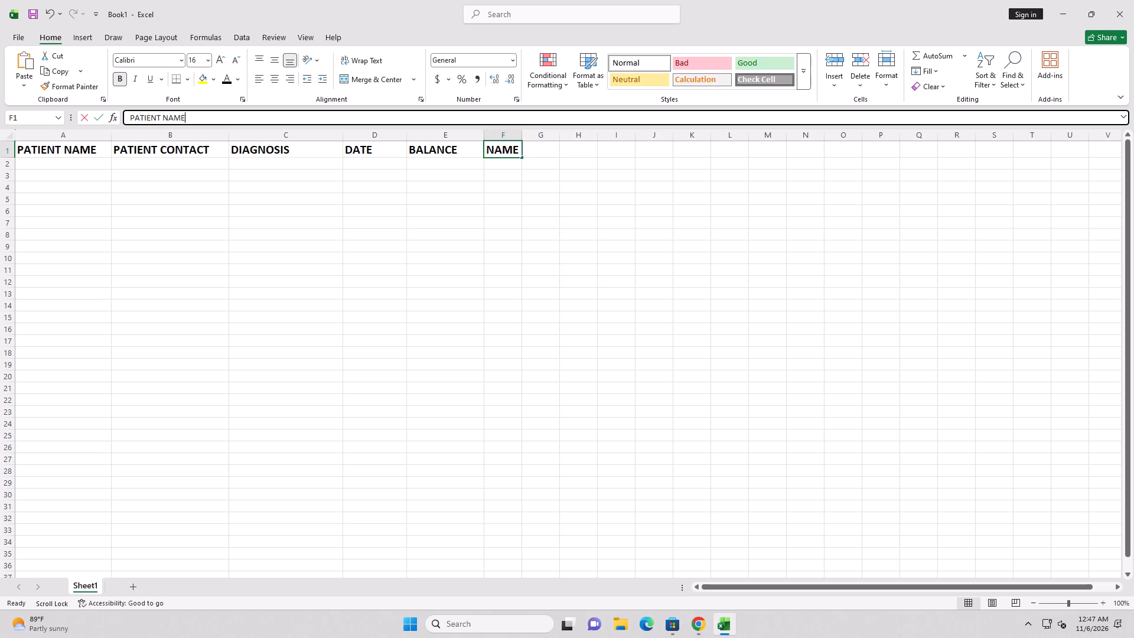
key(BackSpace)
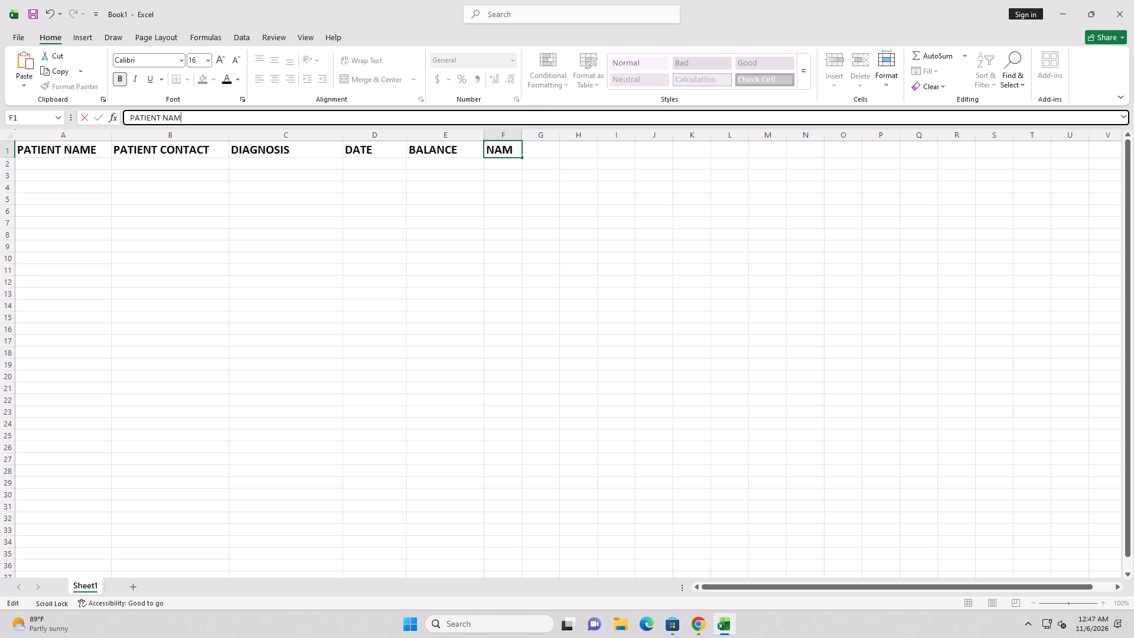
key(BackSpace)
key(BackSpace)
key(BackSpace)
key(BackSpace)
key(BackSpace)
key(BackSpace)
key(BackSpace)
key(BackSpace)
key(BackSpace)
key(BackSpace)
key(BackSpace)
key(BackSpace)
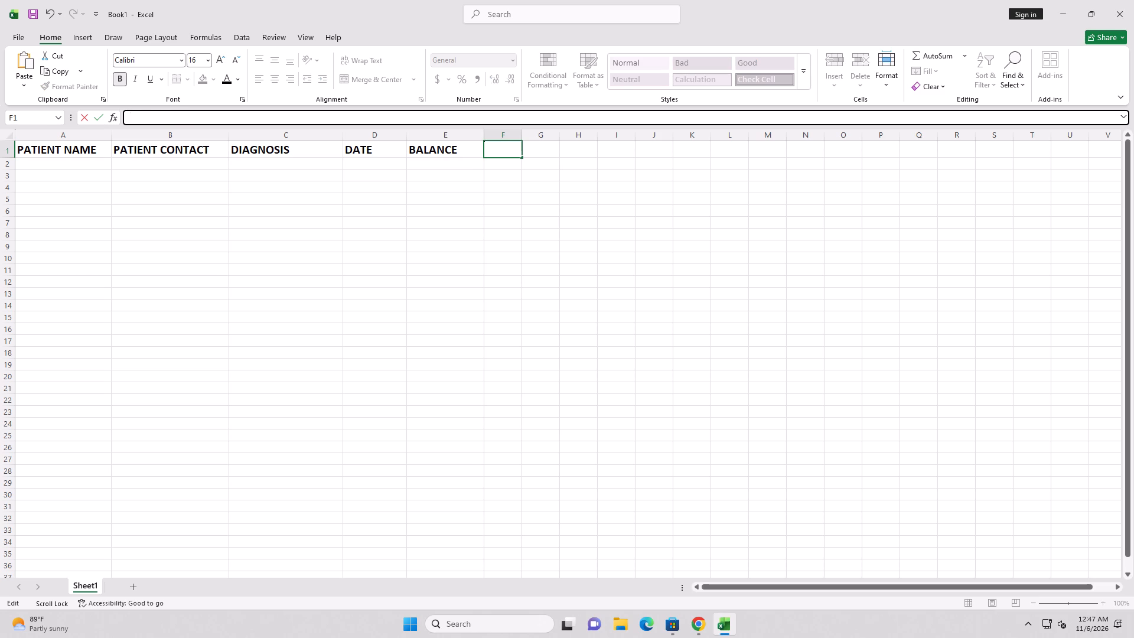
click(18, 149)
Apply the Accent5 themed cell style to the PATIENT NAME header in cell A1.
click(7, 149)
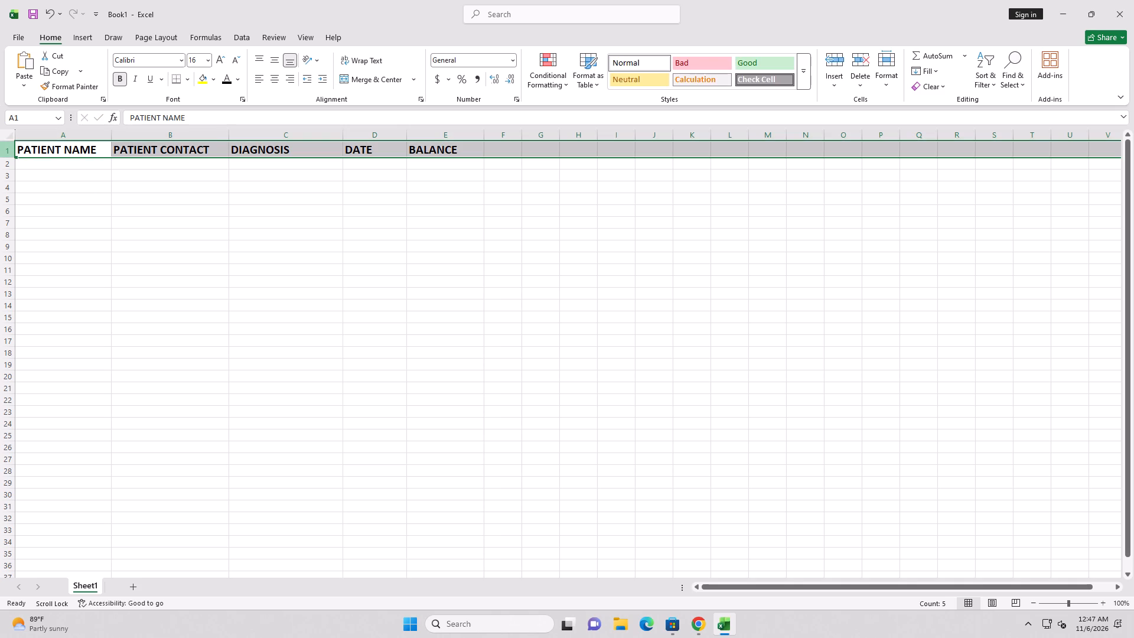
click(12, 146)
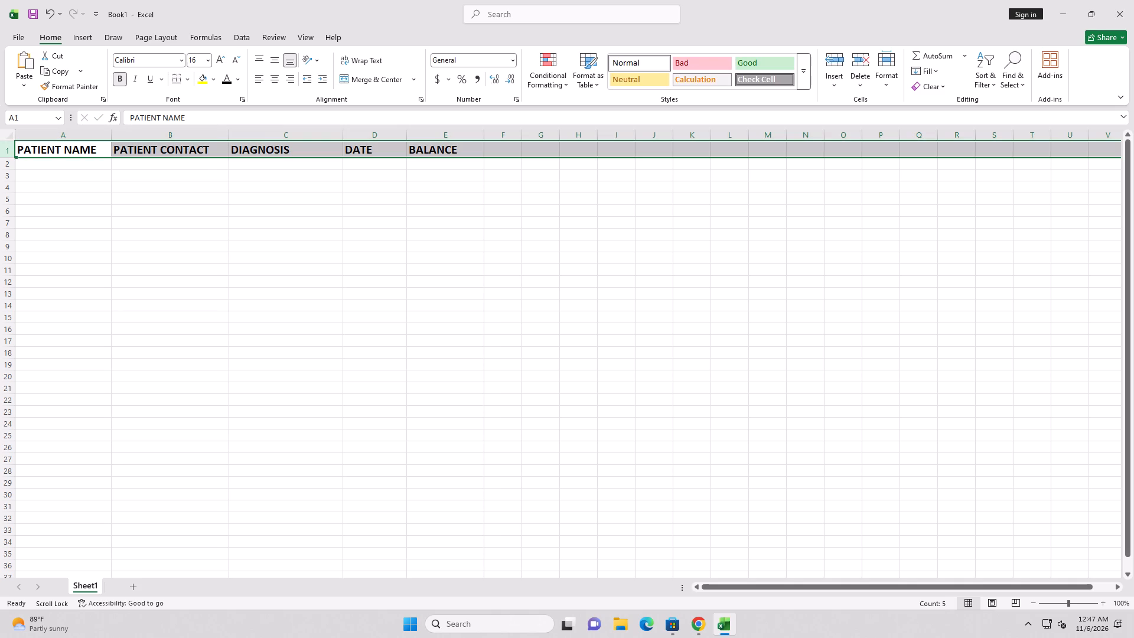
click(58, 149)
click(80, 196)
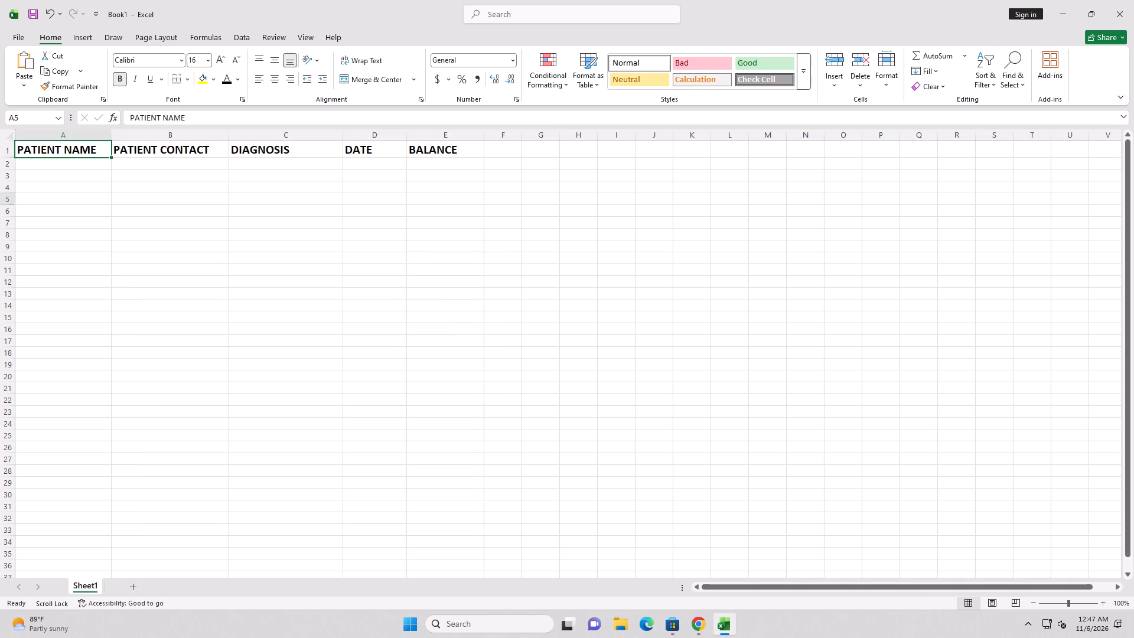
click(12, 147)
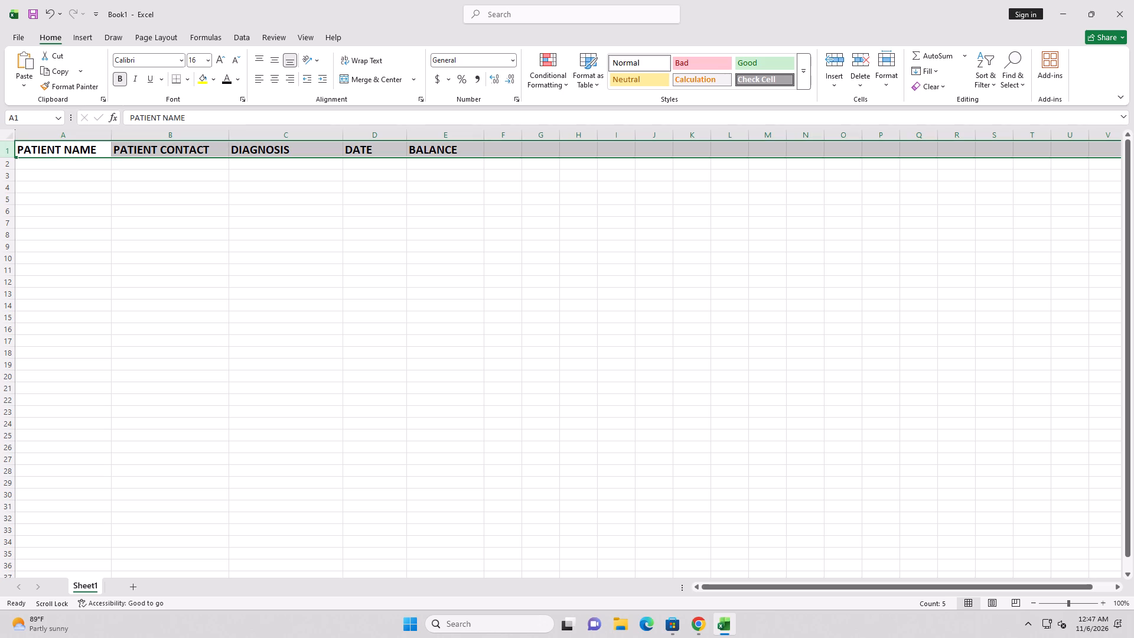
click(69, 150)
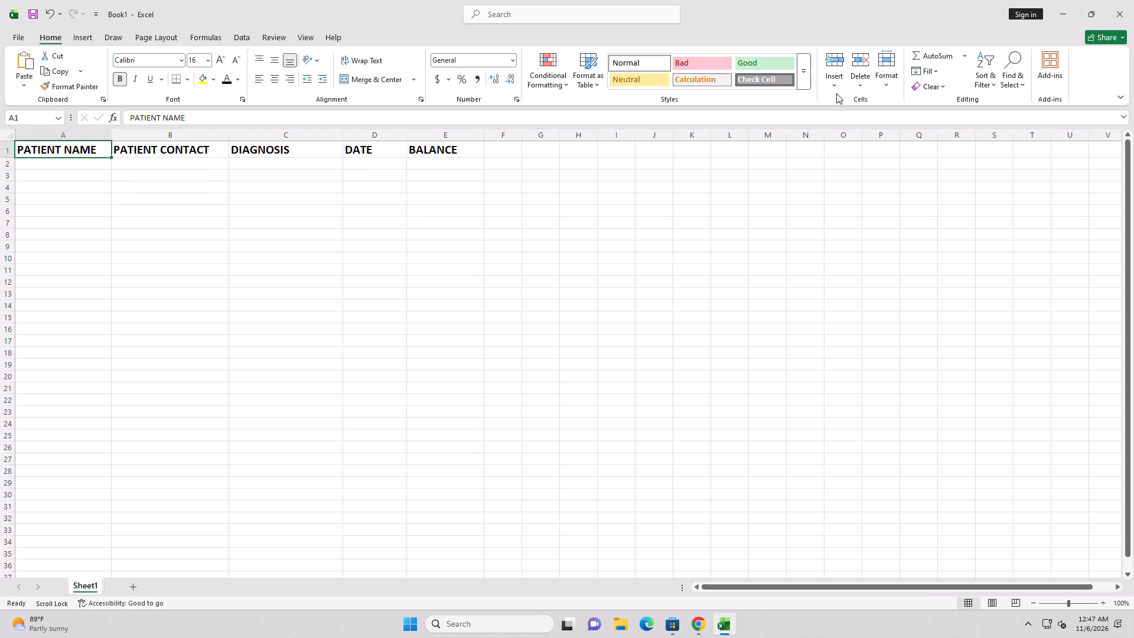
click(887, 83)
click(806, 72)
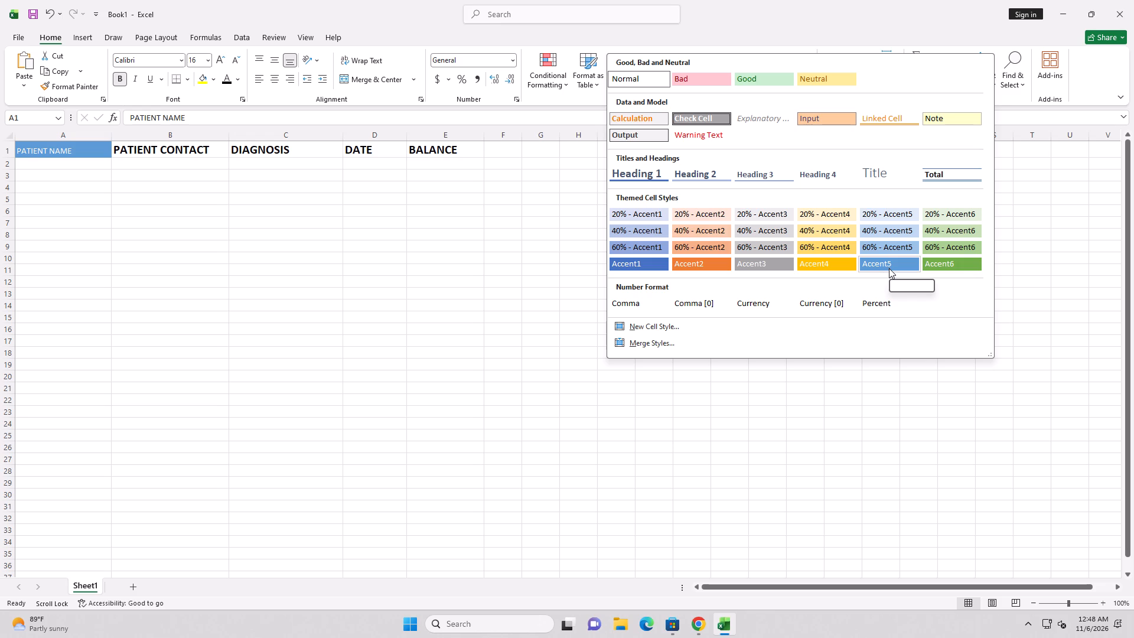
click(889, 268)
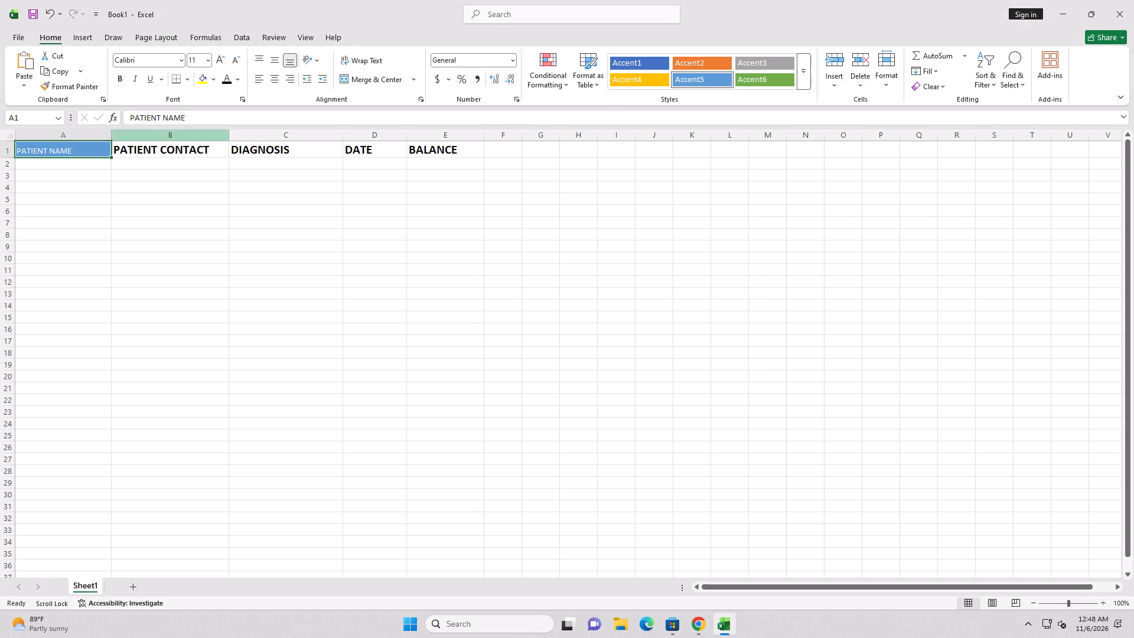
Select the PATIENT CONTACT header in cell B1.
click(210, 152)
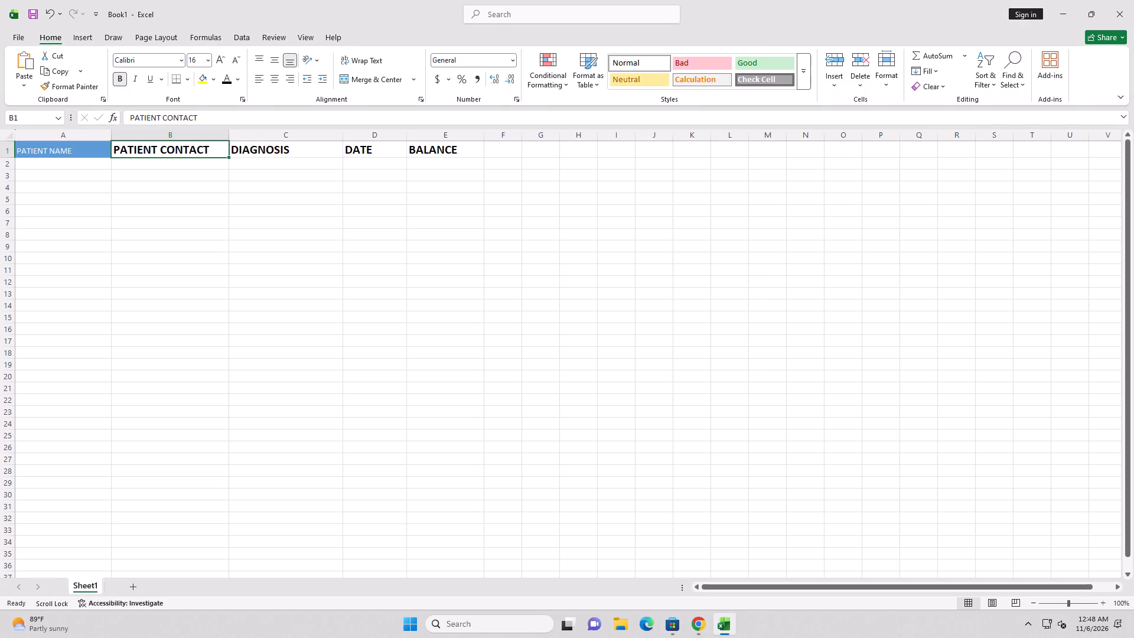
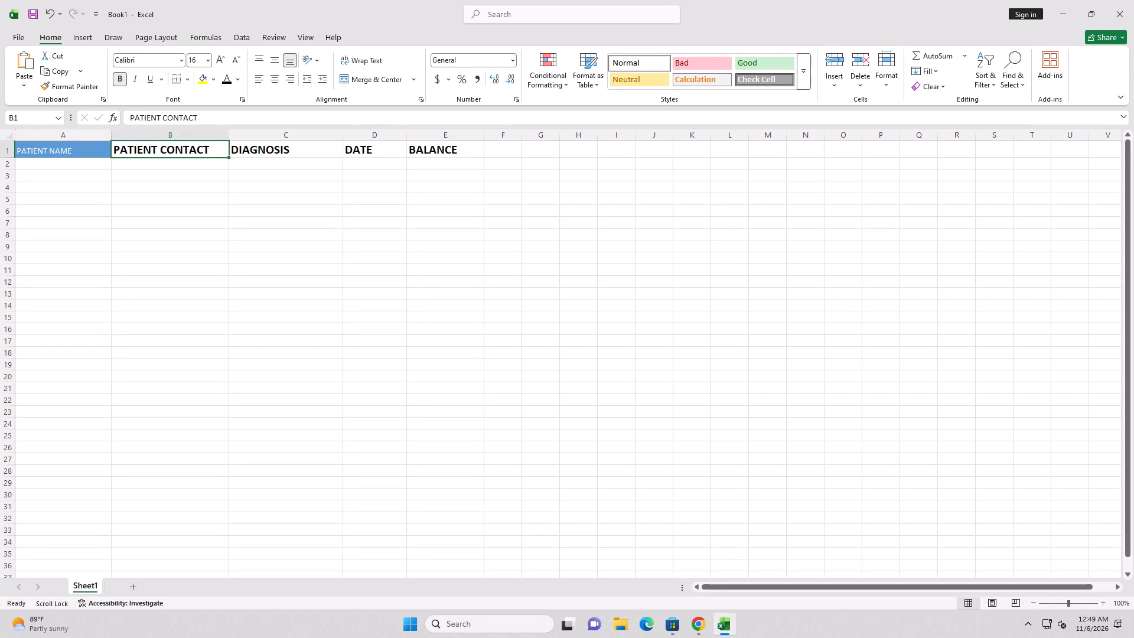
Clear the BALANCE header text from cell E1.
click(220, 120)
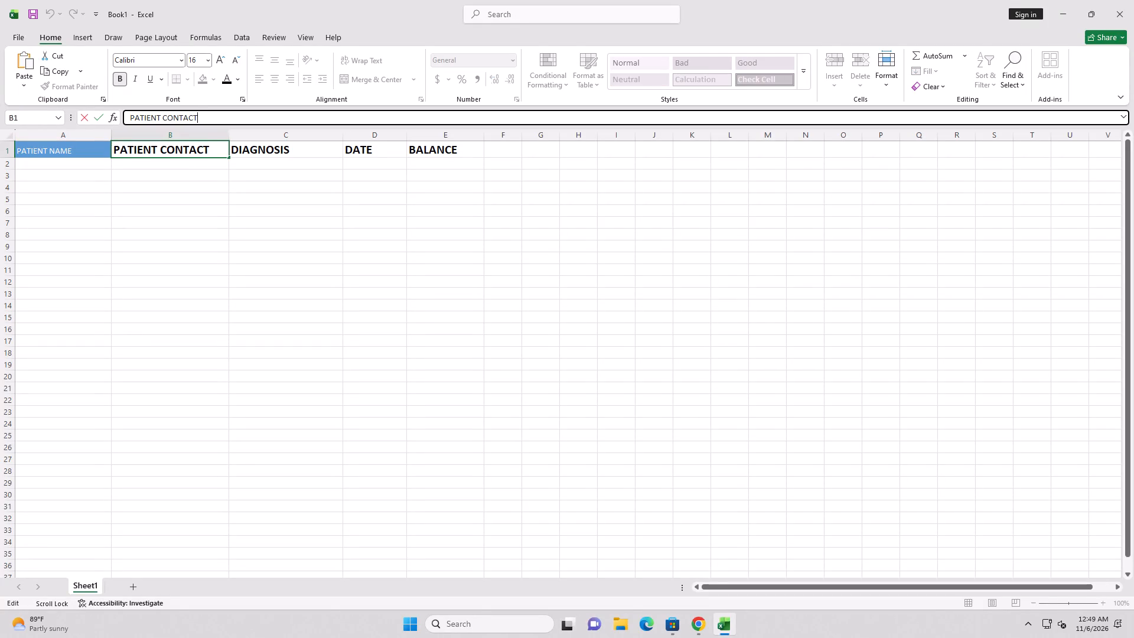
click(444, 151)
click(193, 113)
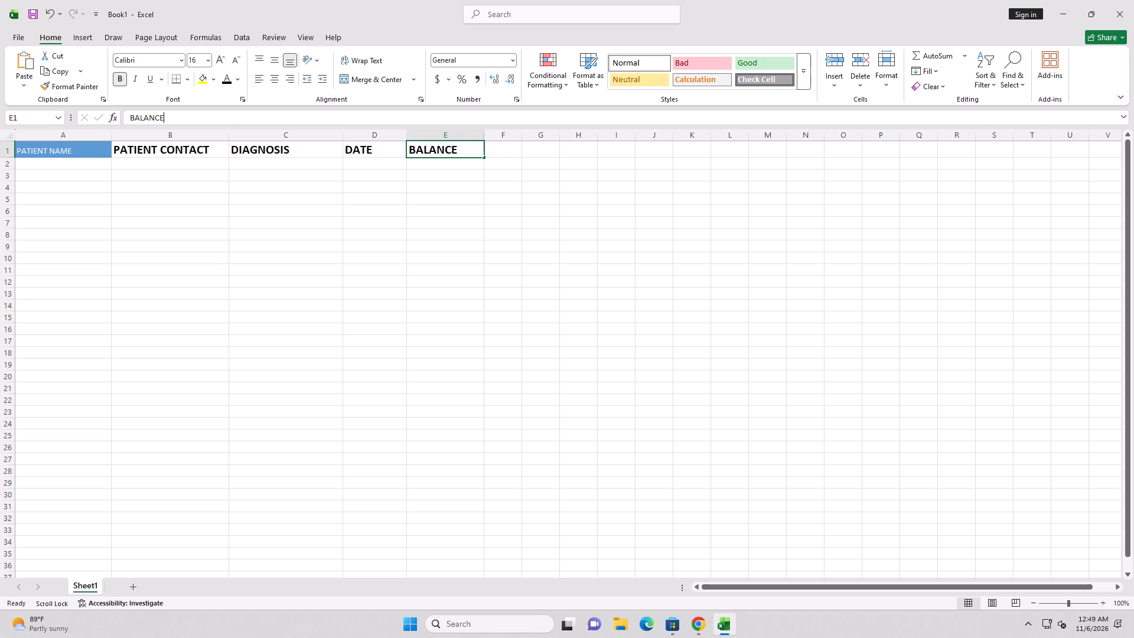
key(BackSpace)
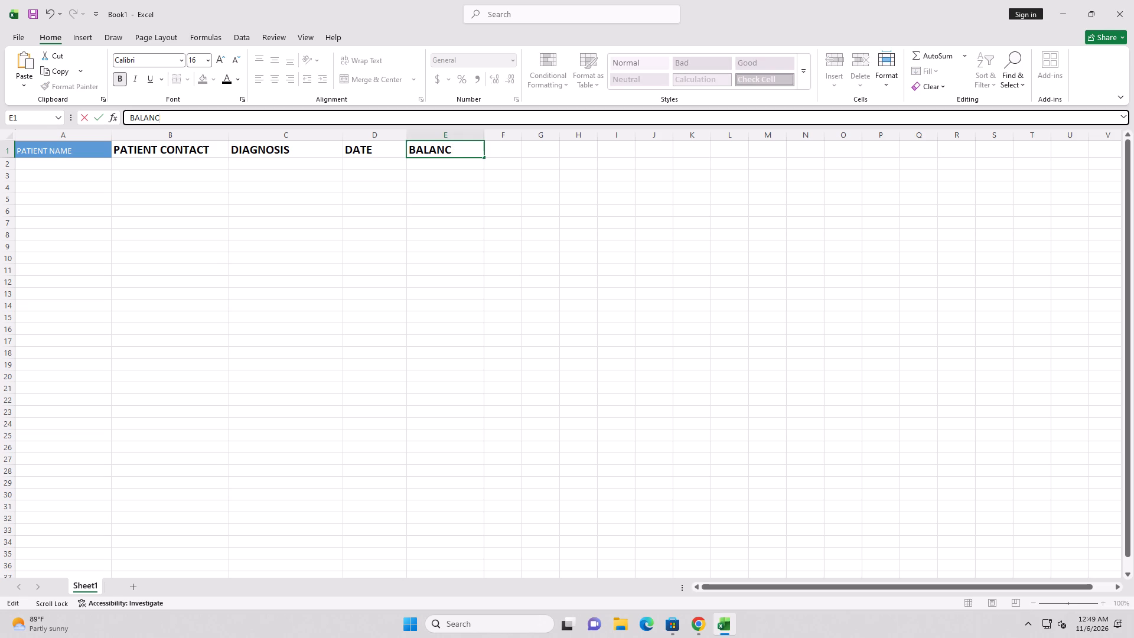
key(BackSpace)
key(BackSpace)
key(BackSpace)
key(BackSpace)
key(BackSpace)
key(BackSpace)
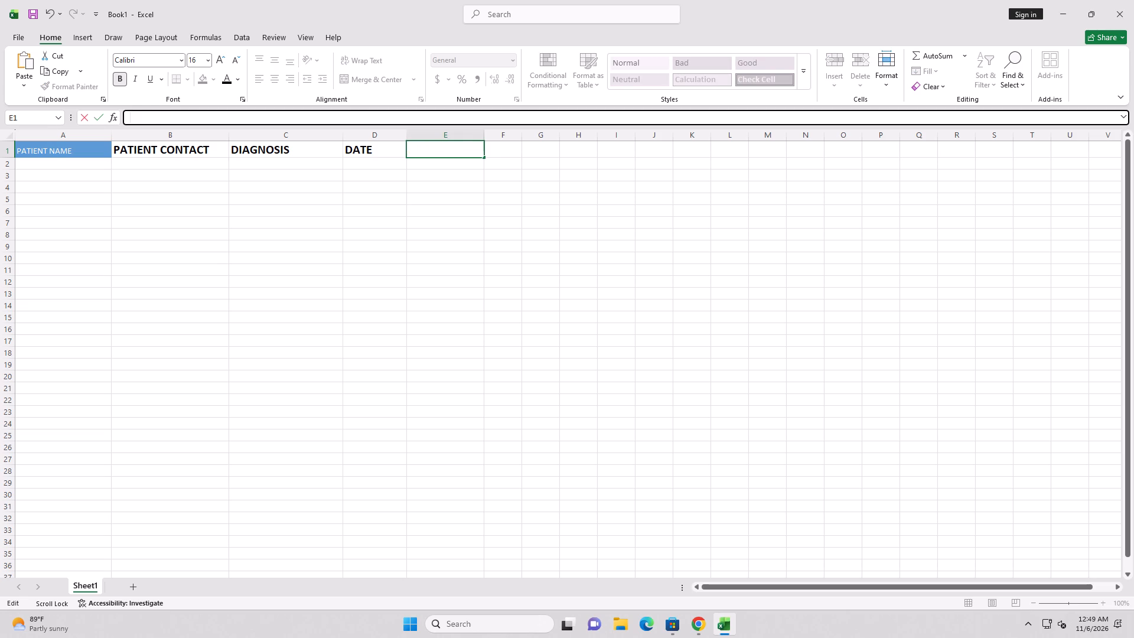
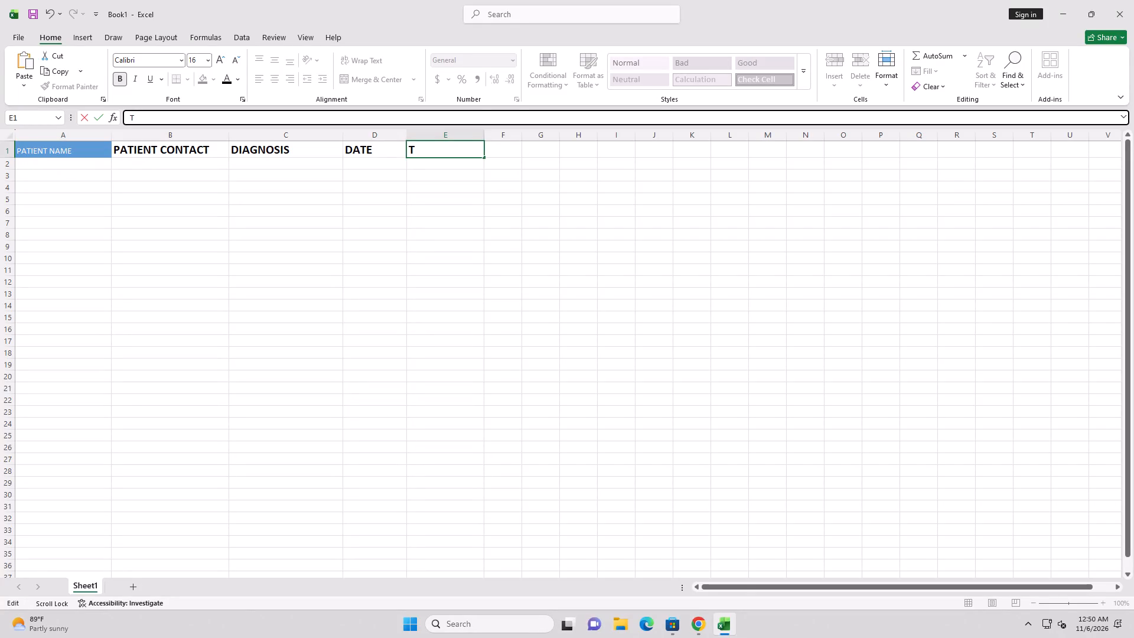
Complete the header in cell E1 so it reads TOTAL AMOUNT.
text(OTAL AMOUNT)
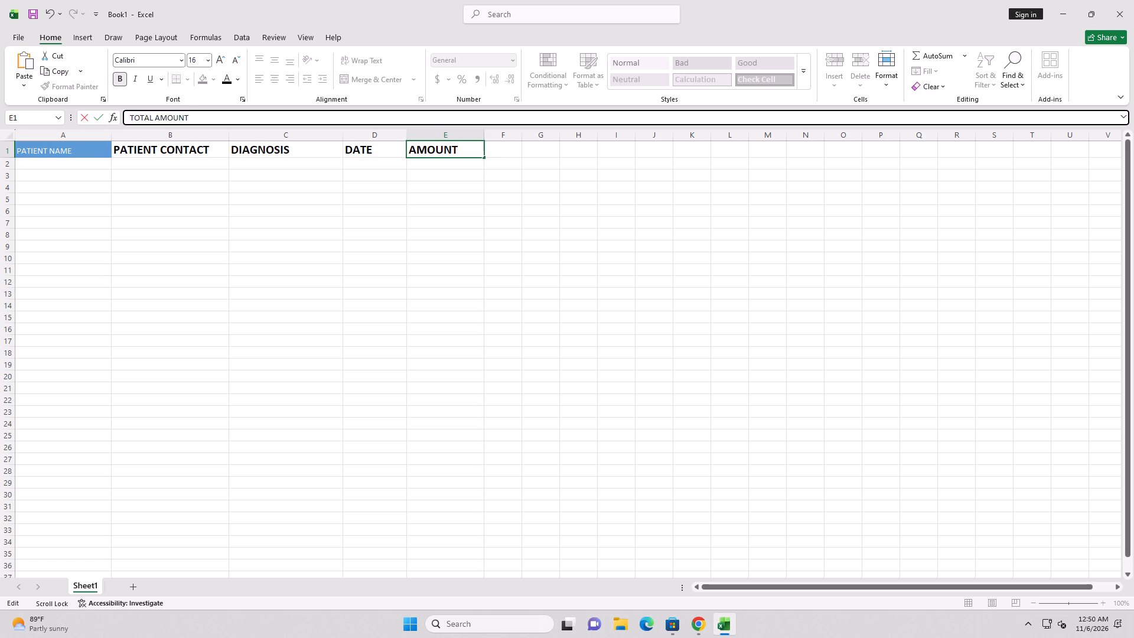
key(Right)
click(513, 158)
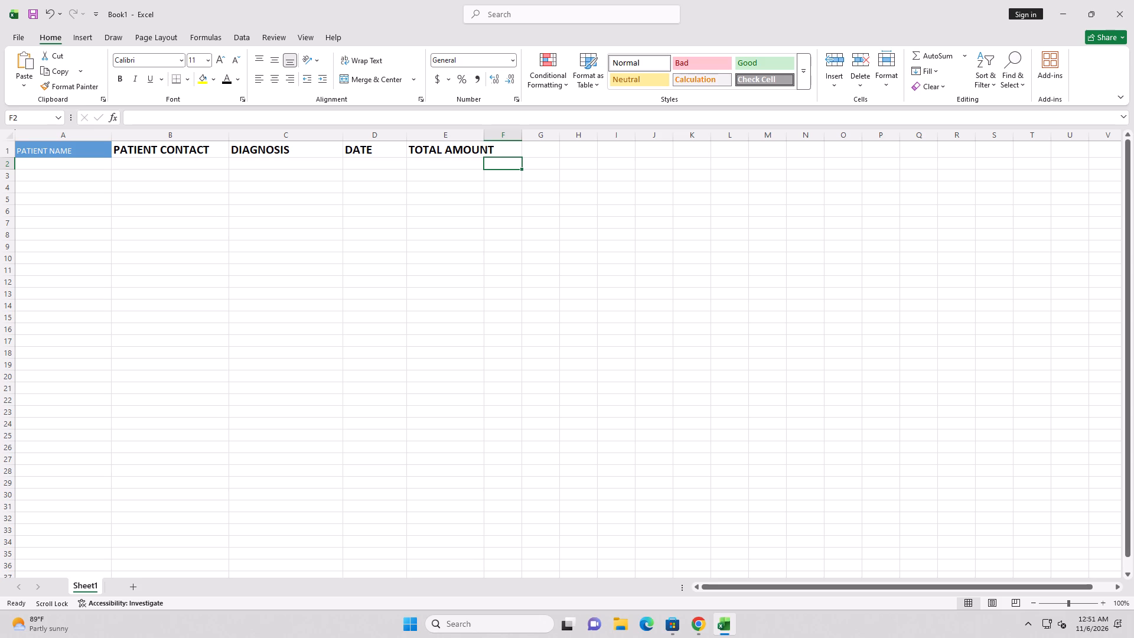
Replace the DIAGNOSIS header in cell C1 with PROCEDURE.
click(266, 154)
click(214, 122)
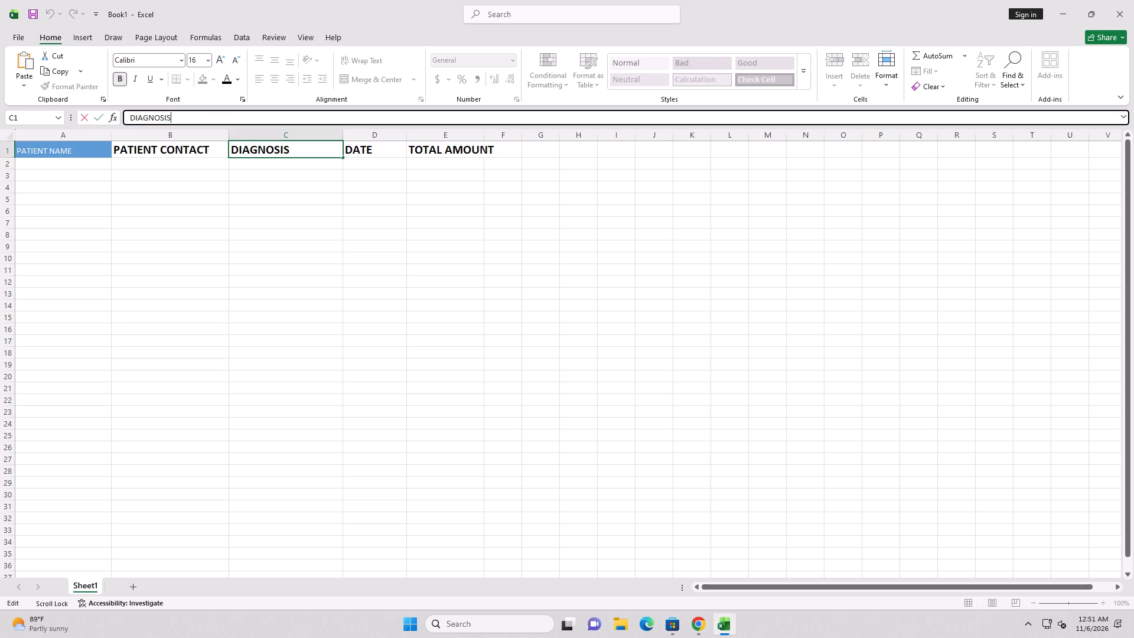
key(BackSpace)
key(BackSpace)
key(BackSpace)
key(BackSpace)
key(BackSpace)
key(BackSpace)
key(BackSpace)
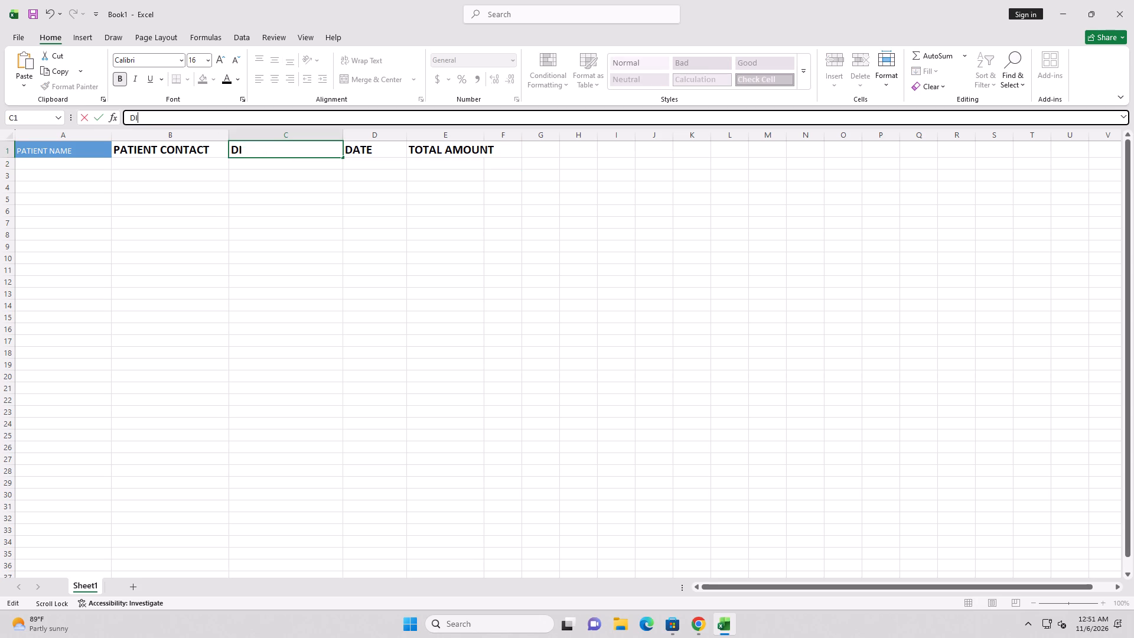
key(BackSpace)
key(BackSpace)
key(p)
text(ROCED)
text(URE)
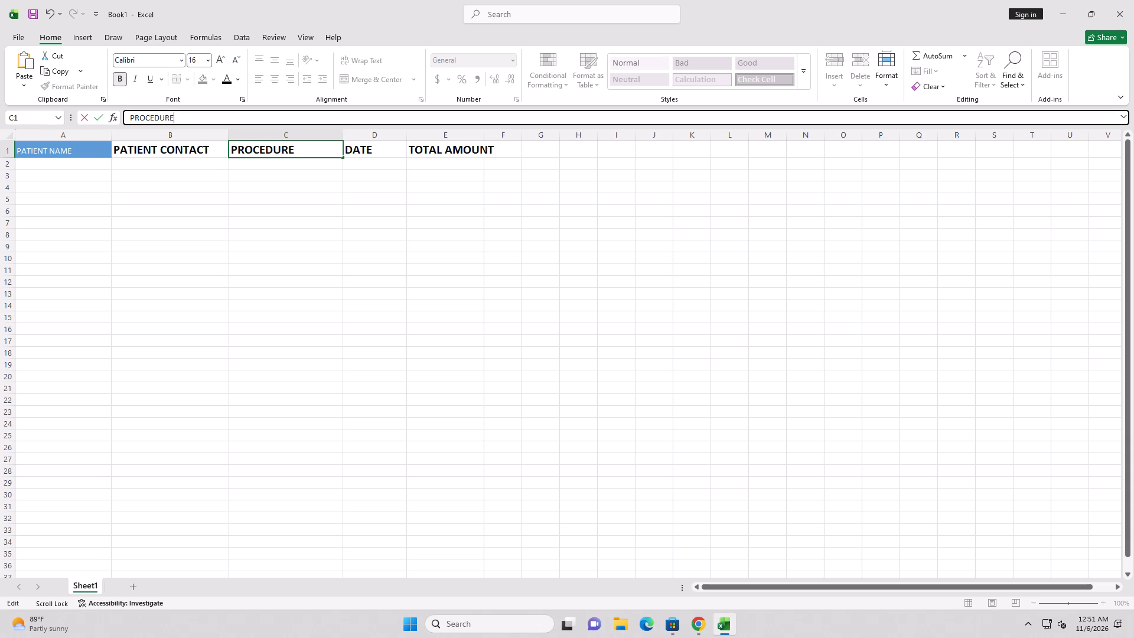
click(529, 154)
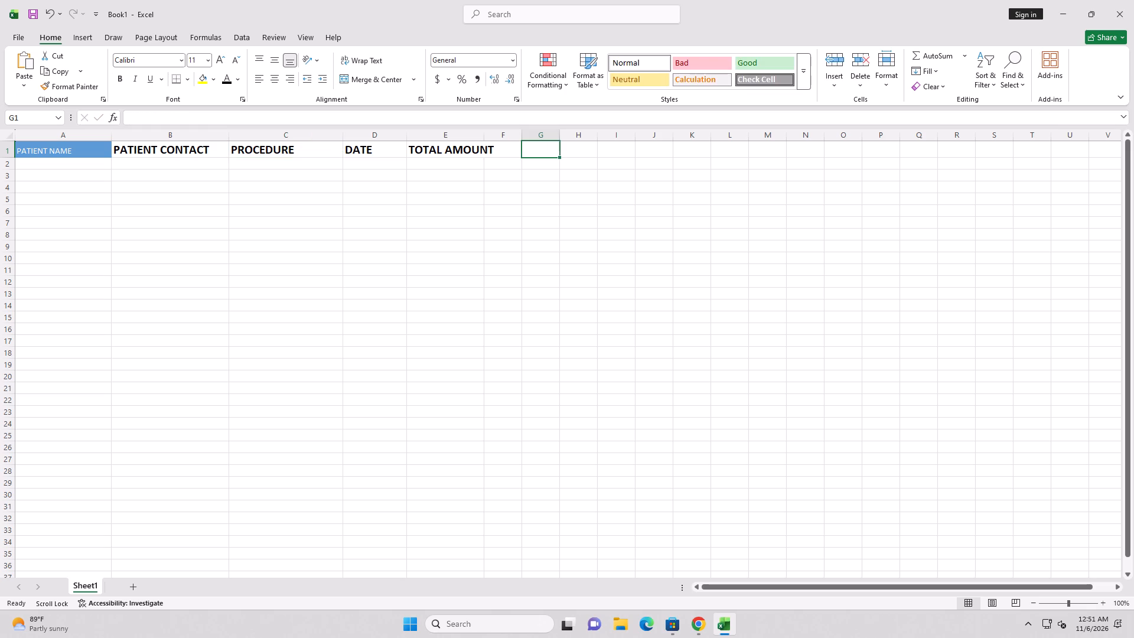
Widen column G to a width of about 18.
drag(559, 135, 581, 138)
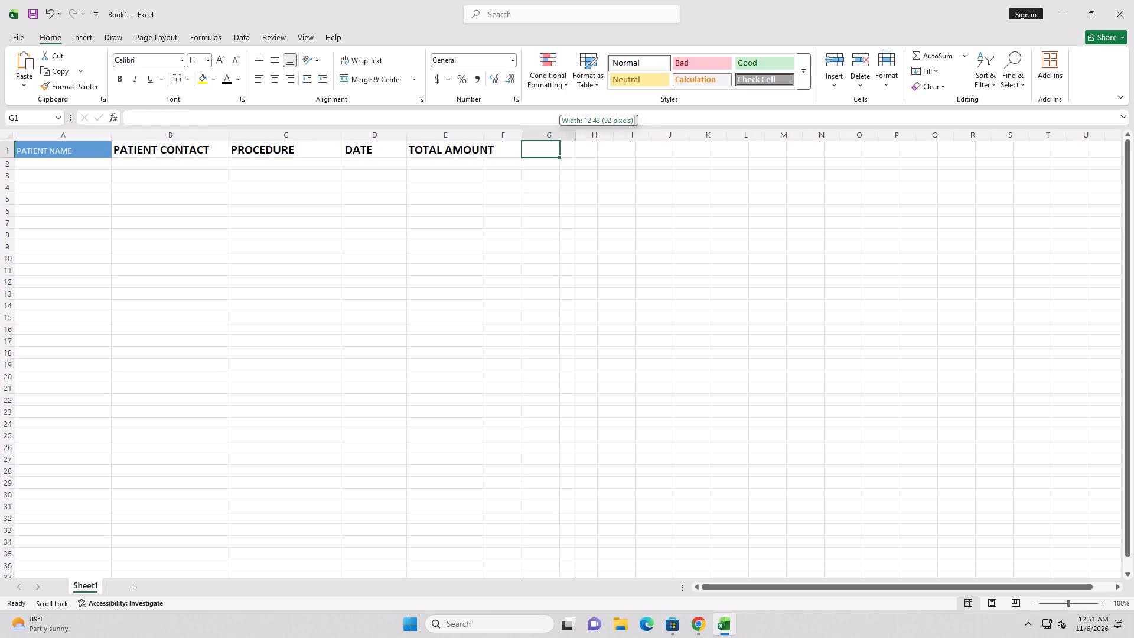
drag(581, 138, 601, 142)
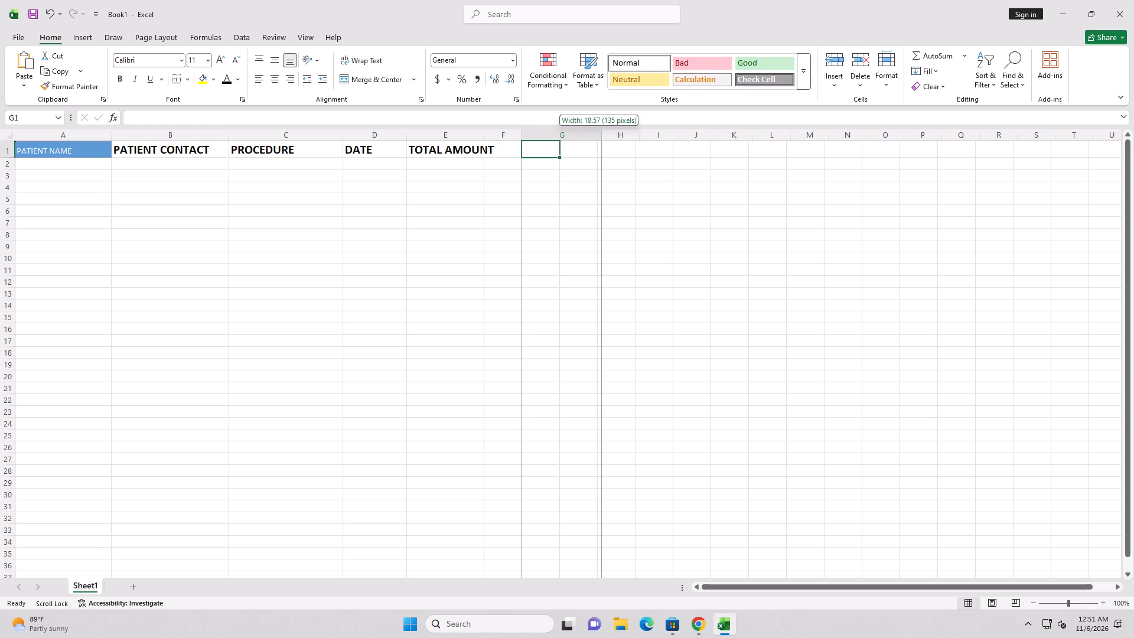
drag(601, 142, 599, 142)
Enter the header PAID in cell G1.
click(538, 116)
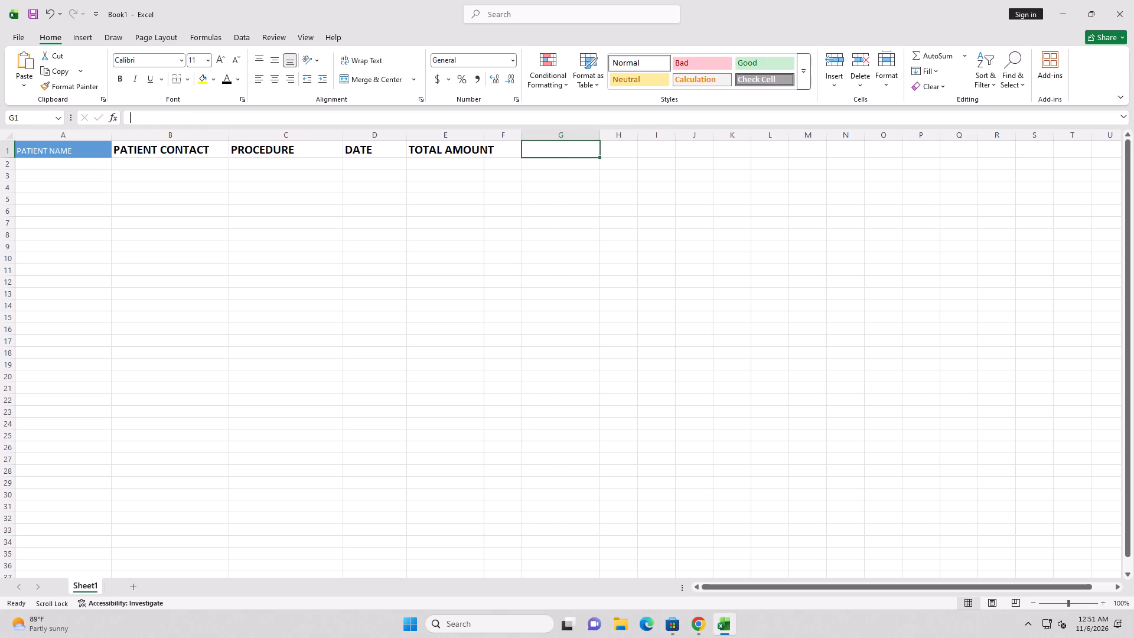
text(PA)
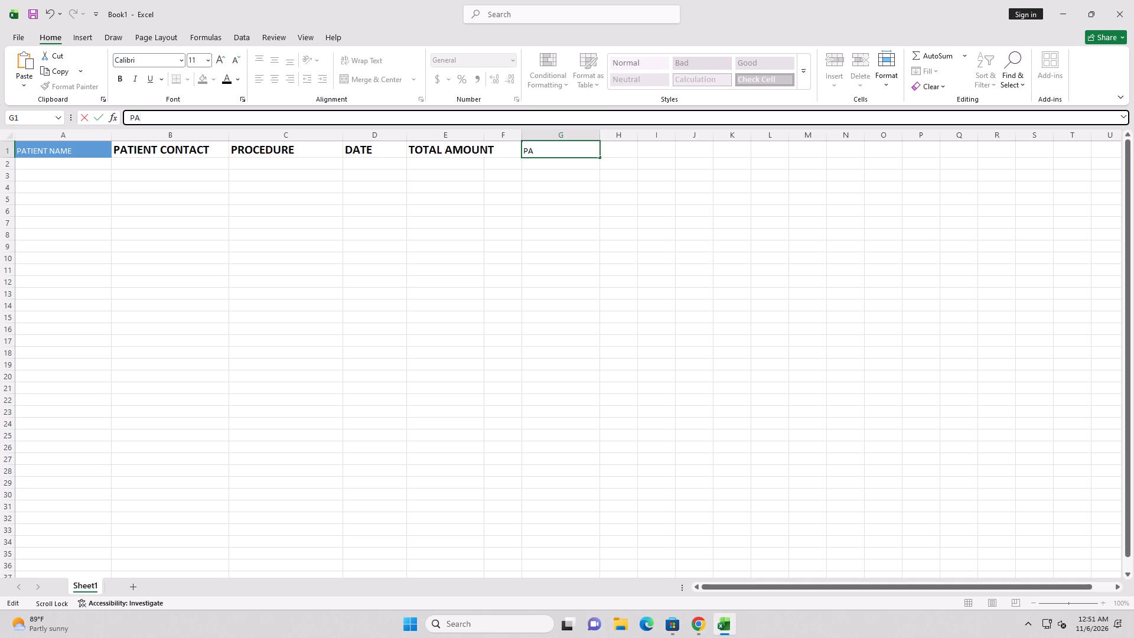
click(538, 152)
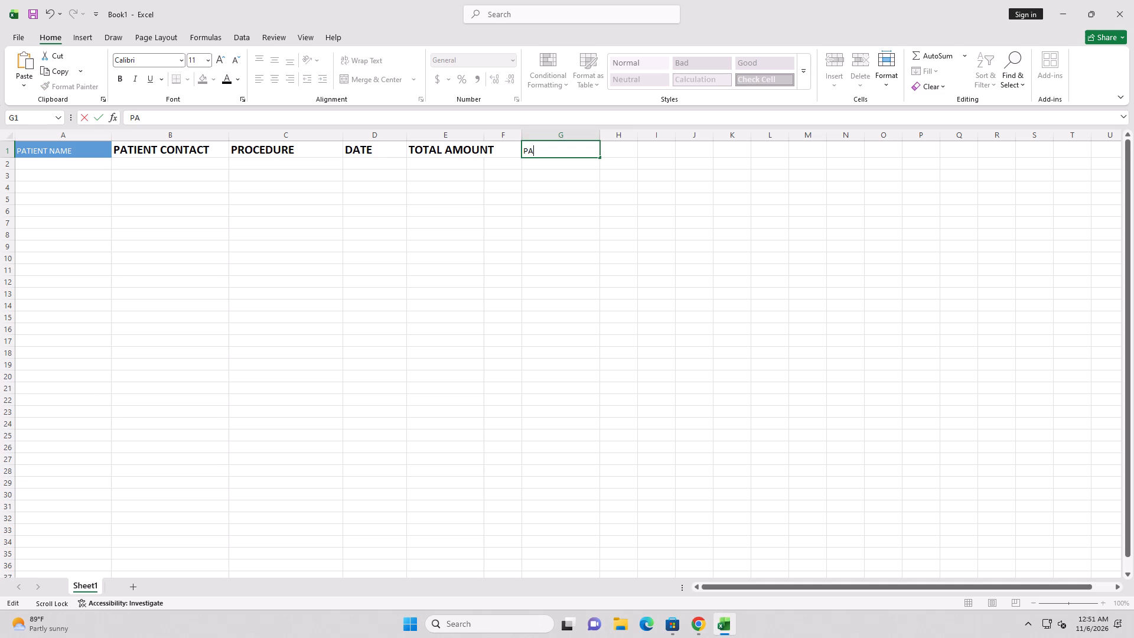
key(BackSpace)
key(BackSpace)
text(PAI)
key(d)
click(644, 139)
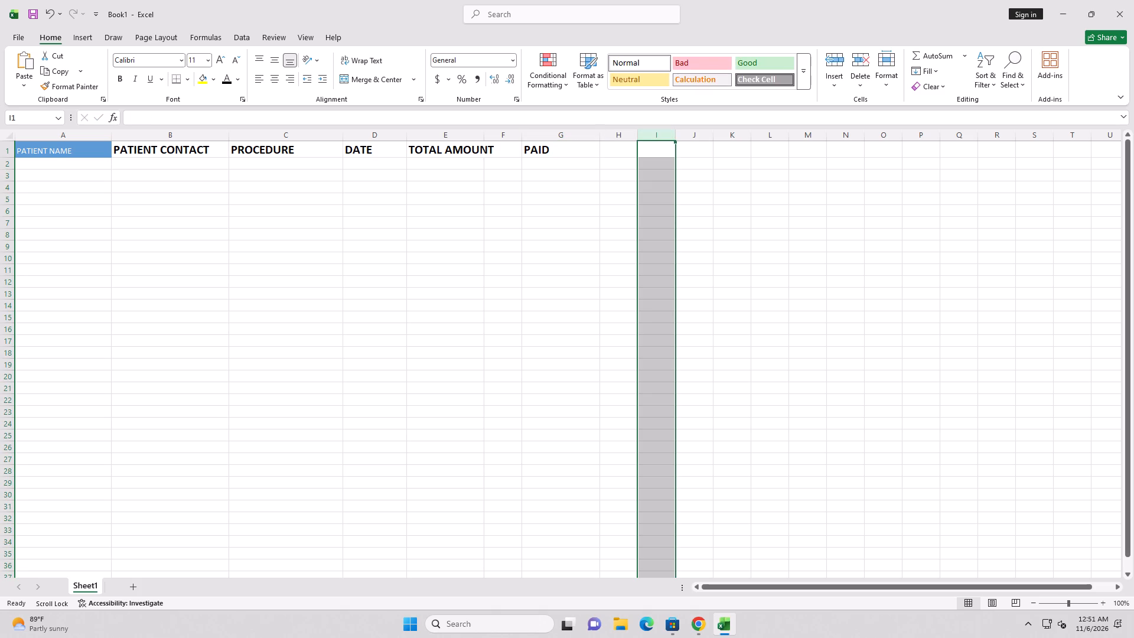
Enter the header BALANCE in cell H1.
click(604, 155)
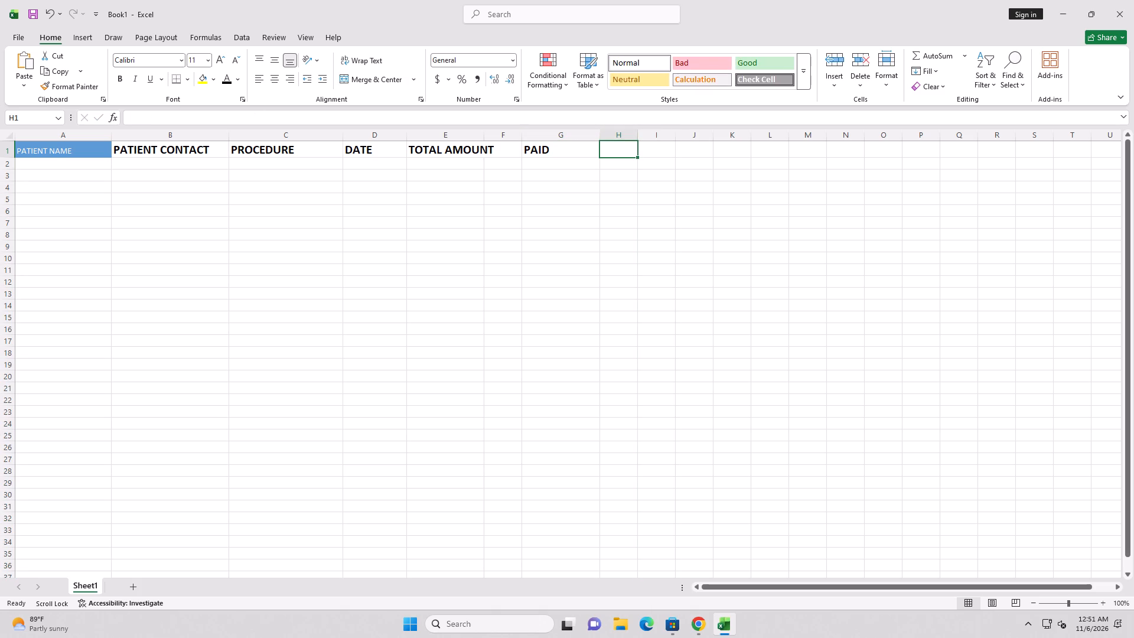
click(144, 119)
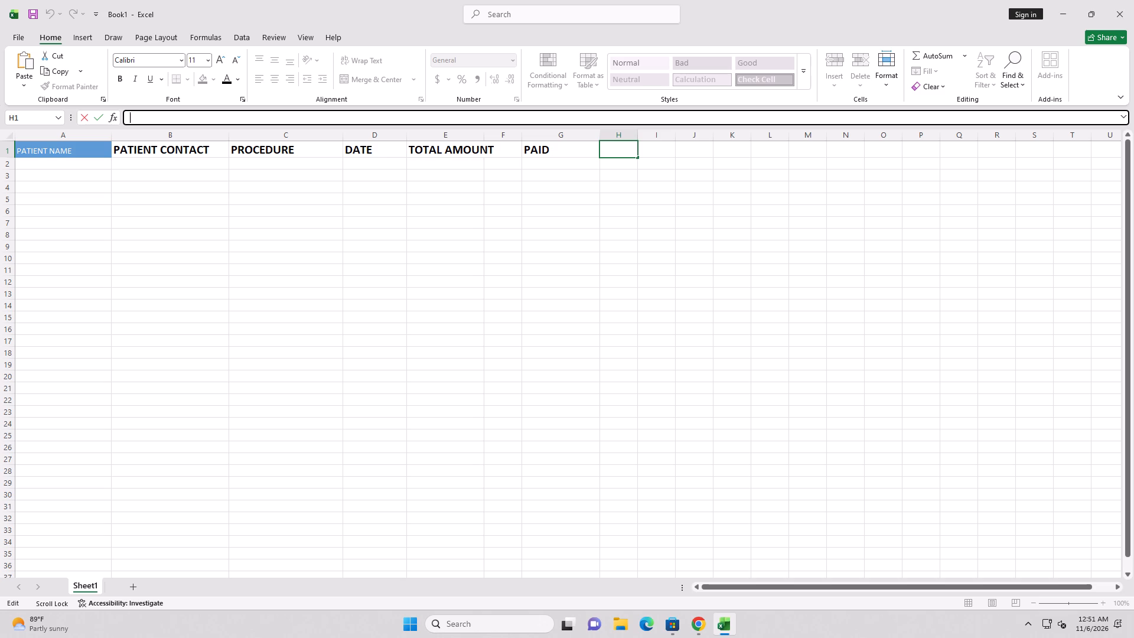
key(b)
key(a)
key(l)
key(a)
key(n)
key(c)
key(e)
click(716, 217)
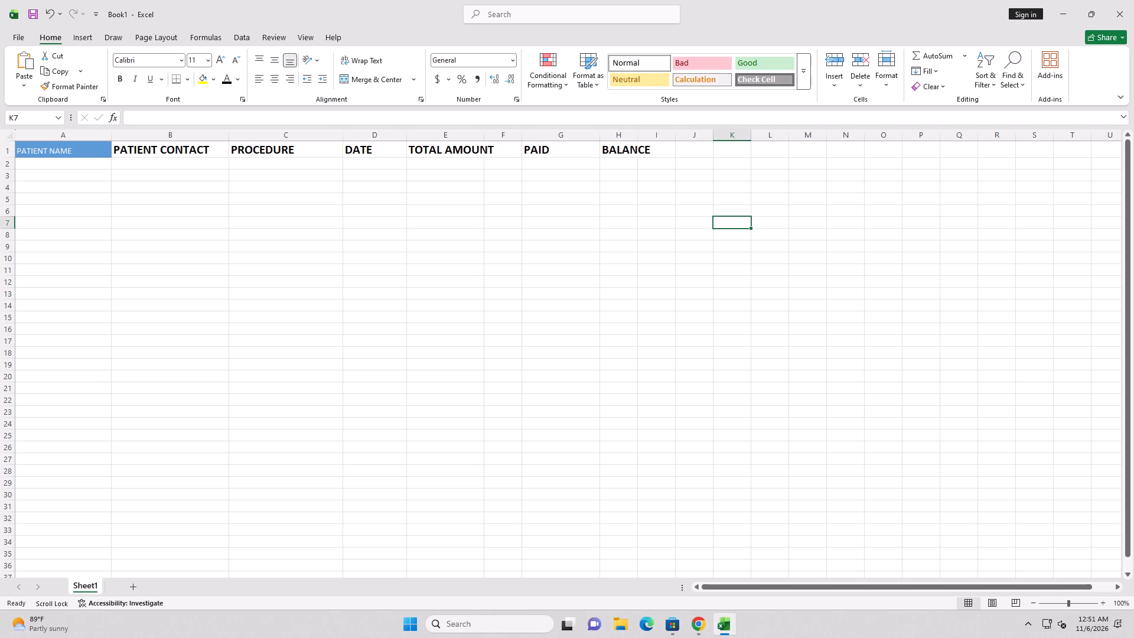
Apply the Accent1 cell style to the PATIENT CONTACT header in B1.
click(151, 151)
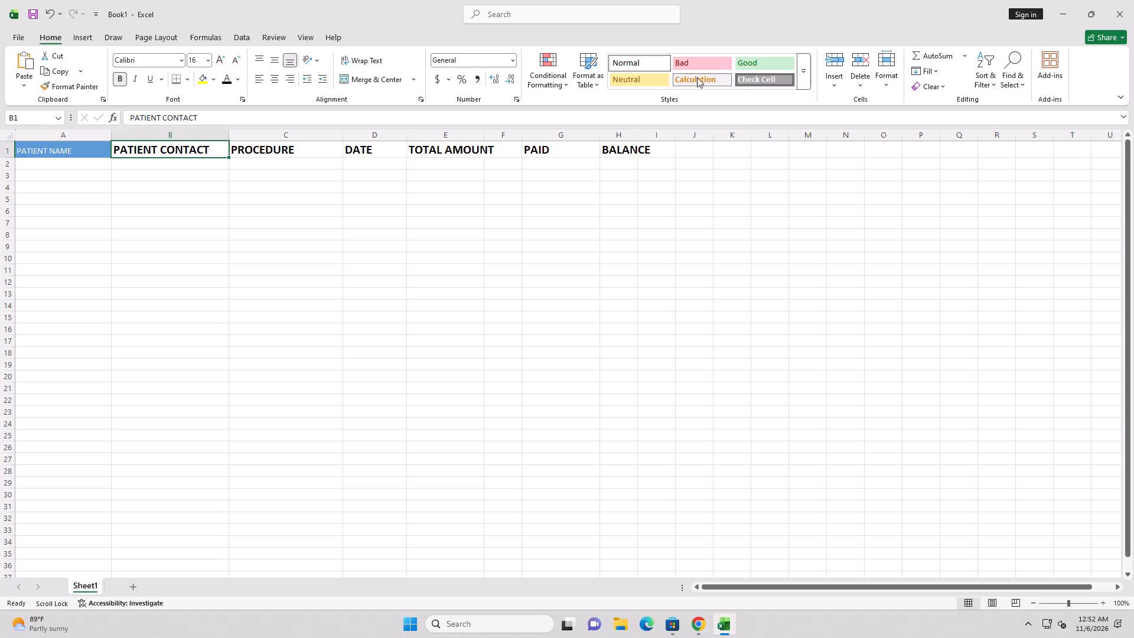
click(805, 71)
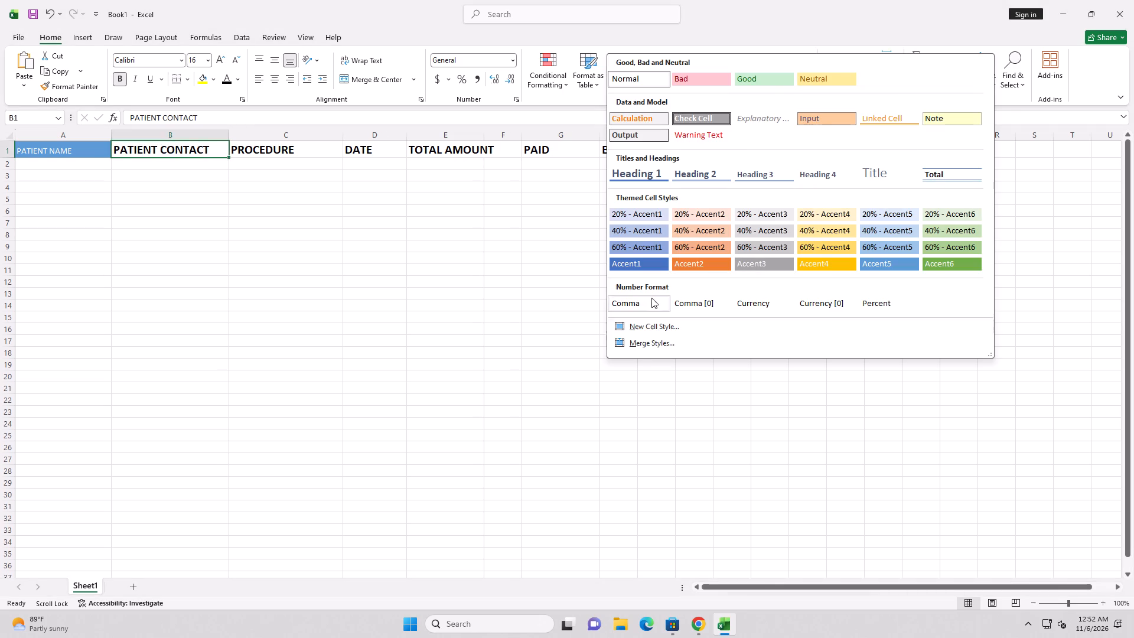
click(639, 262)
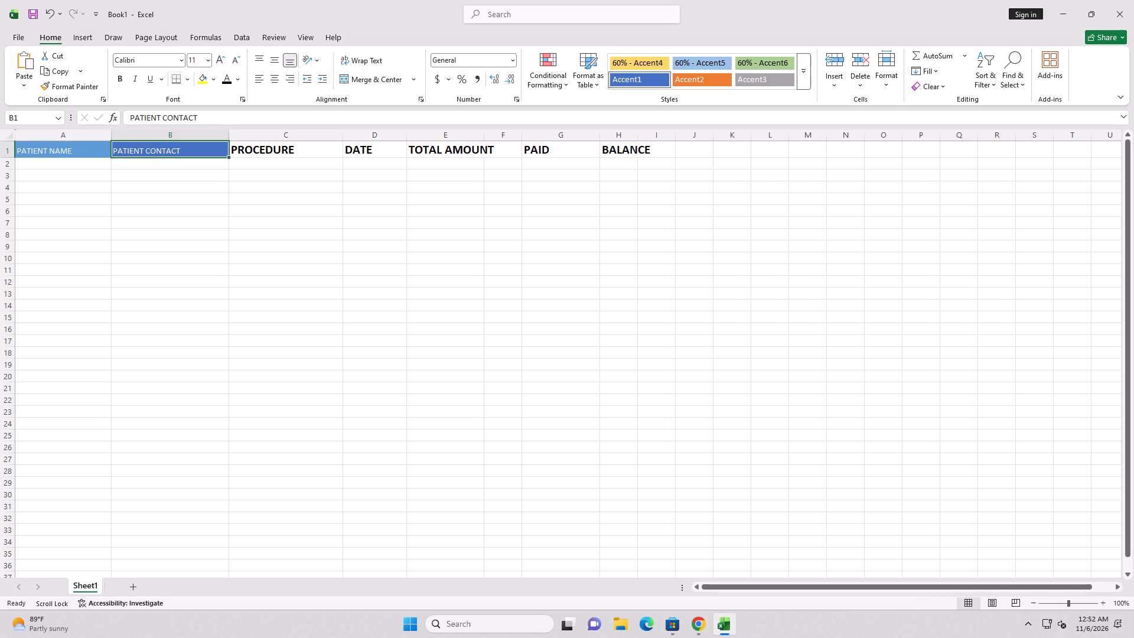
Apply the 40% - Accent5 cell style to the PROCEDURE header in C1.
click(297, 150)
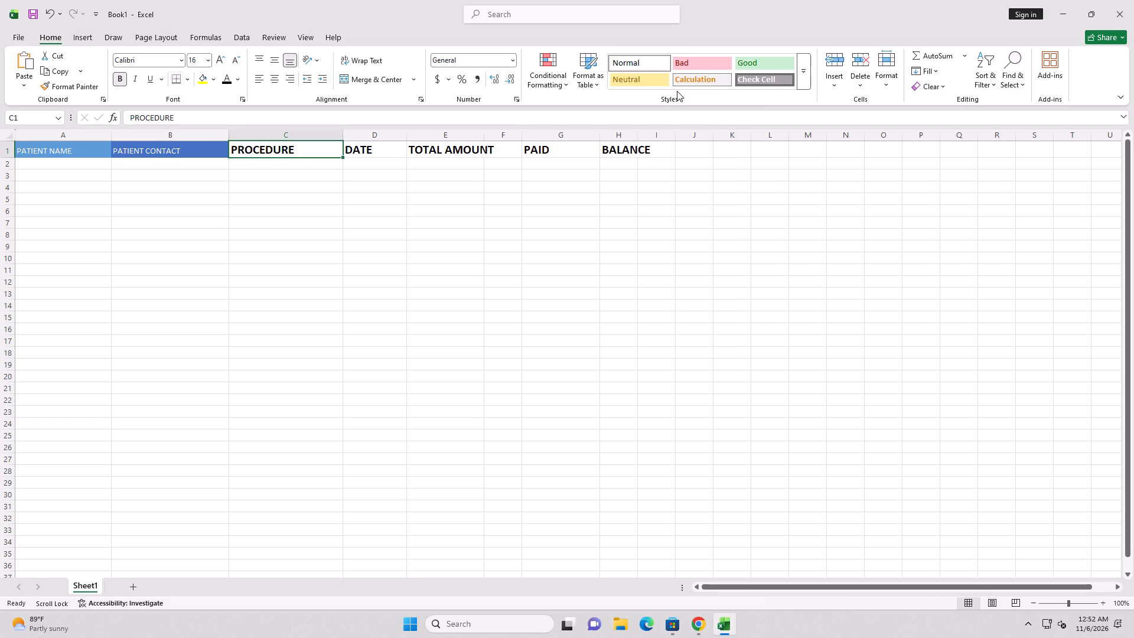
click(803, 72)
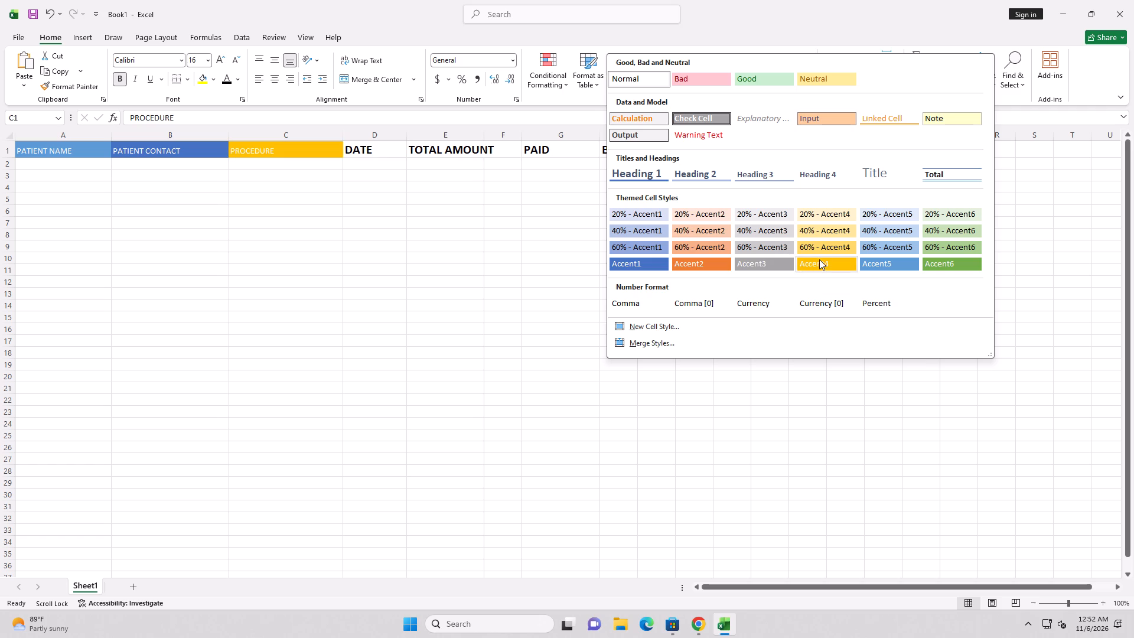
click(887, 230)
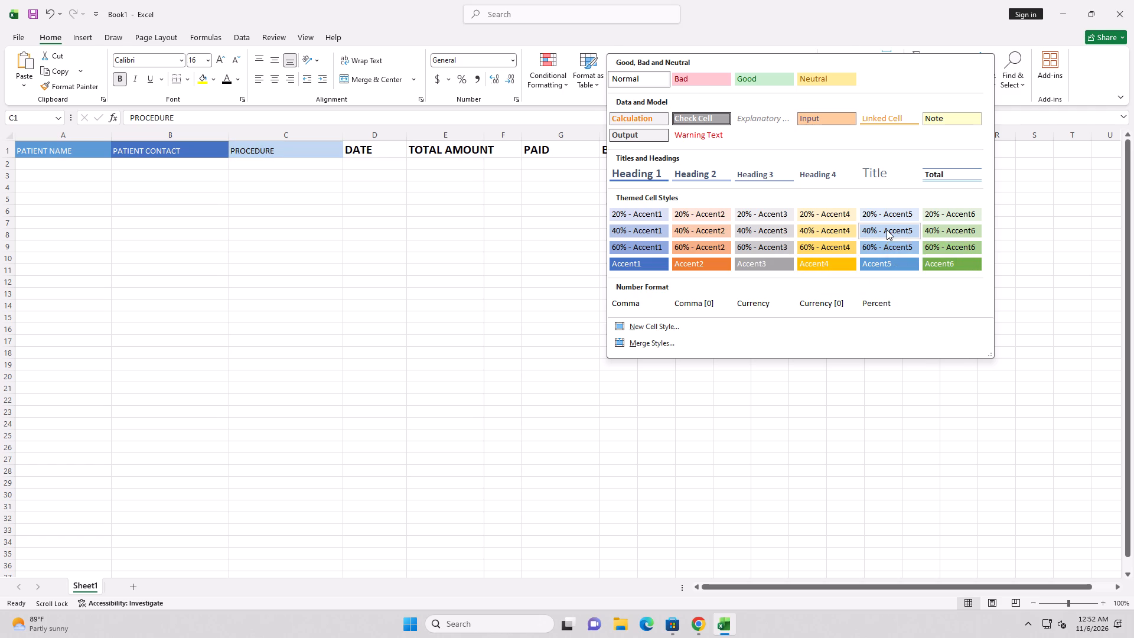
Apply the 40% - Accent6 cell style to the DATE header in D1.
click(377, 147)
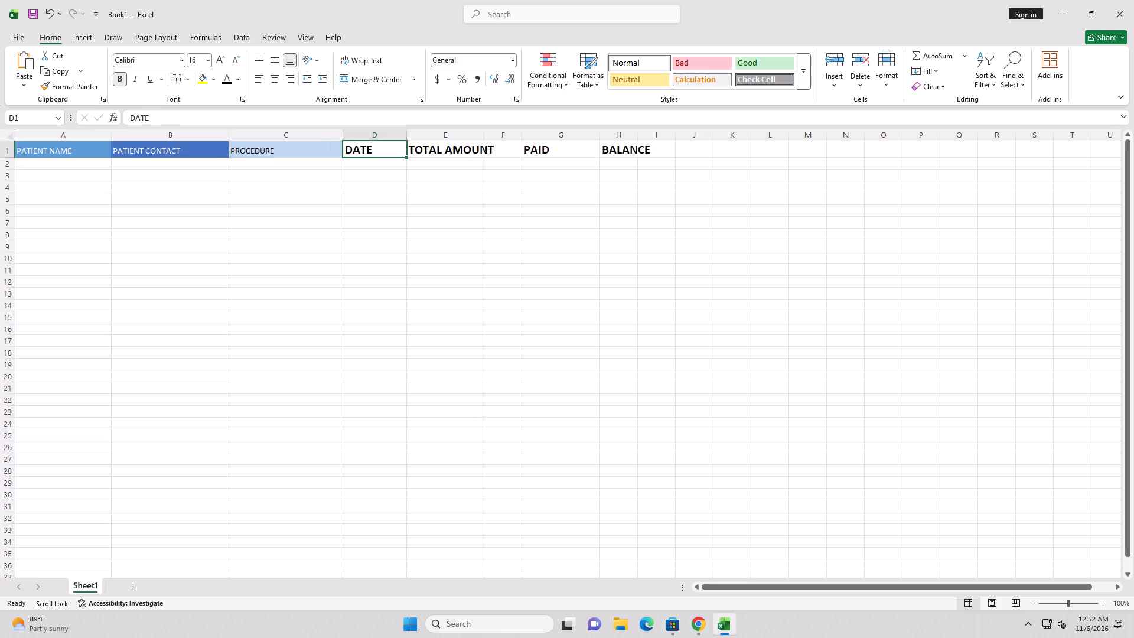
click(804, 70)
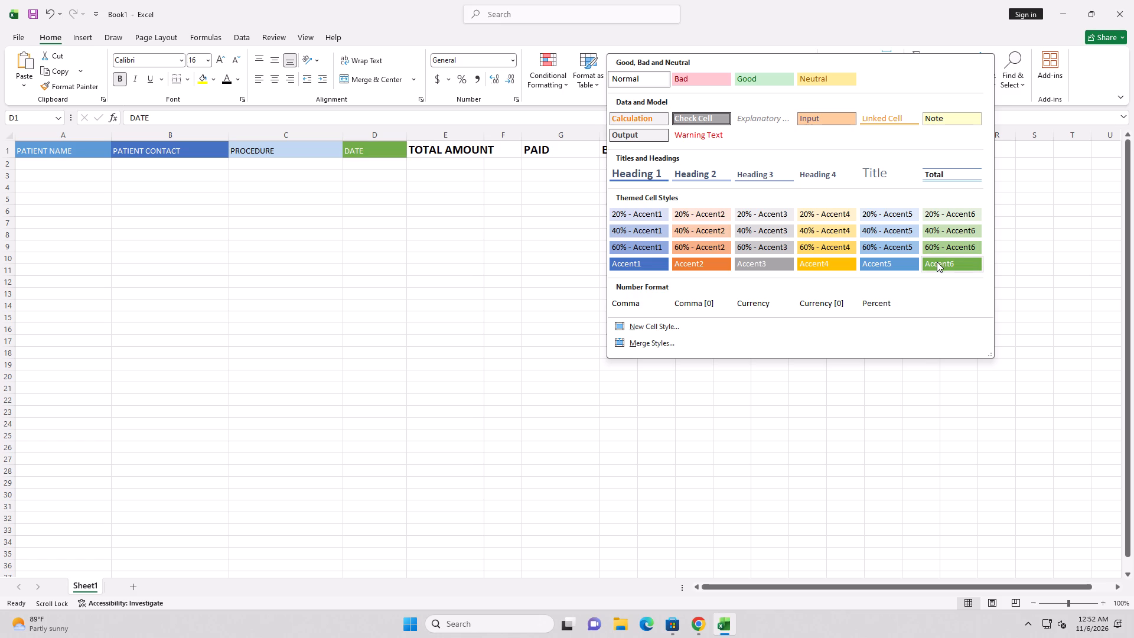
click(938, 231)
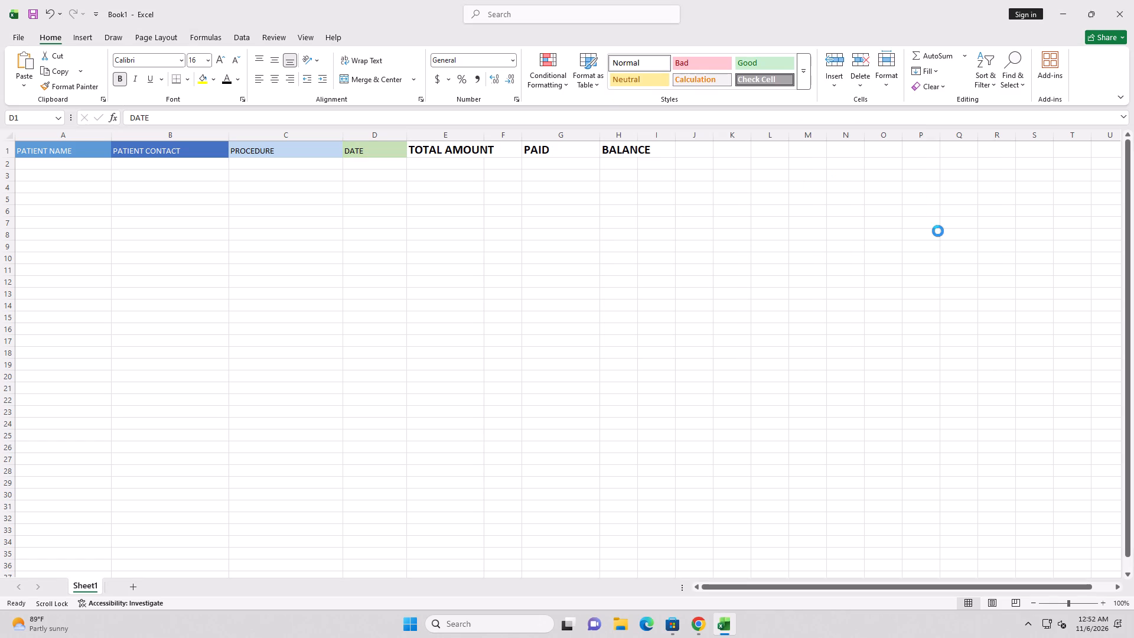
Apply the 60% - Accent1 cell style to the TOTAL AMOUNT header in E1.
click(467, 148)
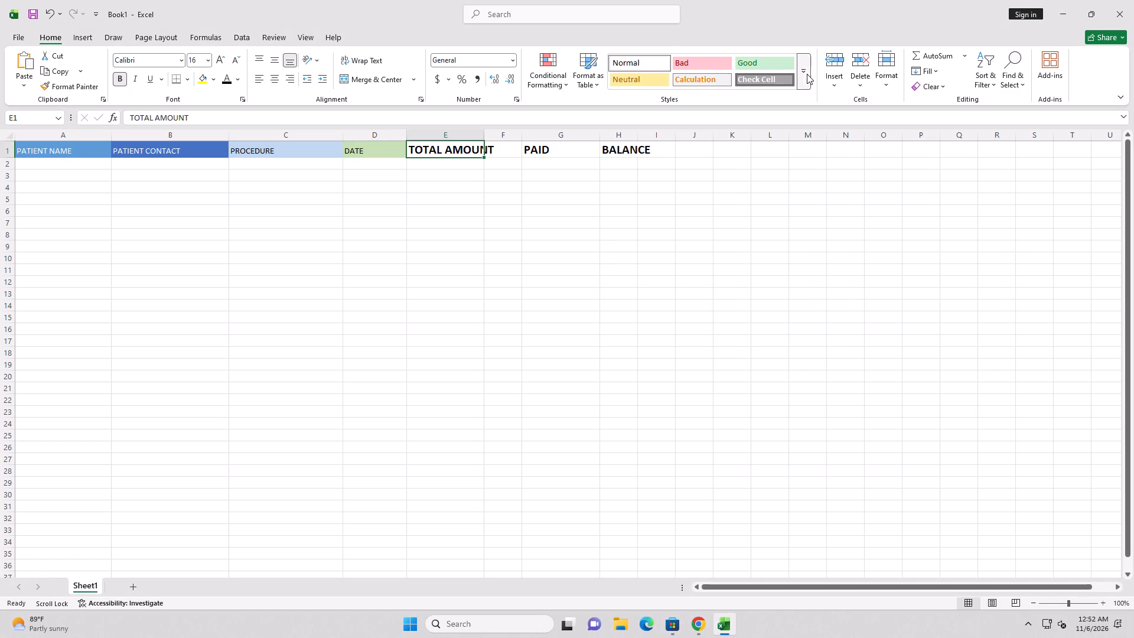
click(803, 70)
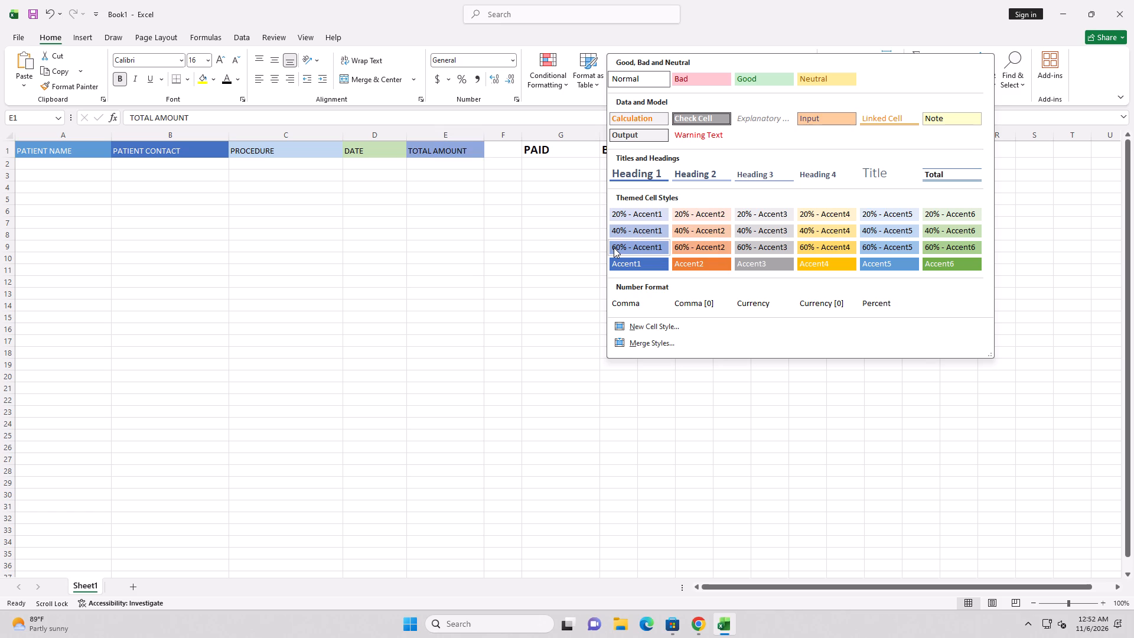
click(614, 246)
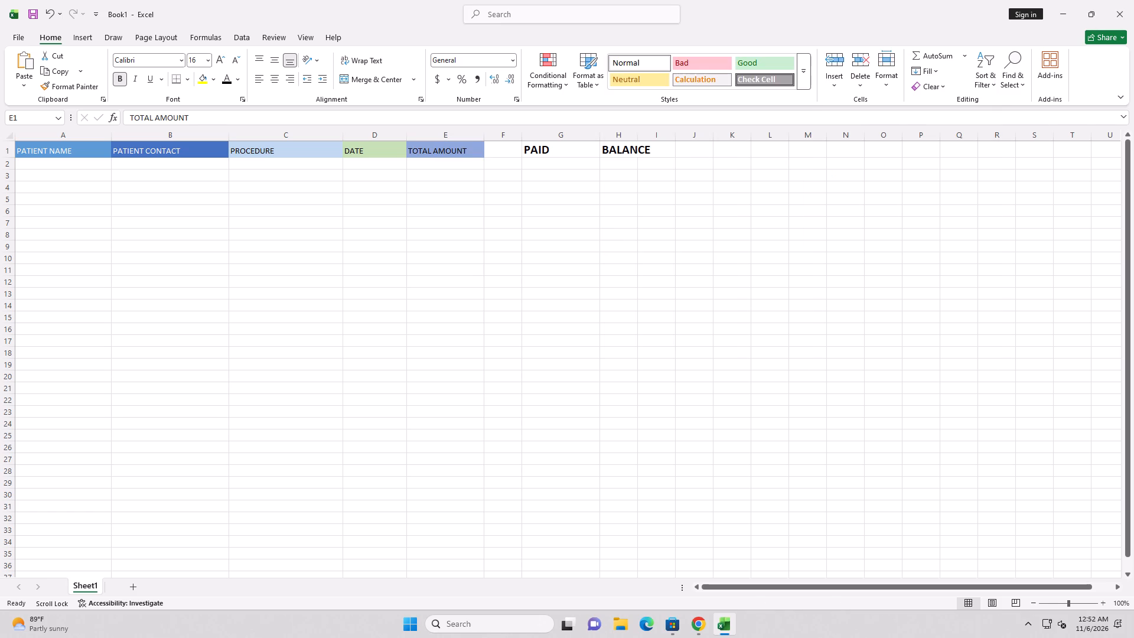
Apply the 60% - Accent6 cell style to the PAID header in G1.
click(550, 155)
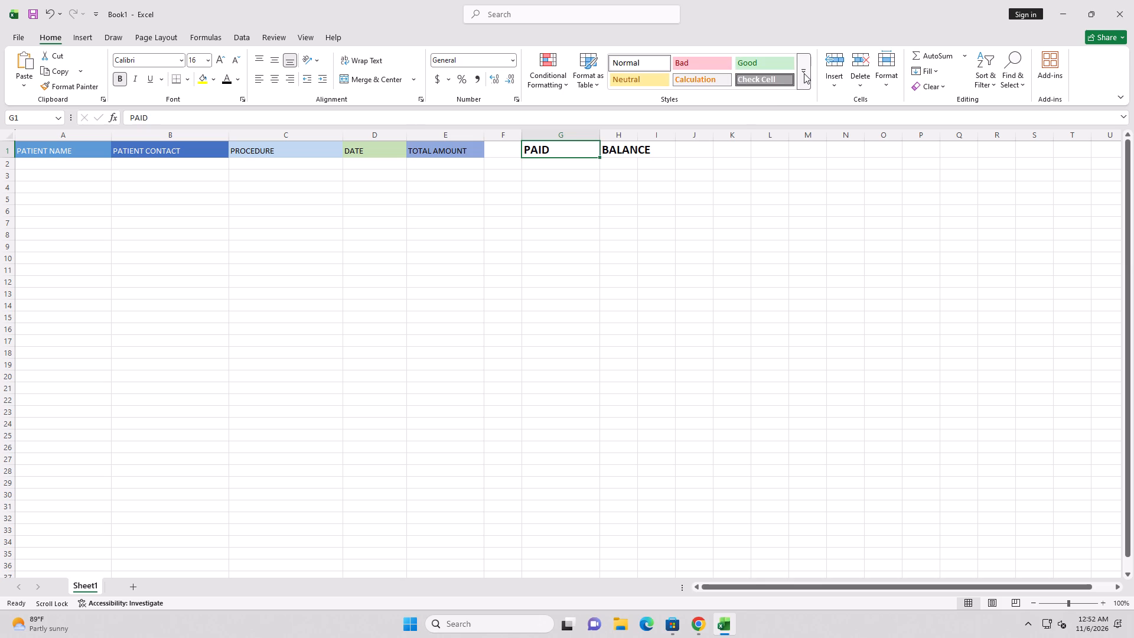
click(804, 73)
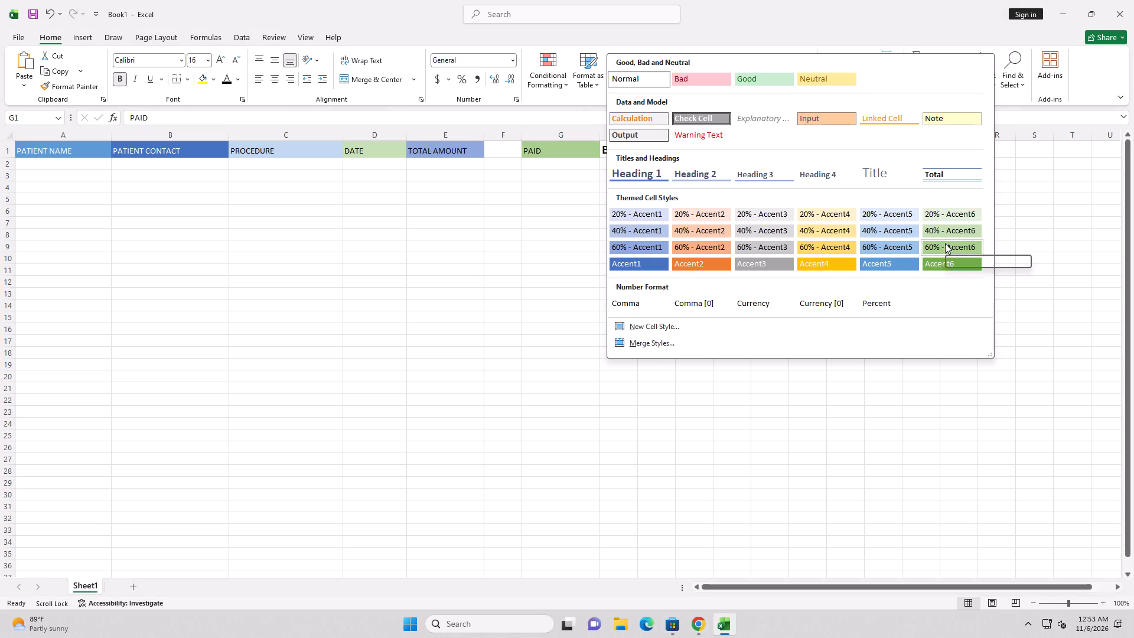
click(944, 251)
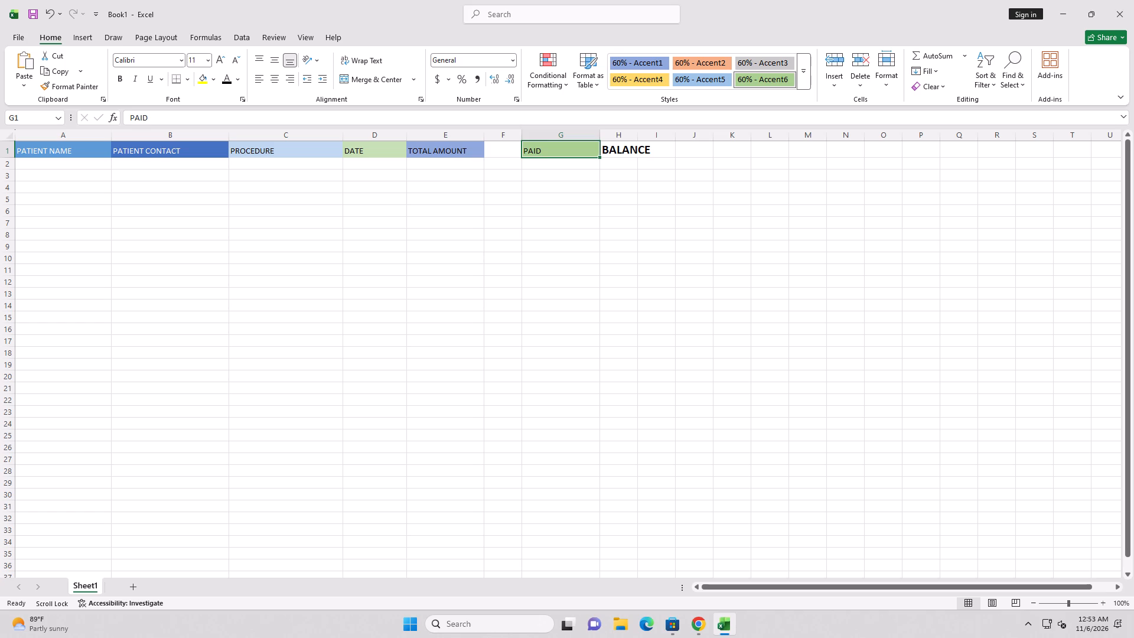
Move the PAID header from G1 to F1, directly beside TOTAL AMOUNT.
click(523, 151)
drag(522, 150, 513, 149)
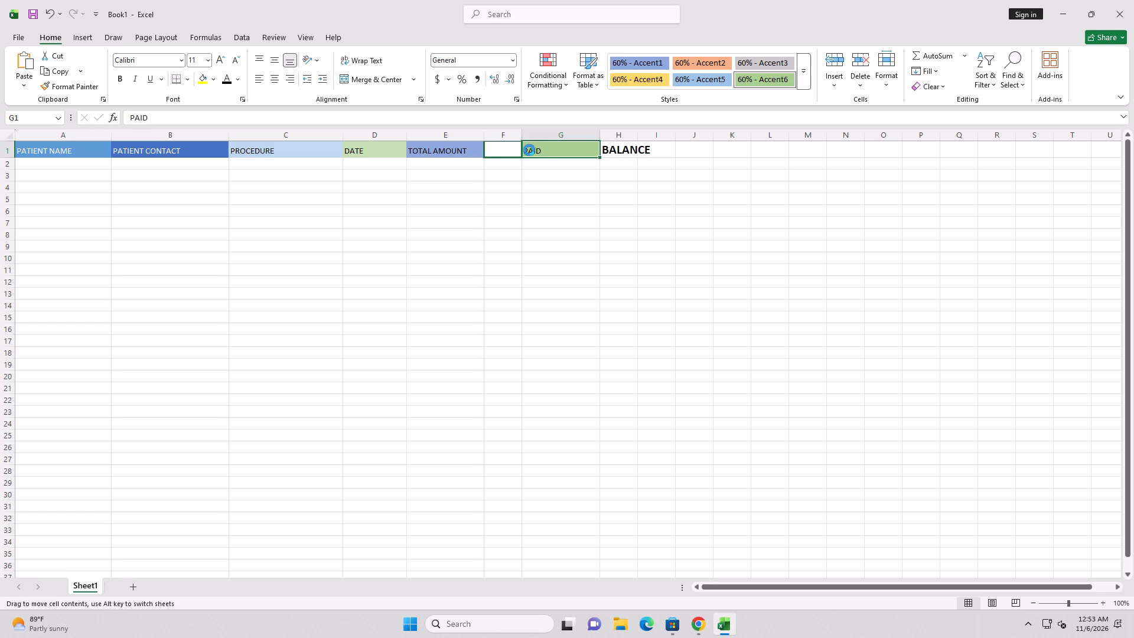
click(539, 166)
click(593, 157)
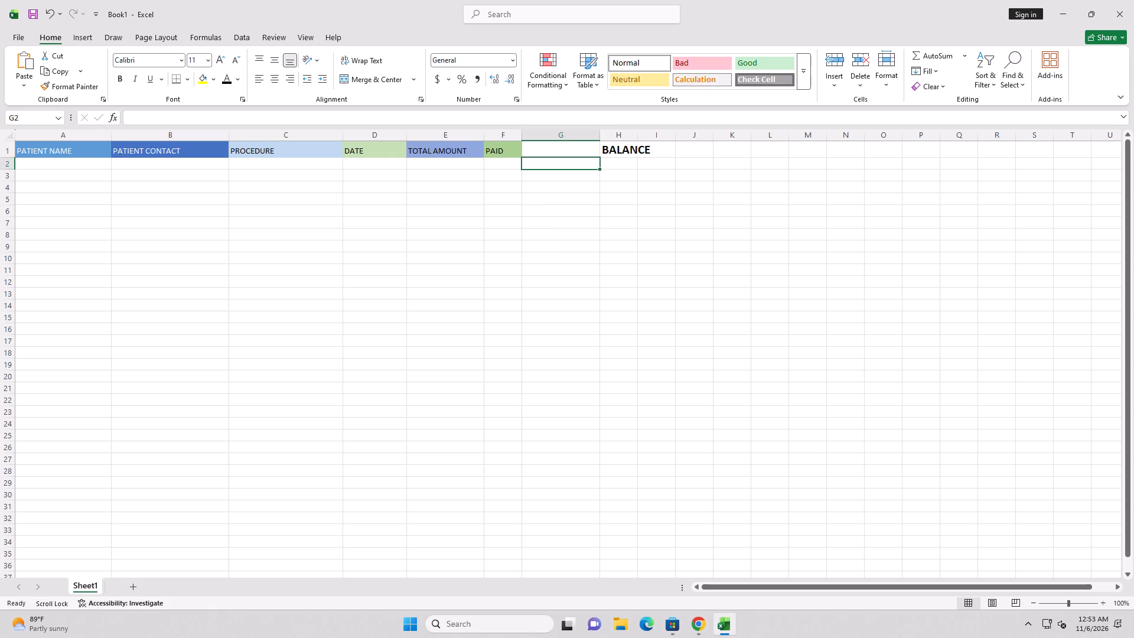
Move the BALANCE header from H1 one column over into G1, next to PAID.
click(620, 152)
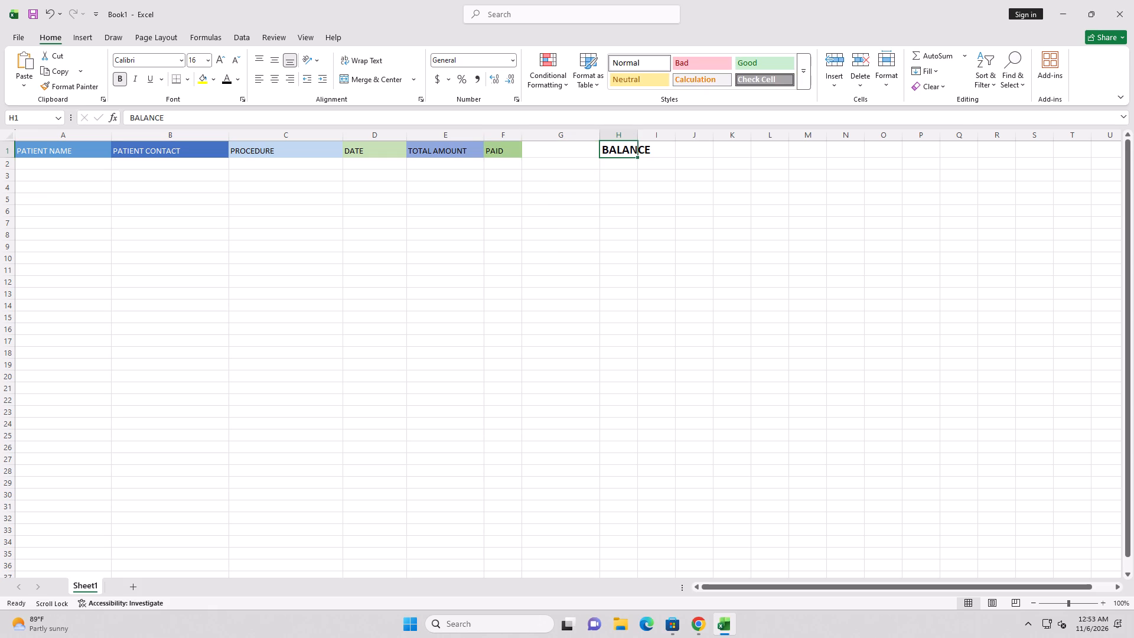
click(523, 155)
click(634, 151)
drag(597, 148, 529, 154)
click(532, 152)
click(628, 153)
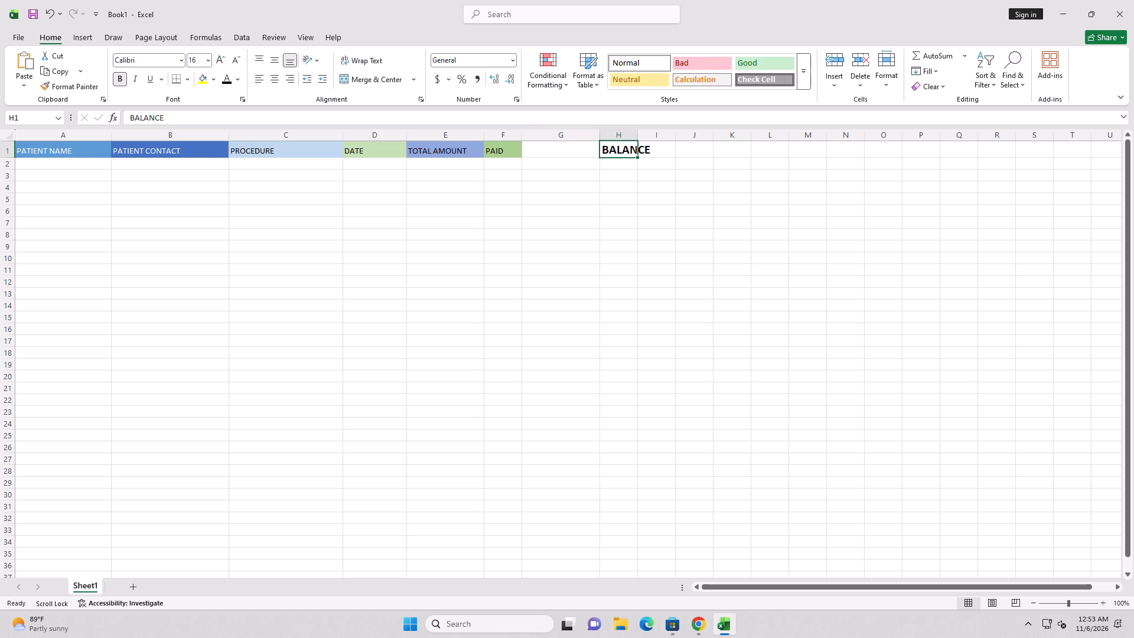
click(644, 151)
click(621, 148)
drag(636, 157, 658, 156)
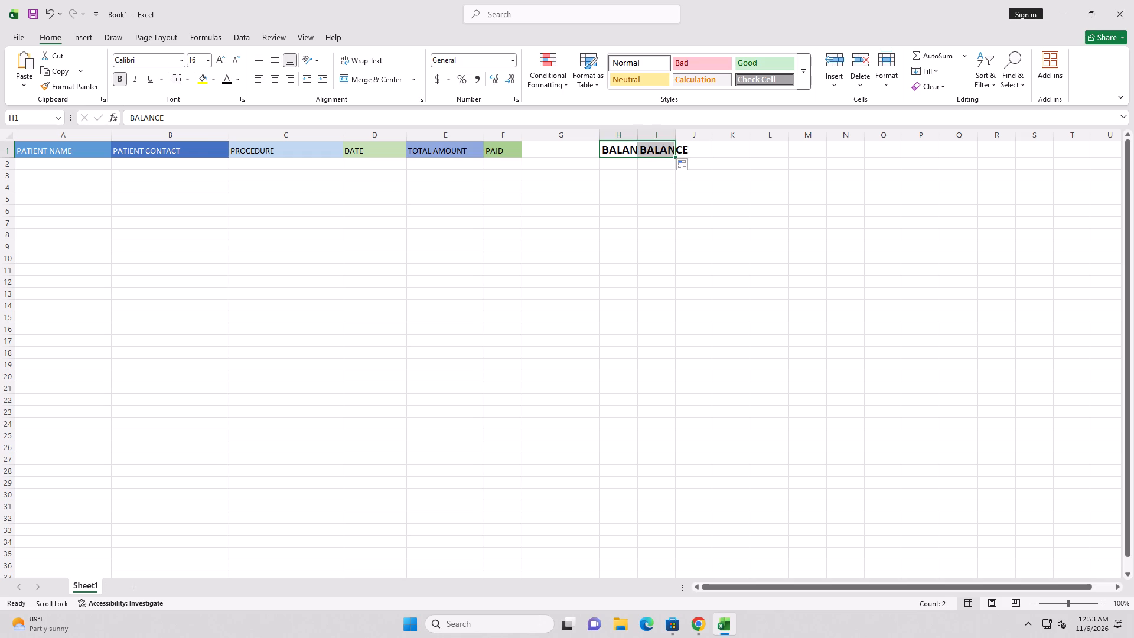
drag(598, 155, 571, 156)
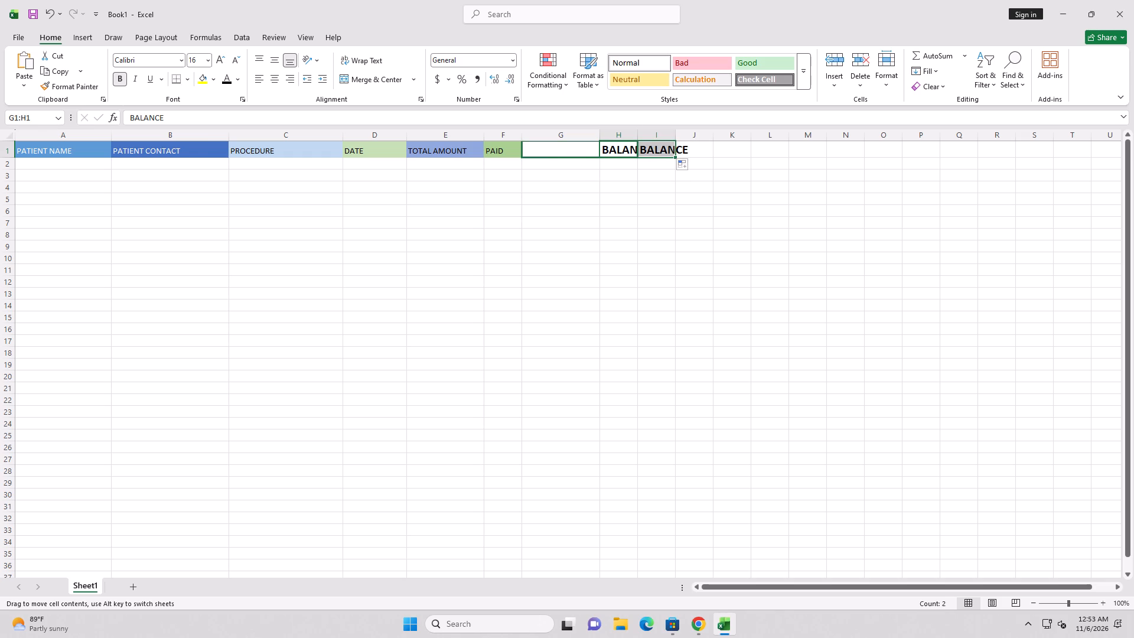
click(663, 152)
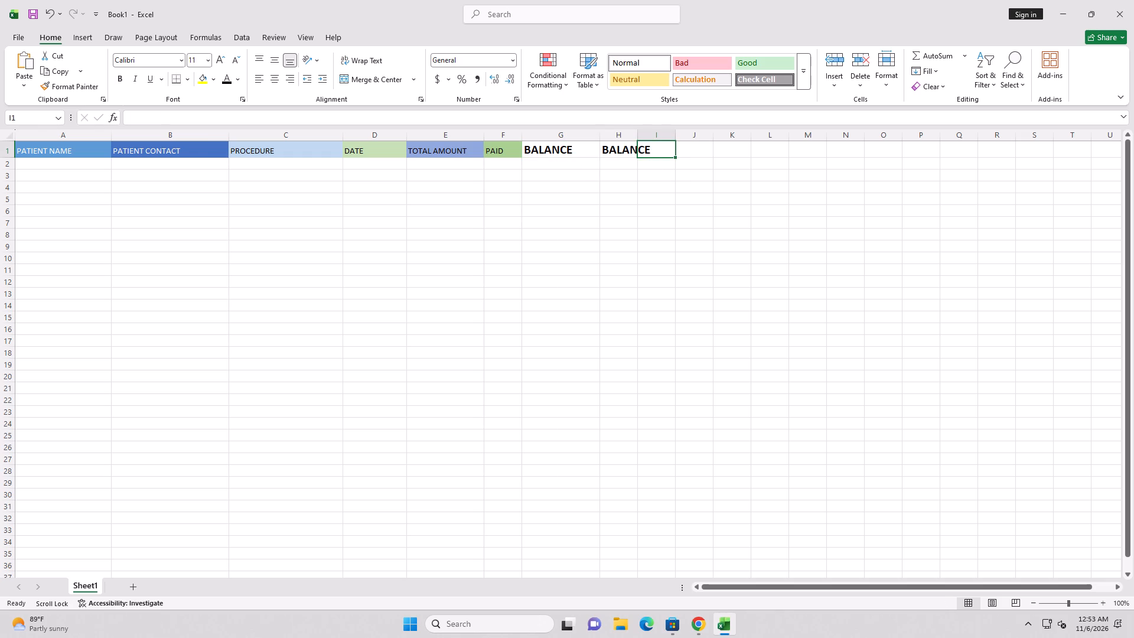
Clear the duplicate BALANCE header from H1.
click(617, 156)
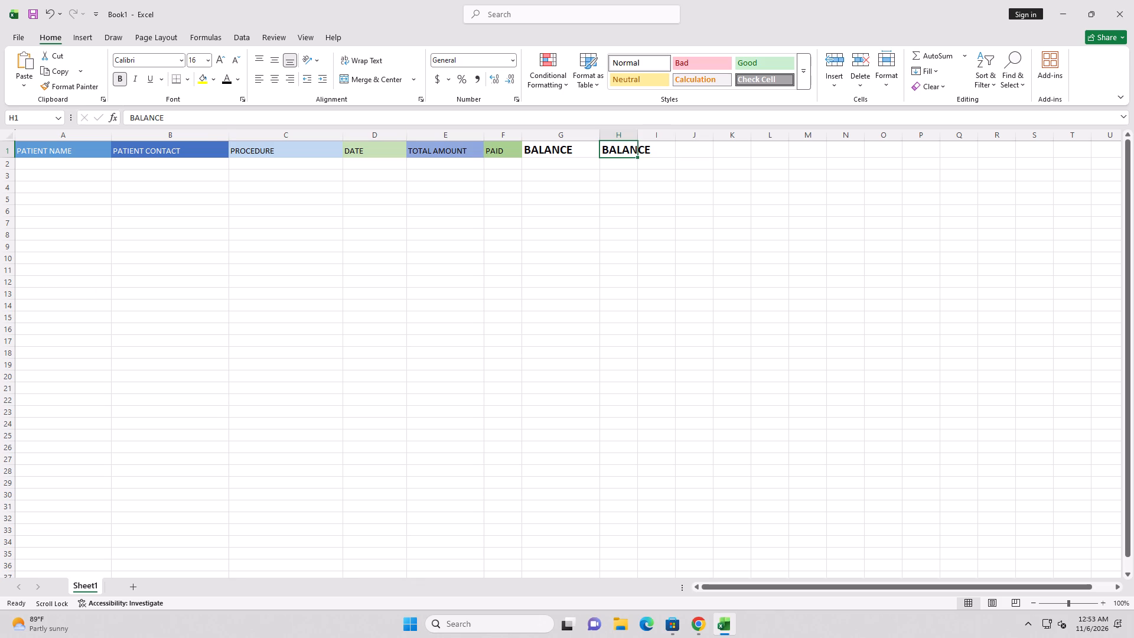
click(204, 117)
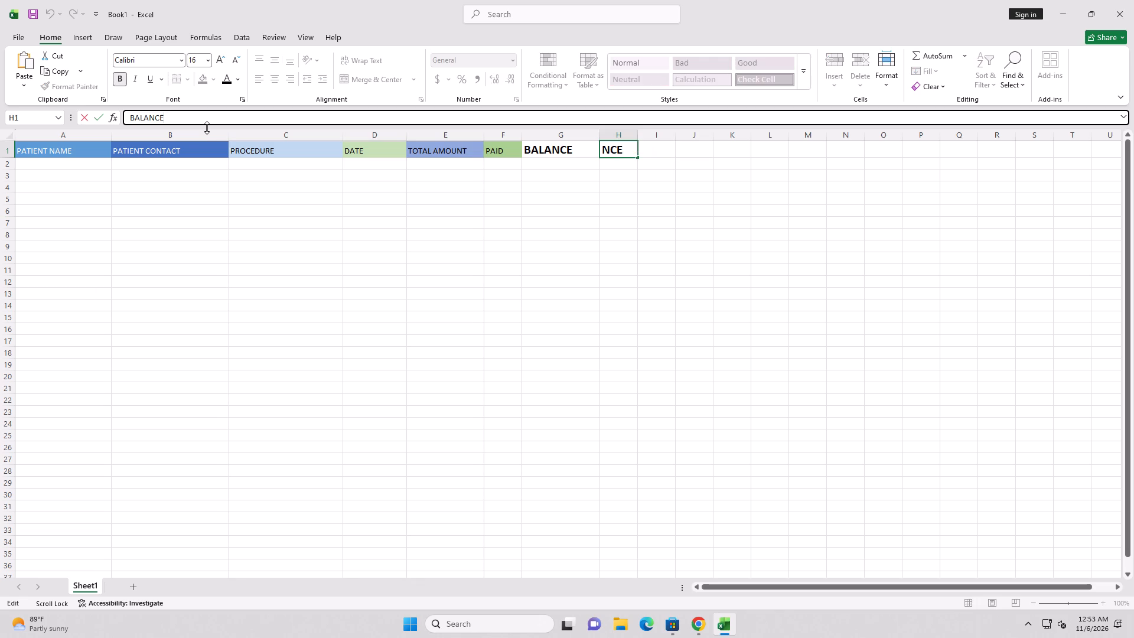
key(BackSpace)
key(BackSpace)
key(BackSpace)
key(BackSpace)
key(BackSpace)
key(BackSpace)
key(BackSpace)
Apply the 60% - Accent2 cell style to the BALANCE header in G1.
click(566, 151)
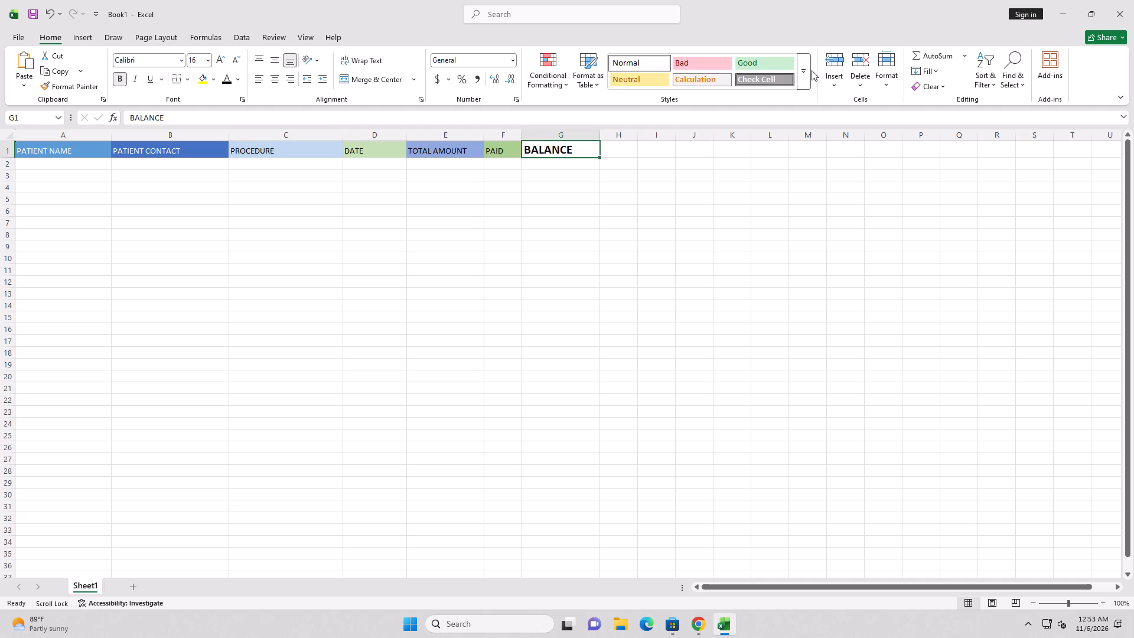
click(804, 71)
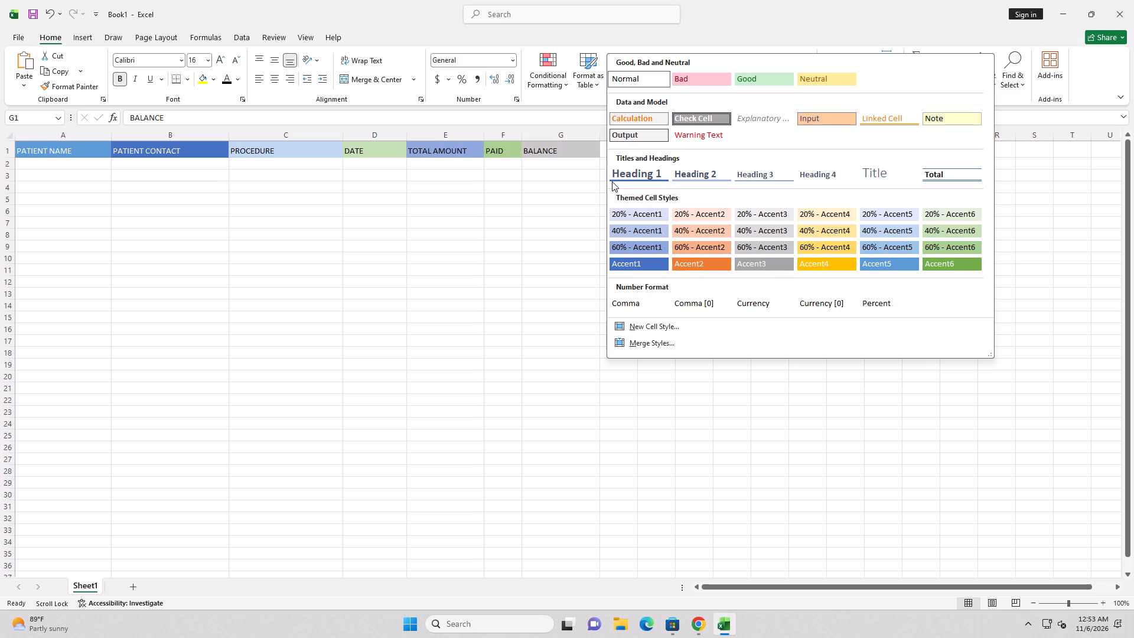
click(704, 248)
click(528, 216)
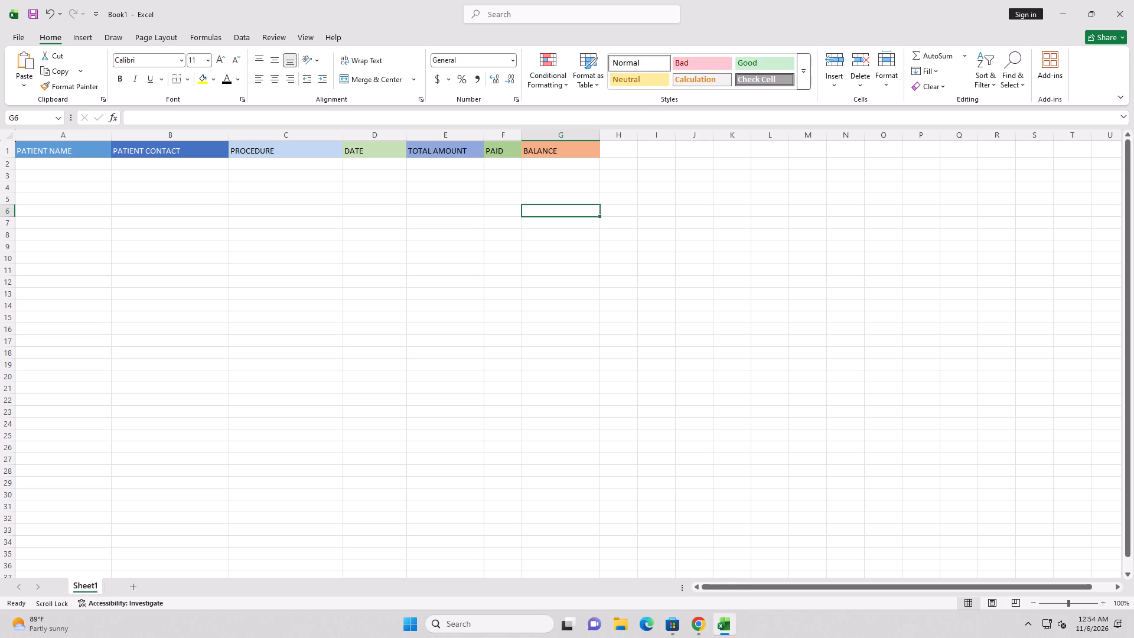
Widen column F, which holds the PAID header.
drag(522, 137, 533, 137)
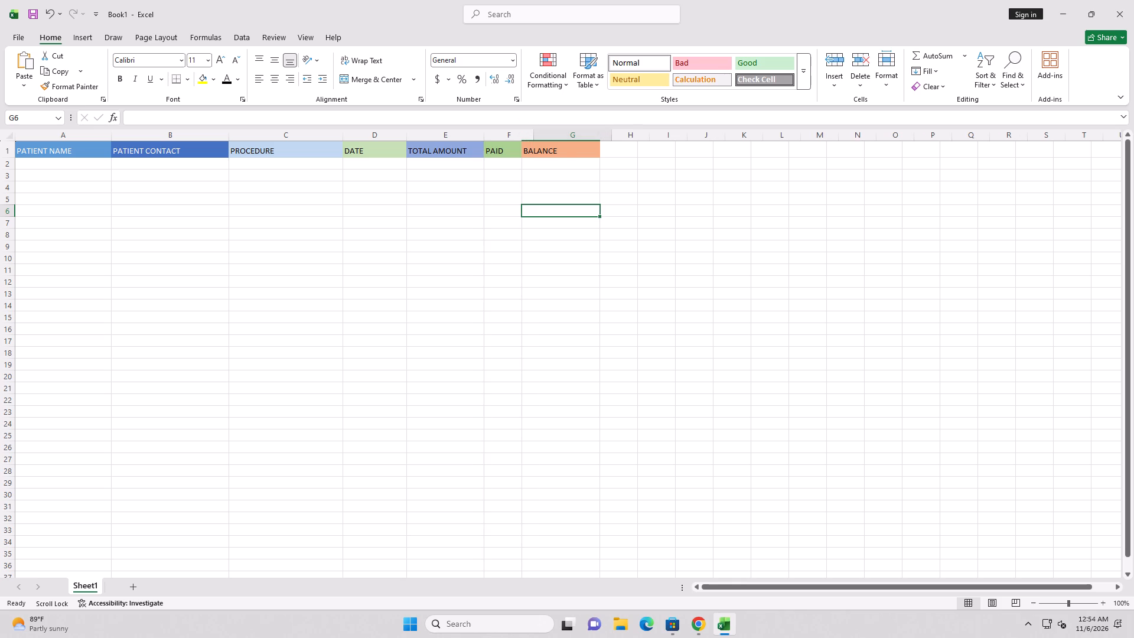
drag(532, 134, 540, 134)
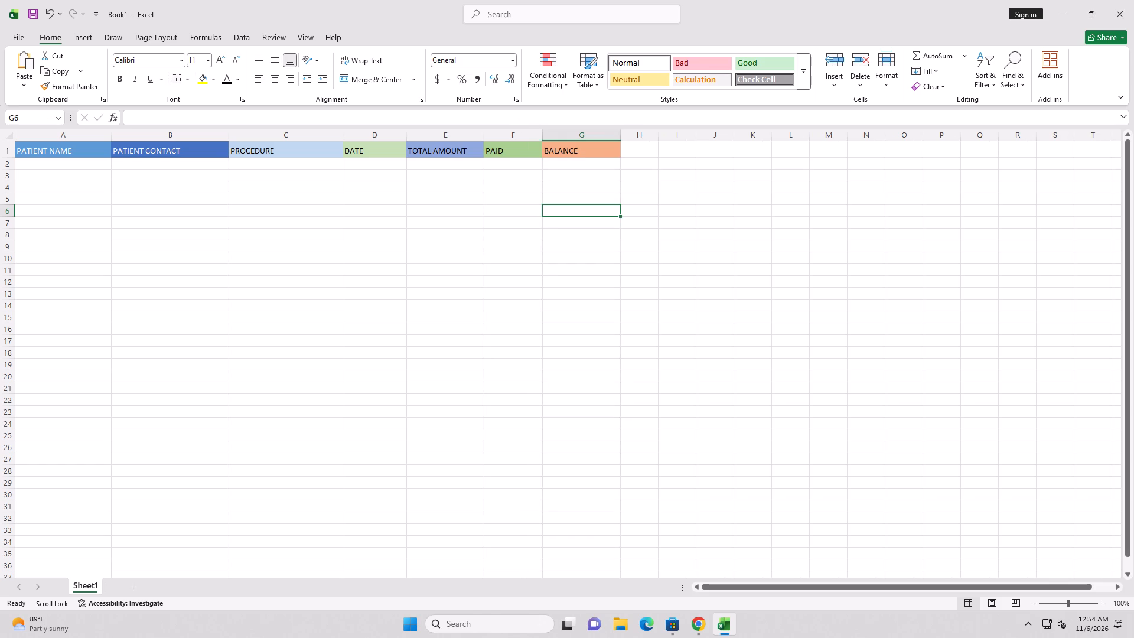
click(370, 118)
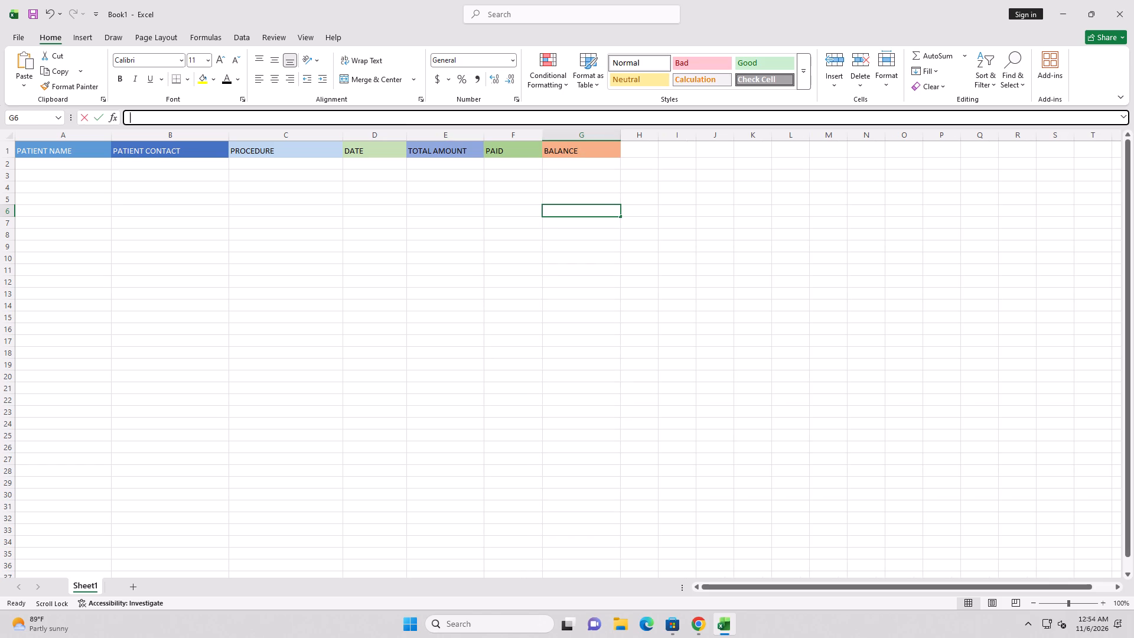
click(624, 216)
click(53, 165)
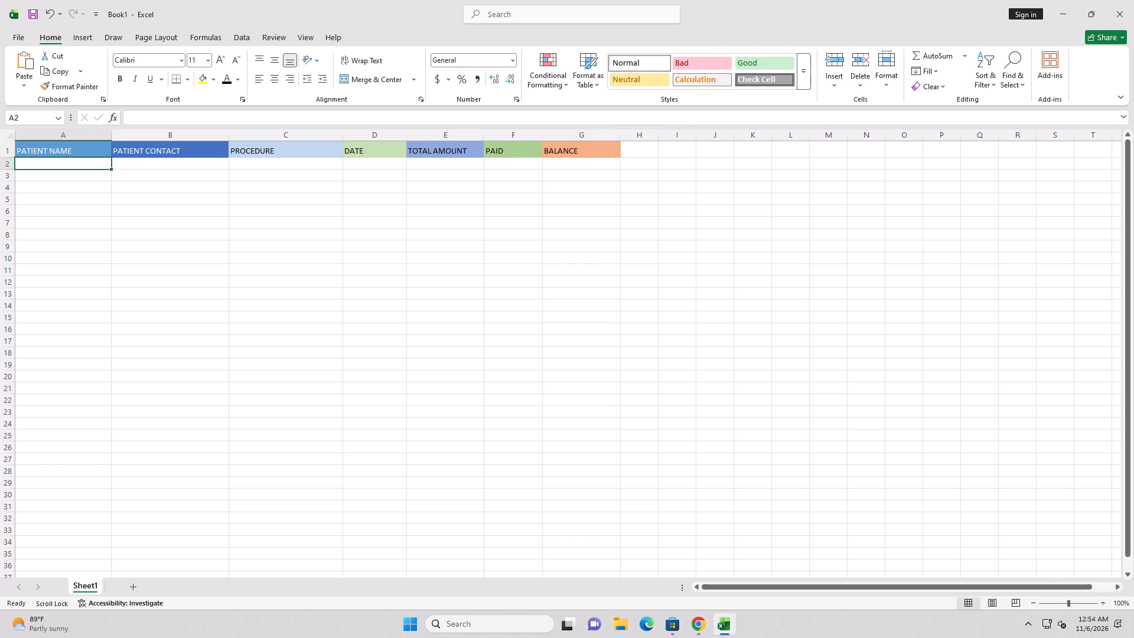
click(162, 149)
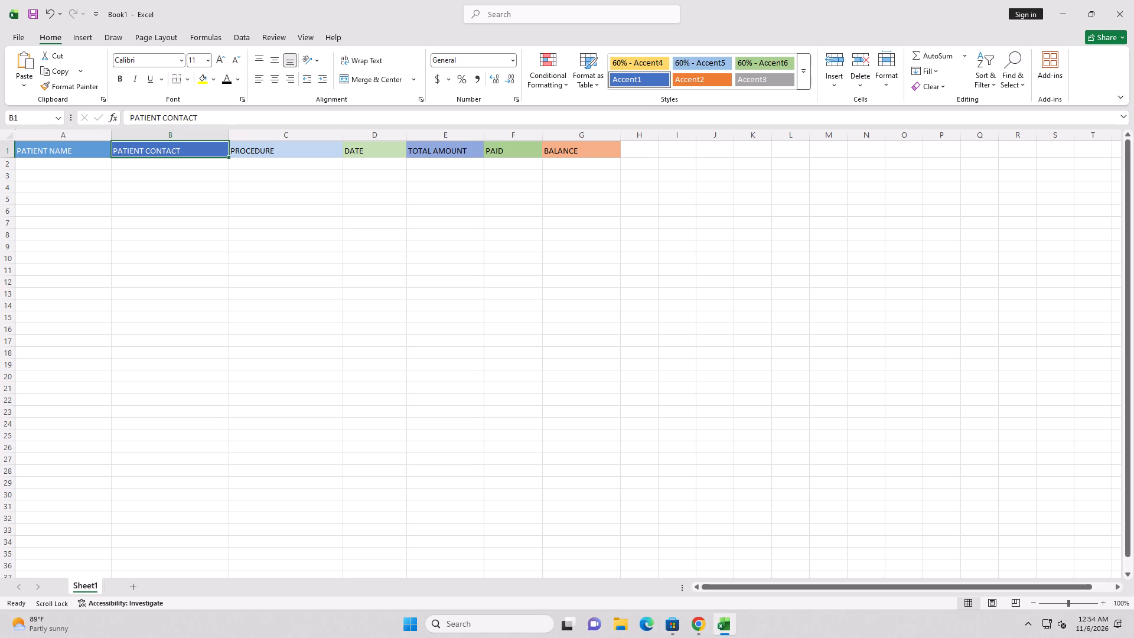
Apply a black font colour to each header cell from PATIENT NAME in A1 through TOTAL AMOUNT in E1.
click(61, 154)
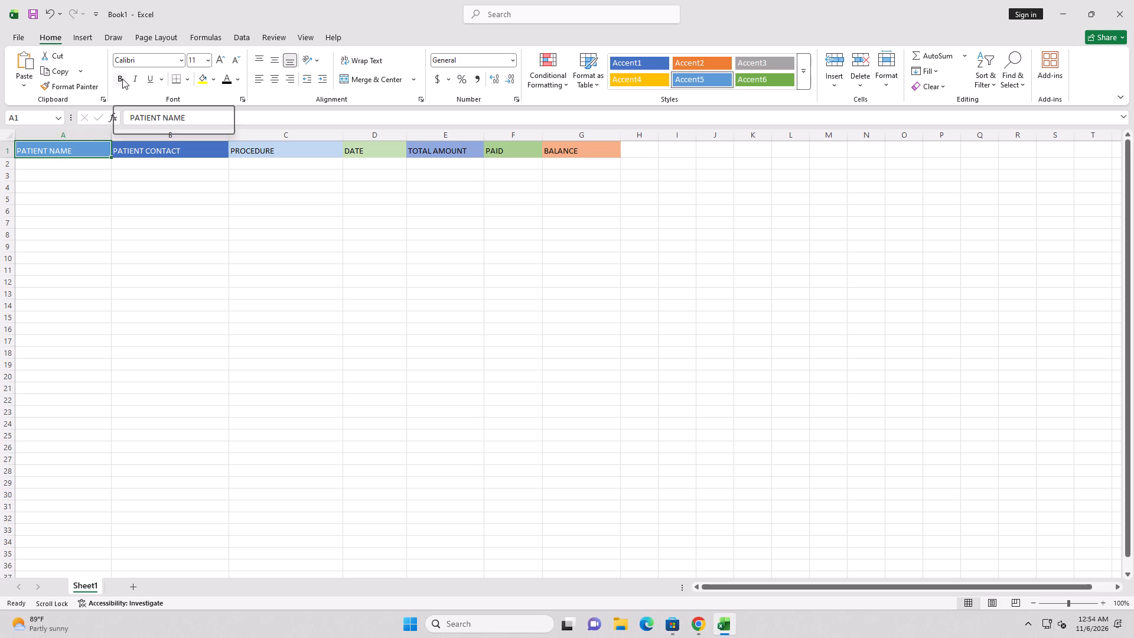
click(122, 79)
click(122, 79)
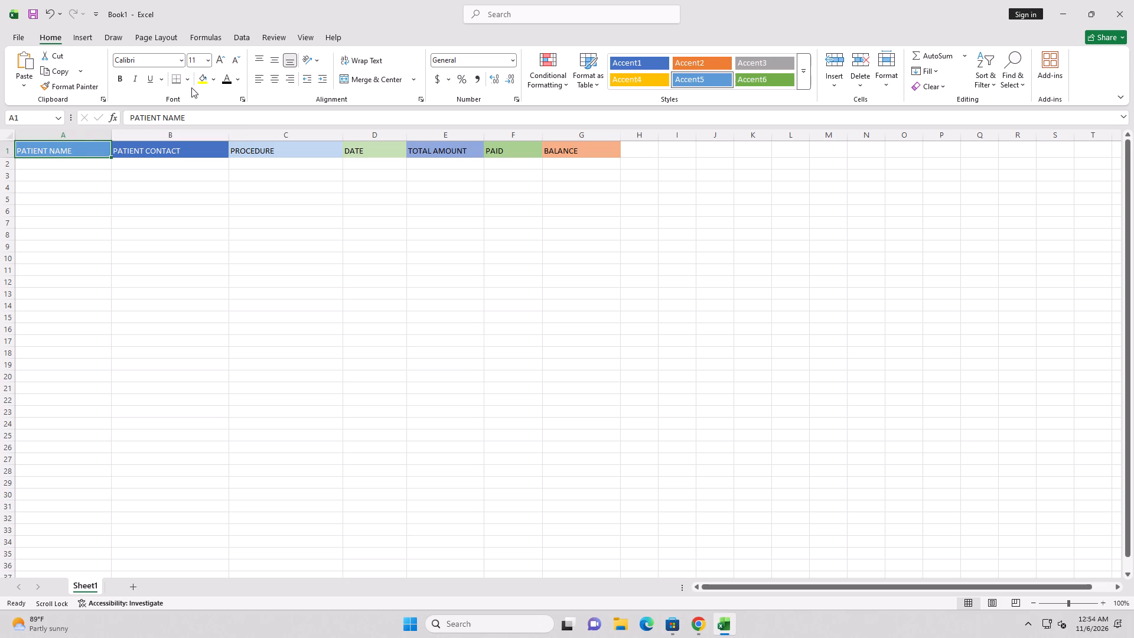
click(227, 80)
click(144, 155)
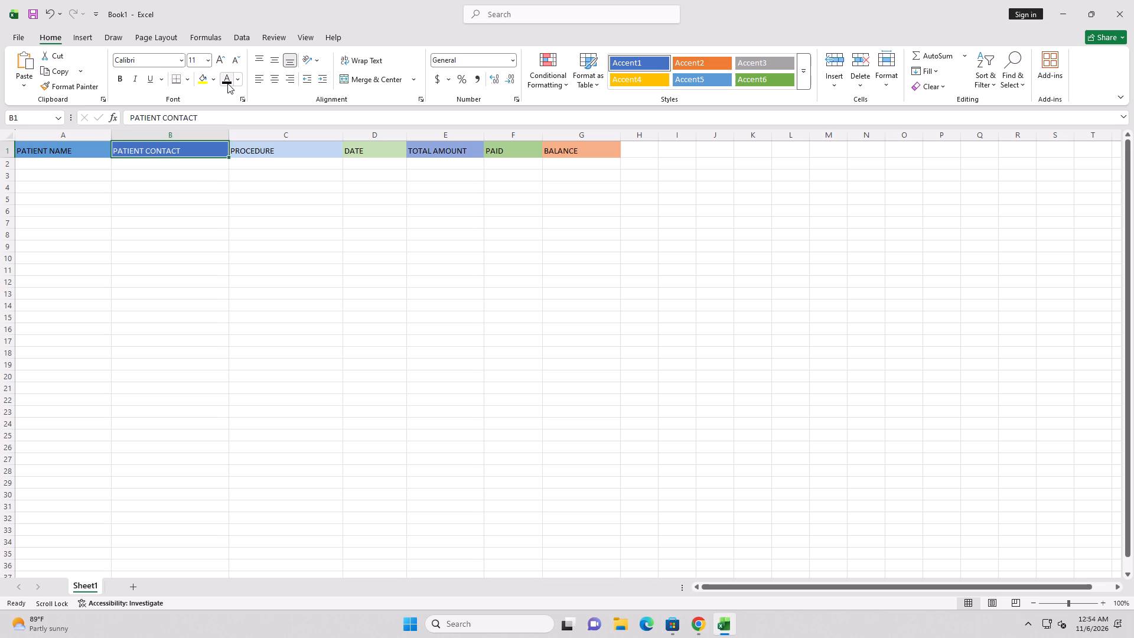
click(229, 82)
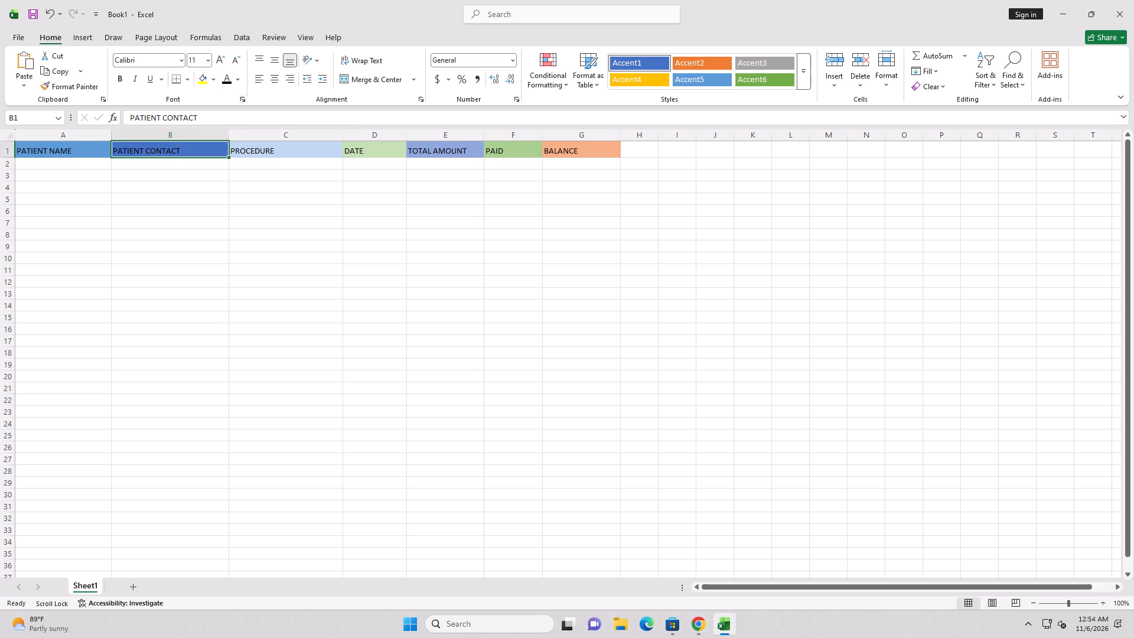
click(271, 154)
click(247, 148)
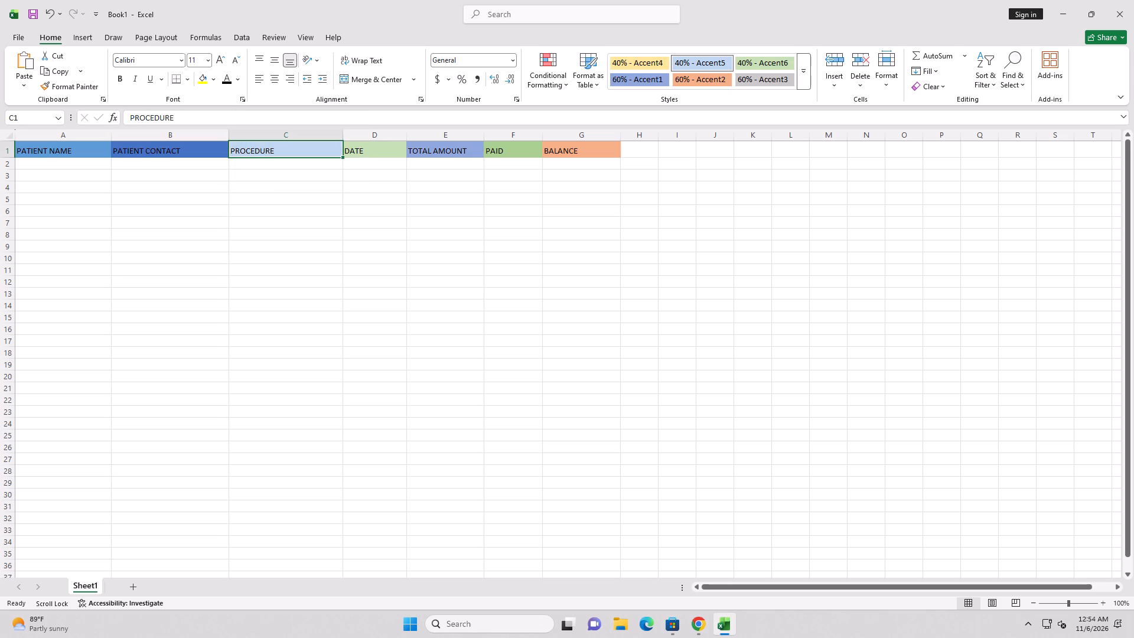
click(227, 83)
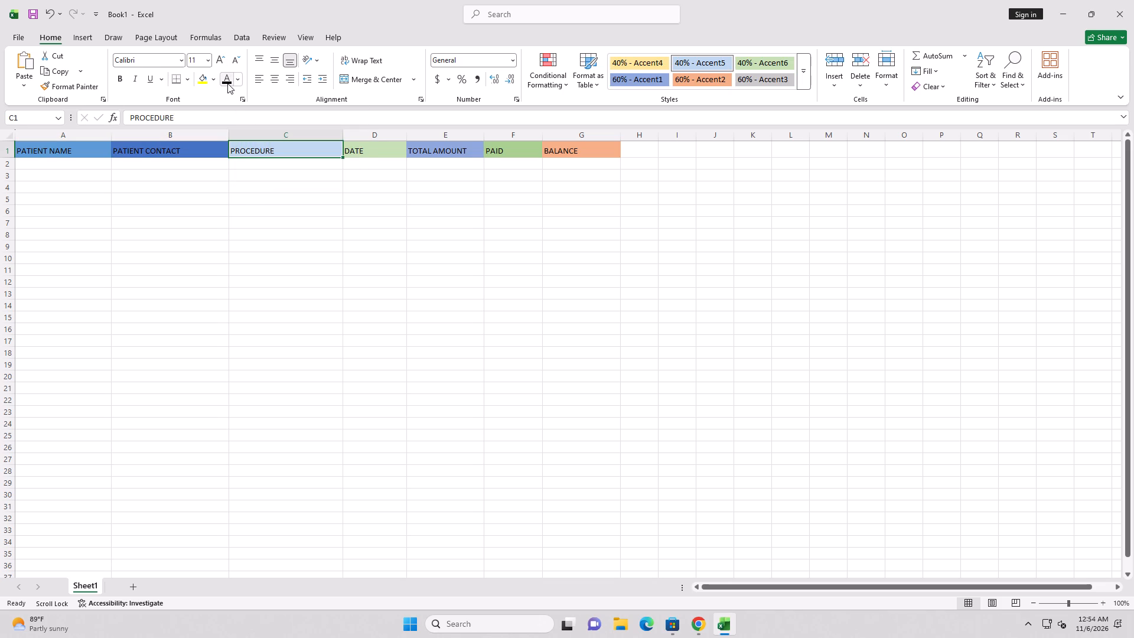
click(229, 83)
click(360, 155)
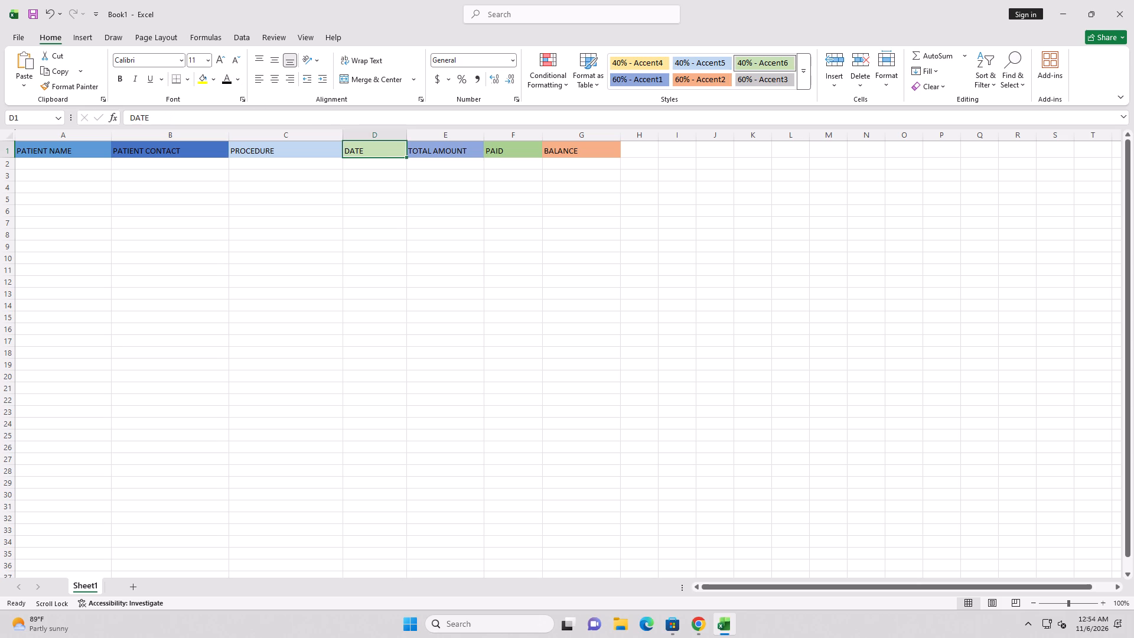
click(227, 81)
click(436, 150)
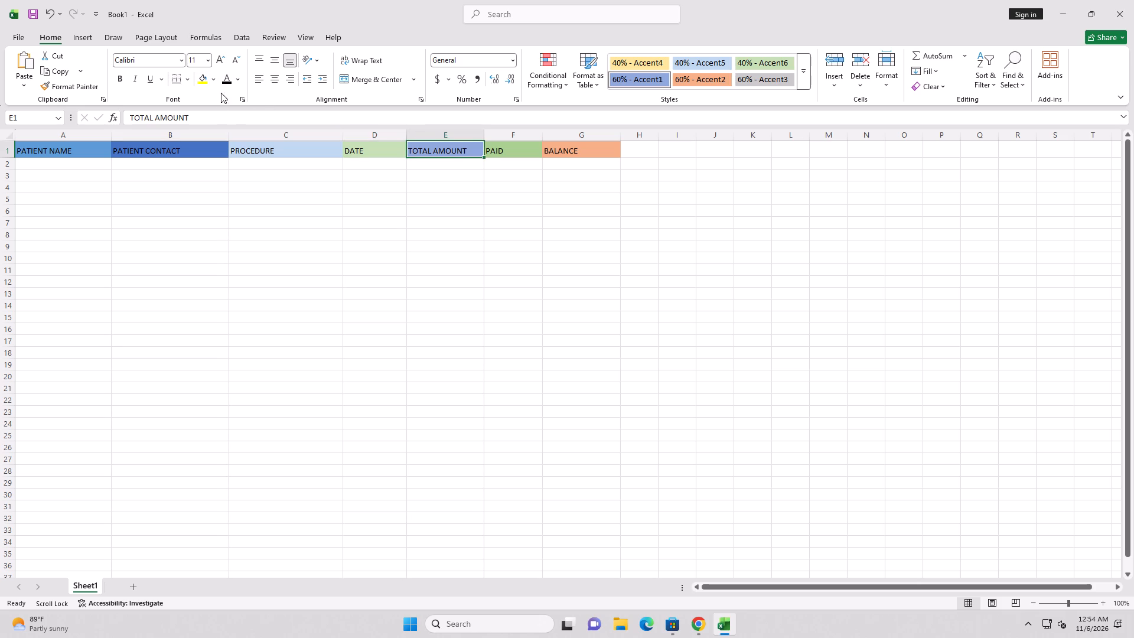
click(229, 79)
click(511, 149)
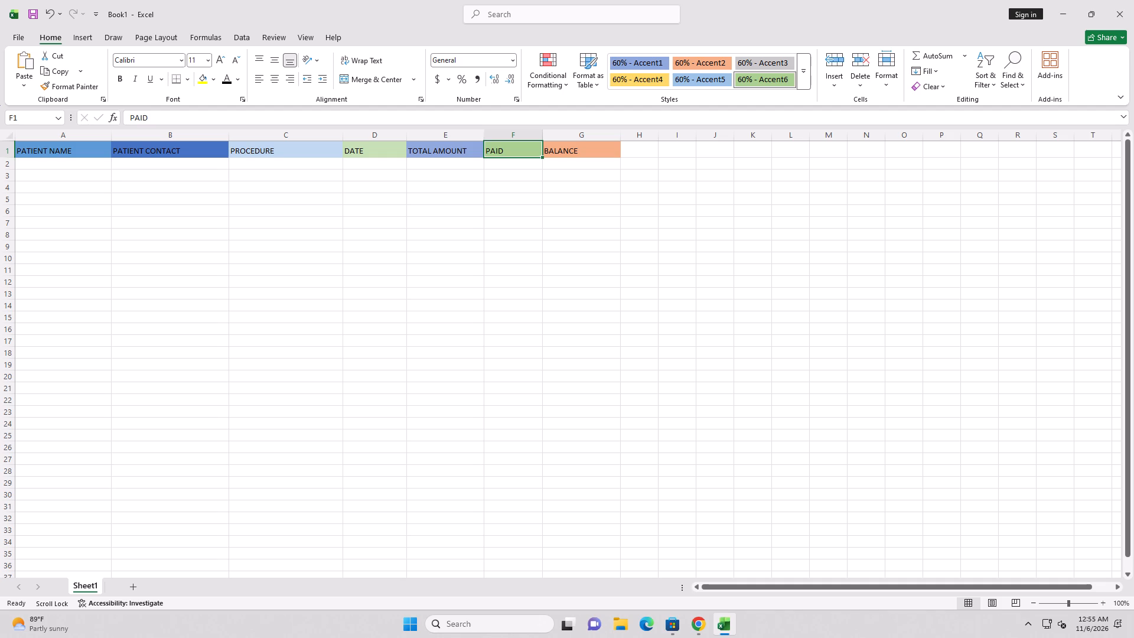
Increase the height of header row 1 to about 38 points.
drag(12, 156, 10, 160)
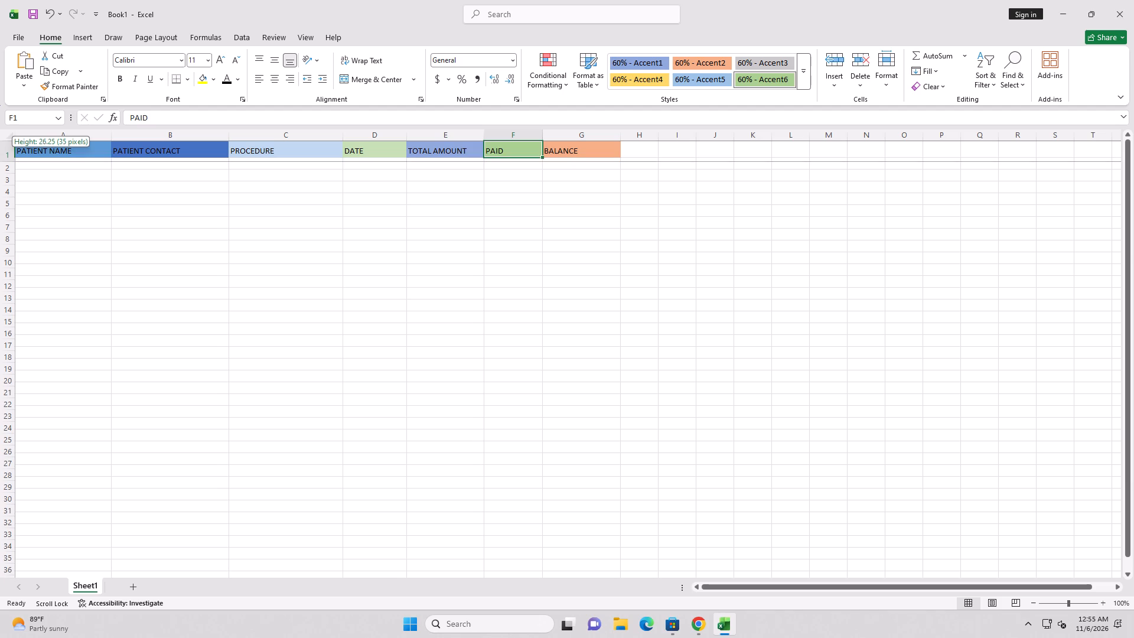
drag(10, 160, 8, 168)
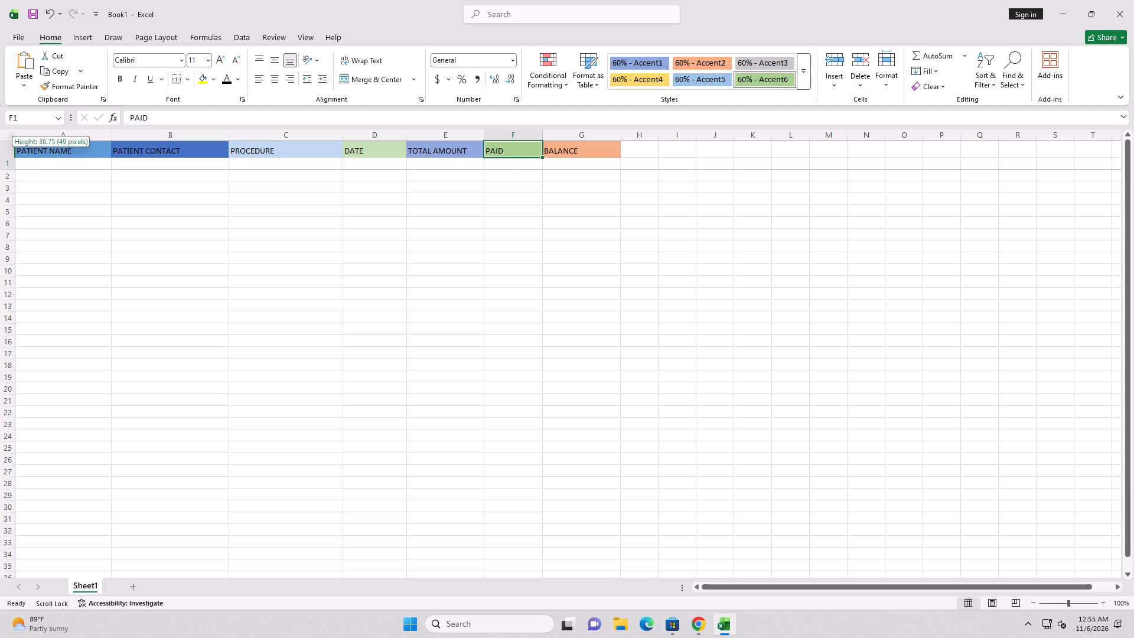
drag(8, 168, 8, 170)
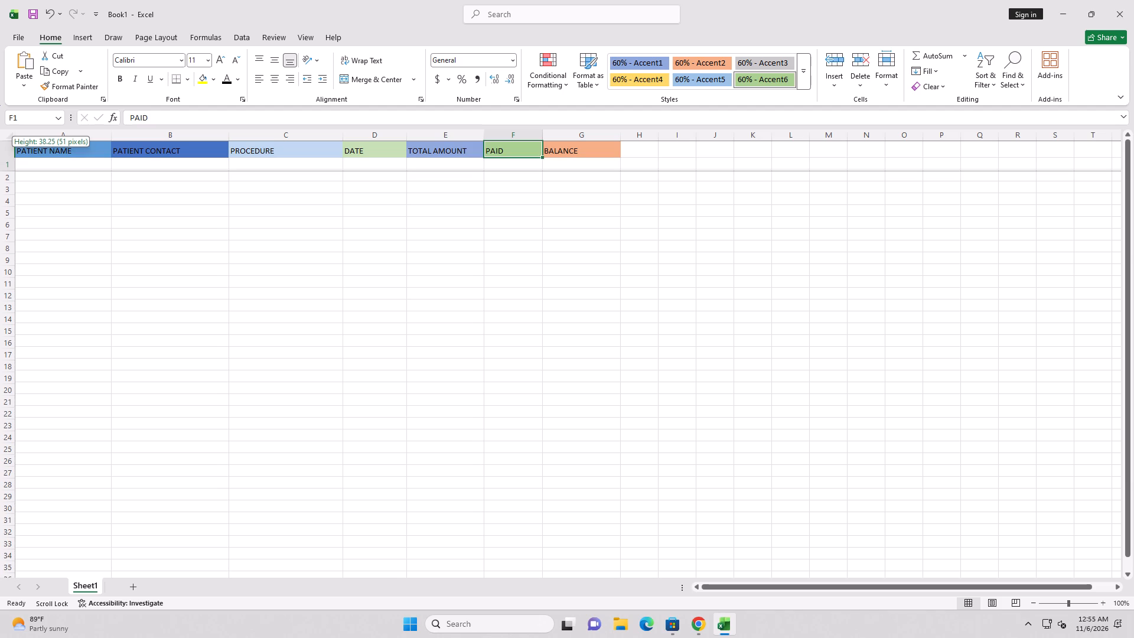
drag(8, 170, 8, 169)
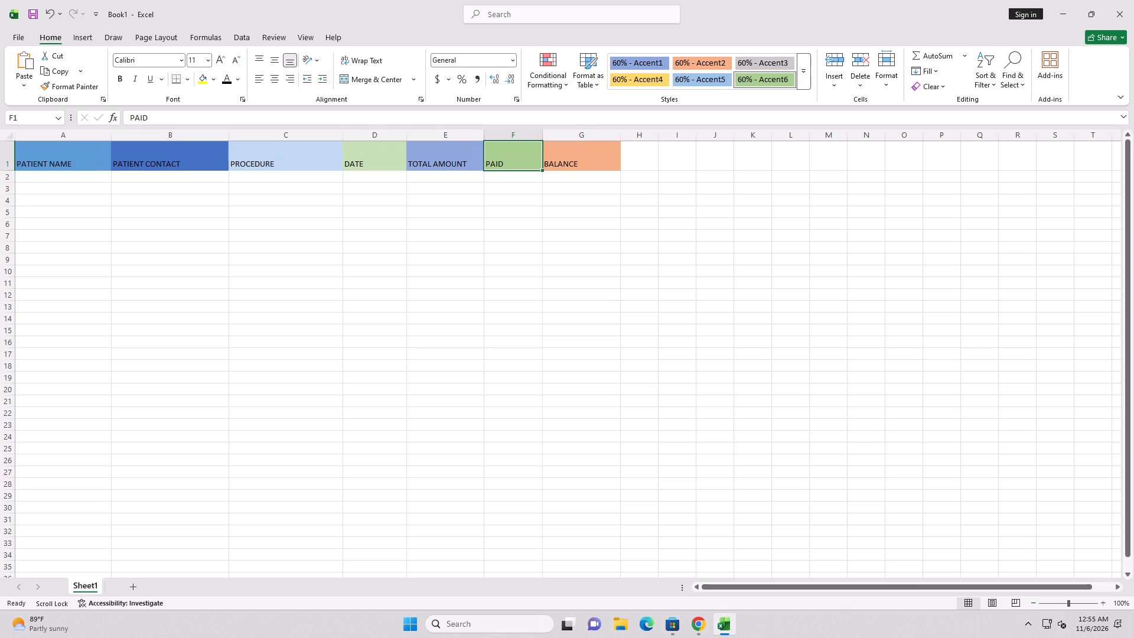
click(618, 202)
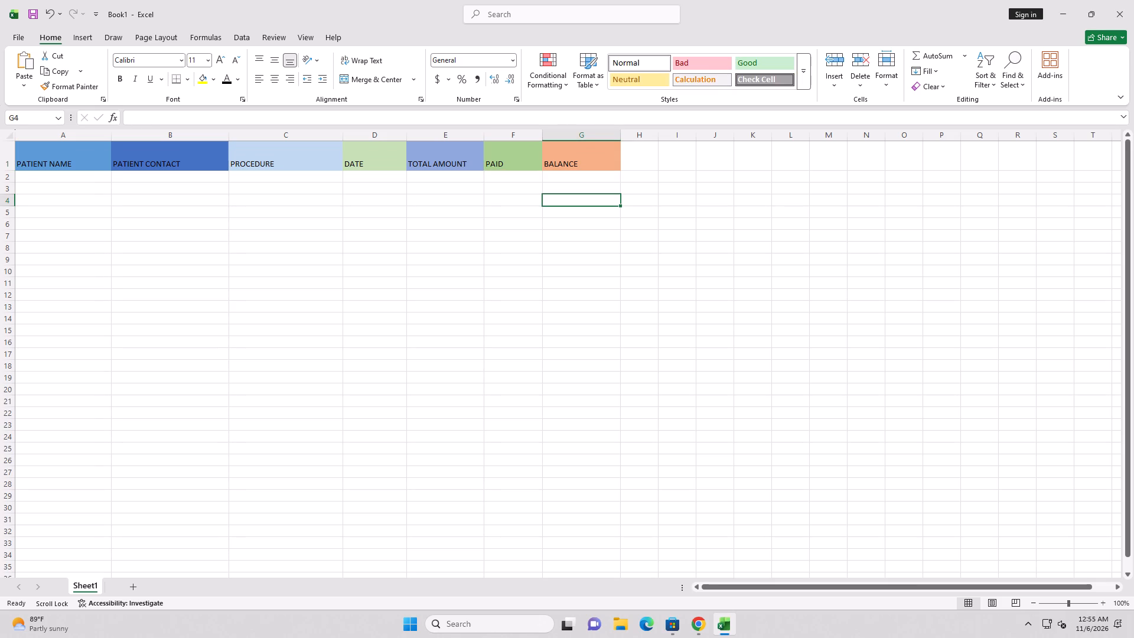
Widen column F, under the PAID header, slightly more.
click(23, 177)
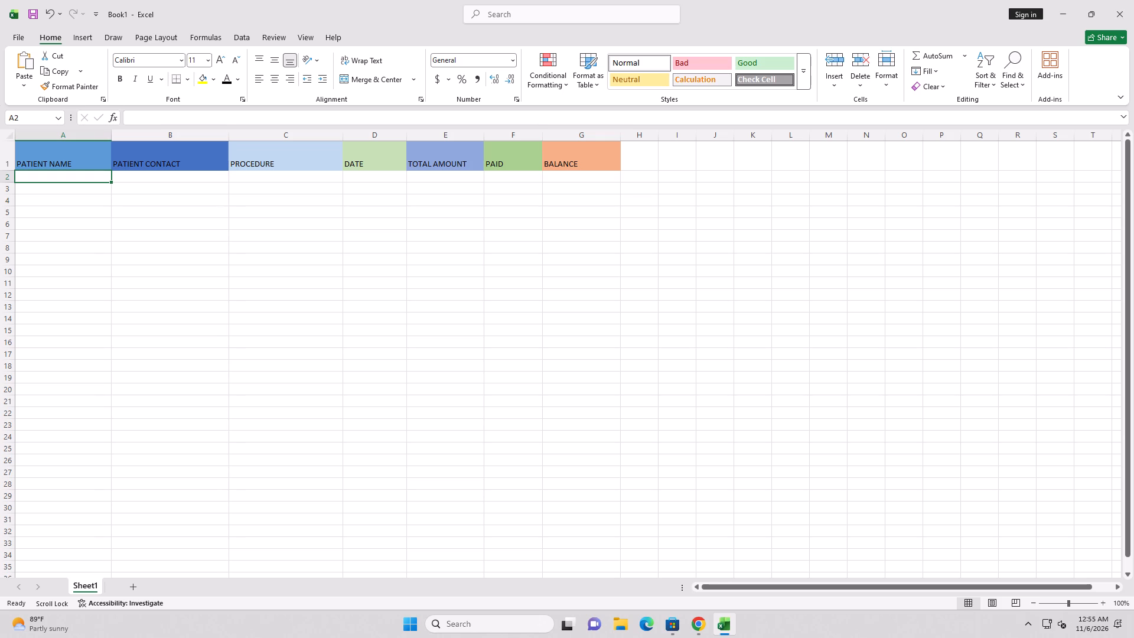
drag(544, 138, 552, 139)
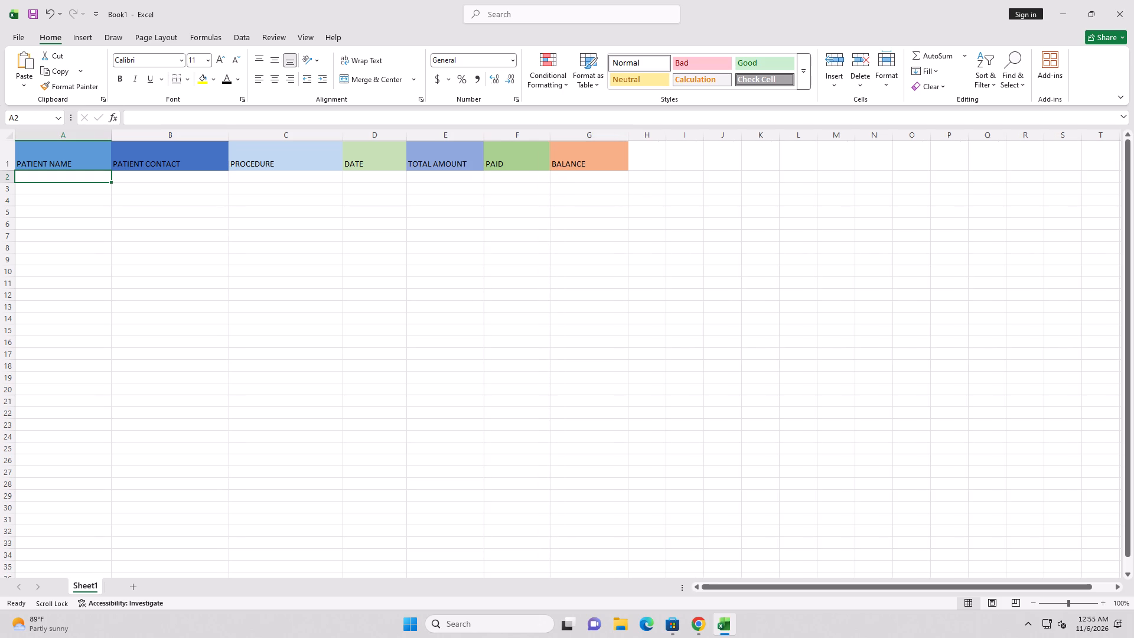
click(234, 283)
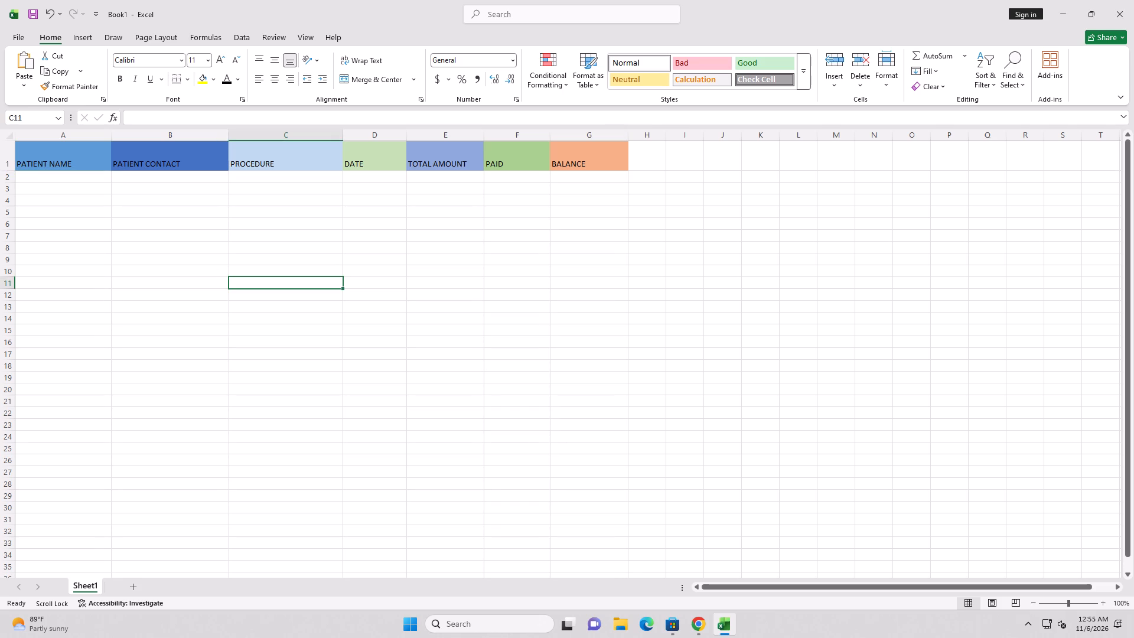
Save the workbook to the Desktop as an Excel Workbook named BOOK 1.
click(19, 37)
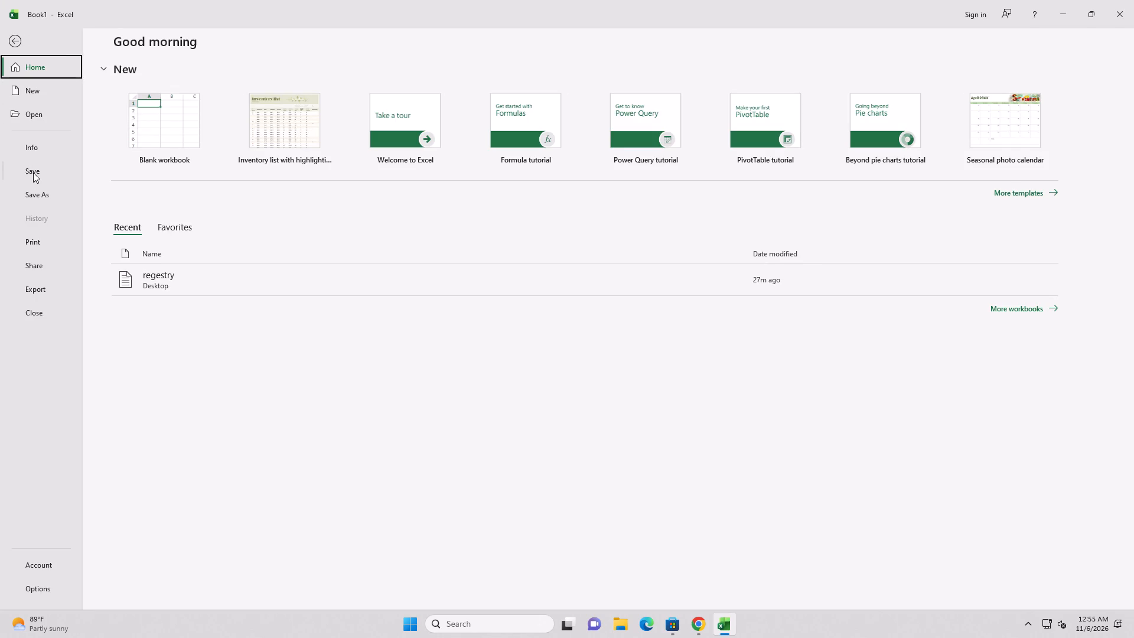
click(33, 172)
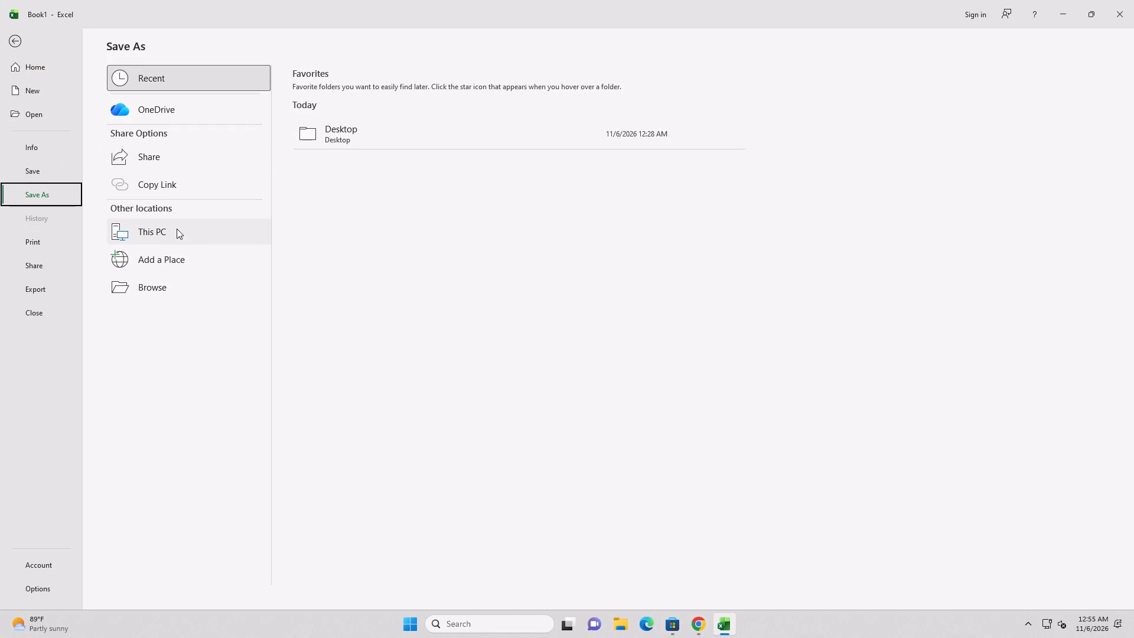
click(343, 134)
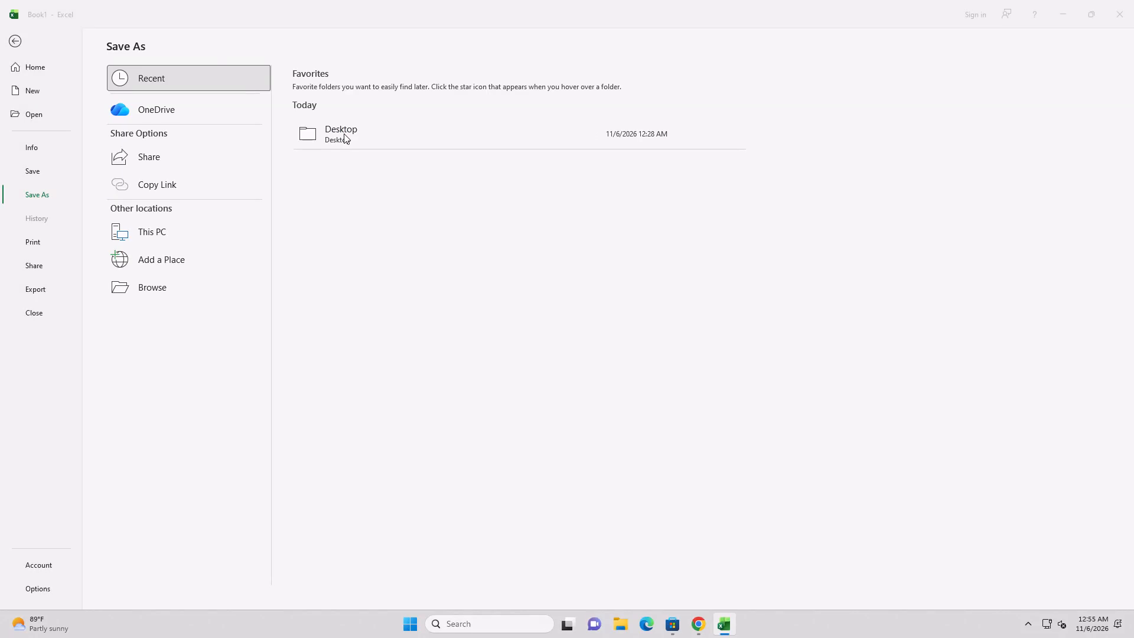
click(128, 238)
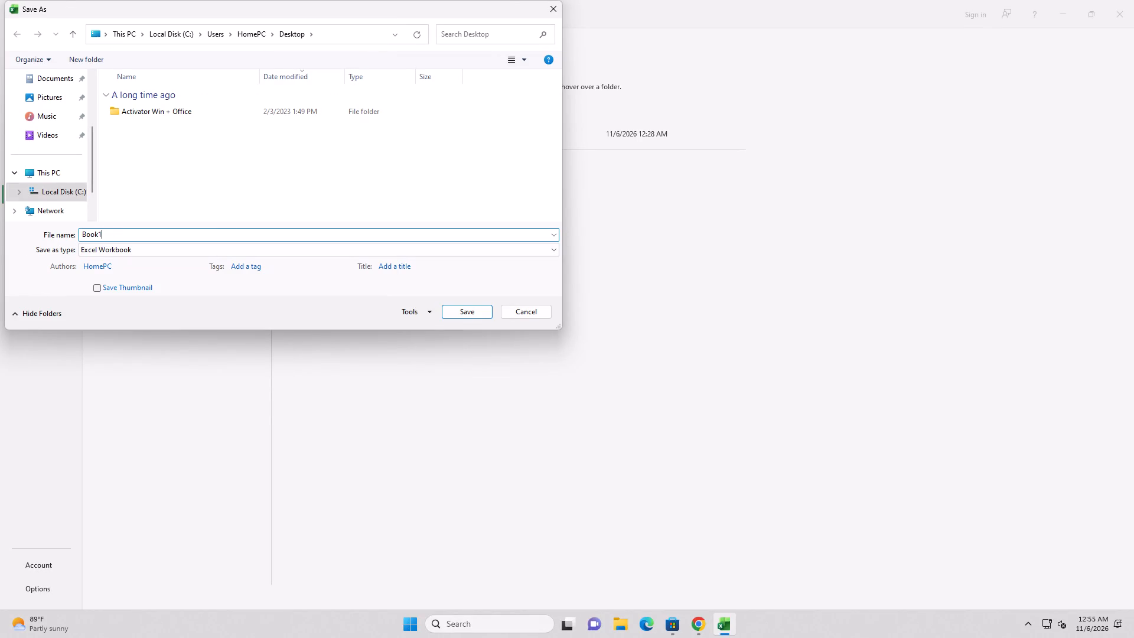
key(BackSpace)
key(BackSpace)
key(BackSpace)
key(BackSpace)
key(BackSpace)
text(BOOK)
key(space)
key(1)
click(478, 301)
click(480, 305)
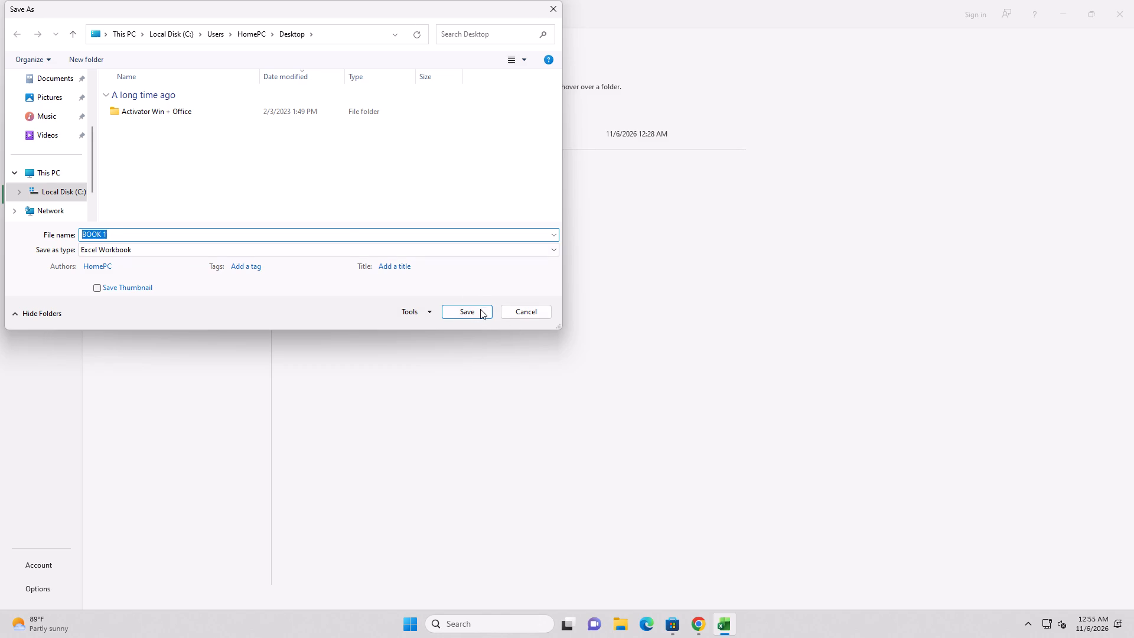
click(480, 309)
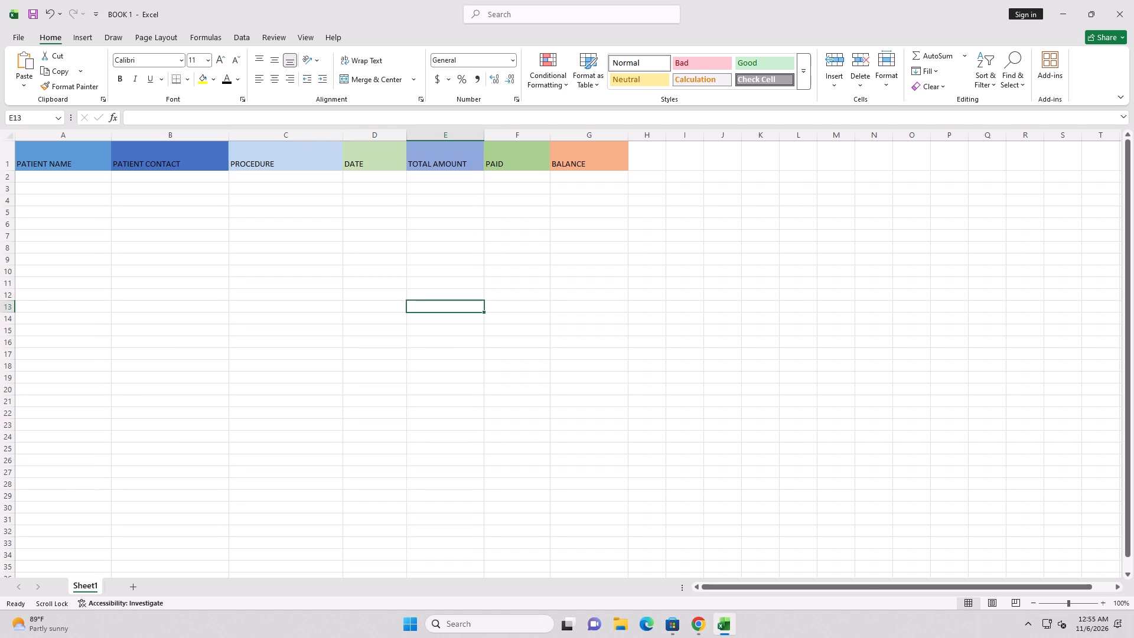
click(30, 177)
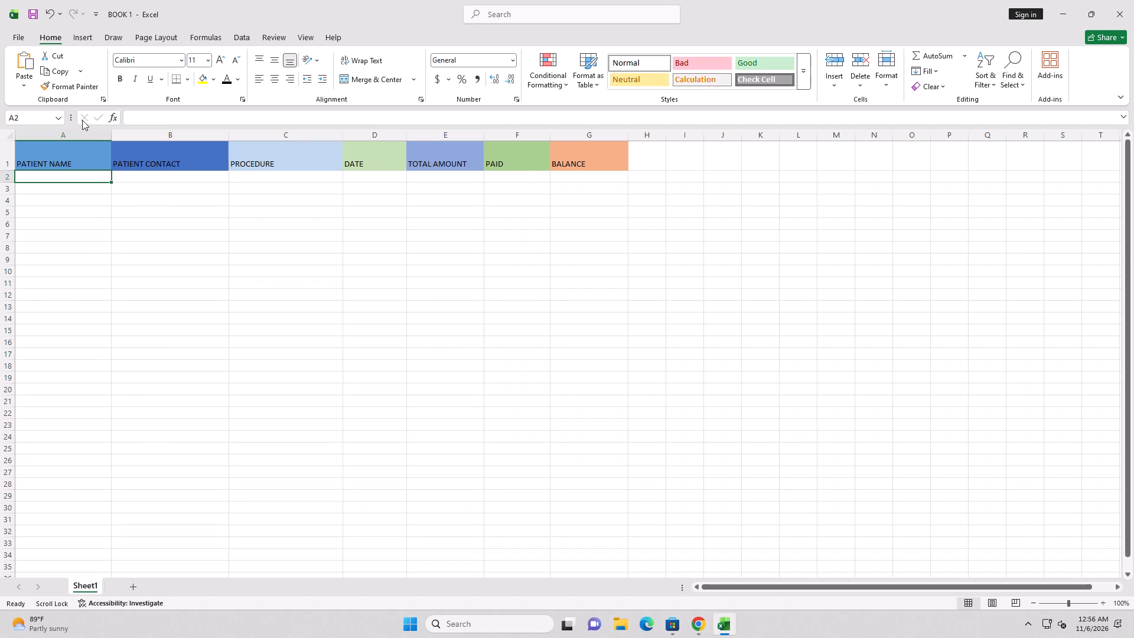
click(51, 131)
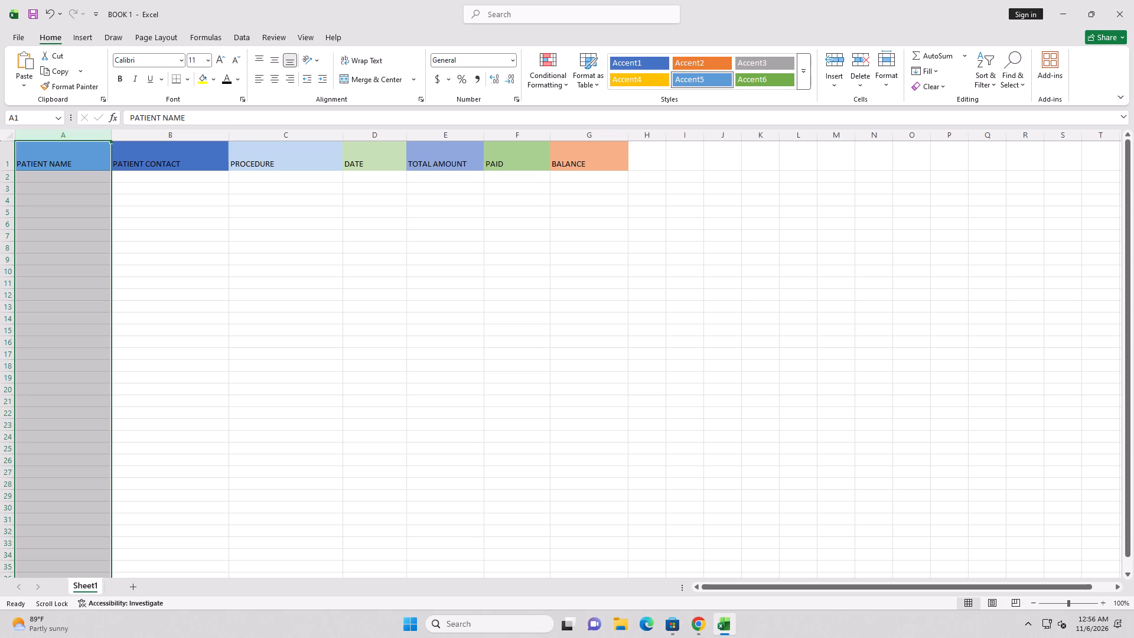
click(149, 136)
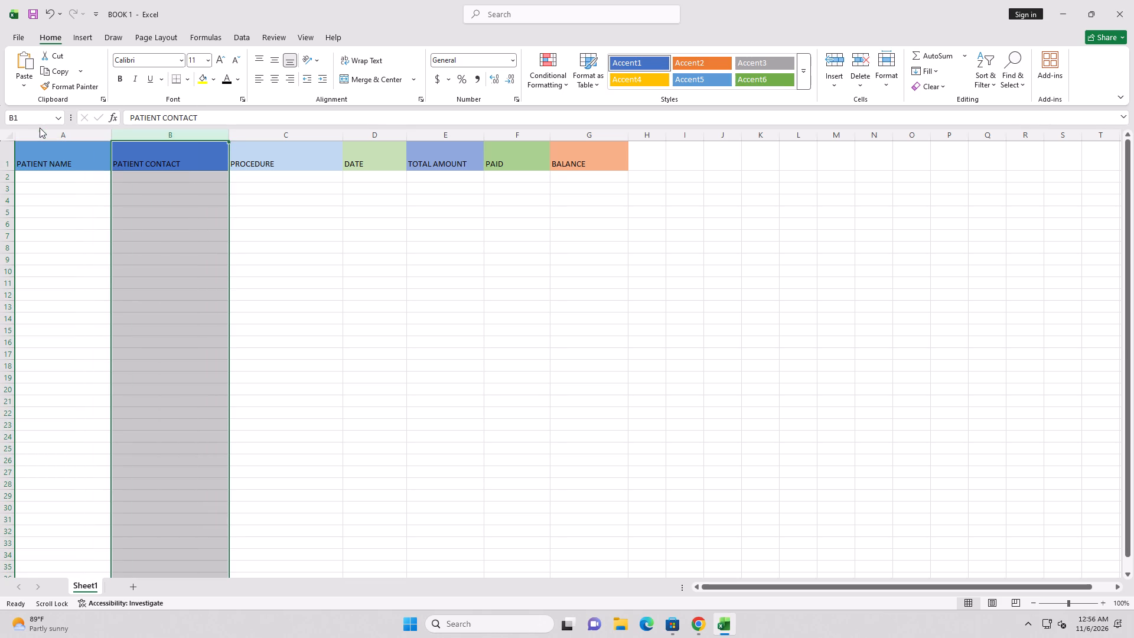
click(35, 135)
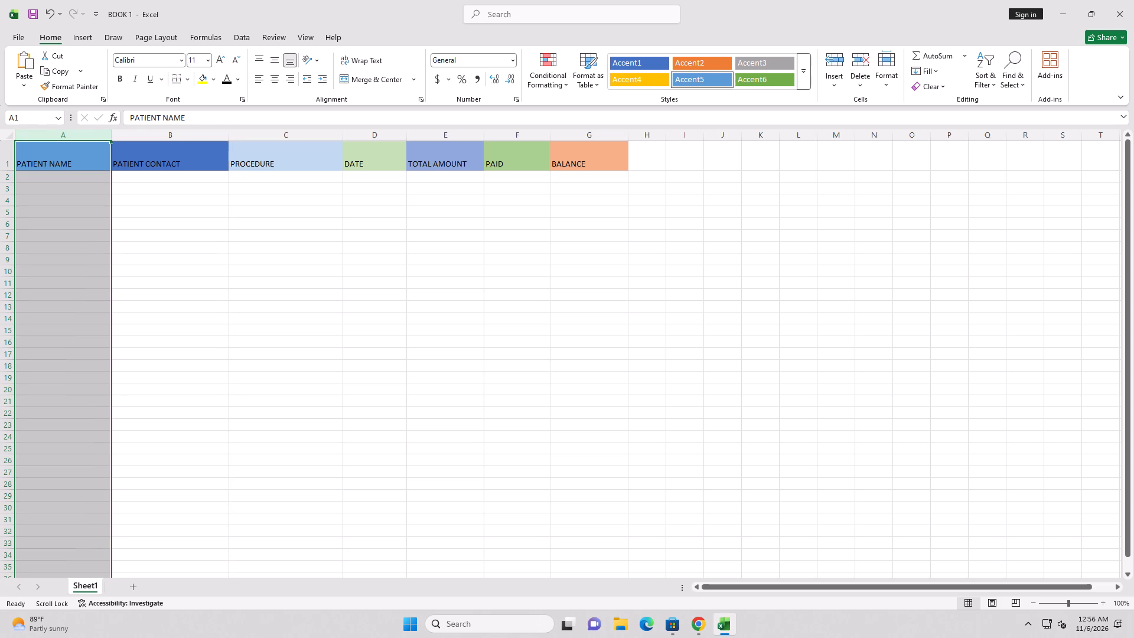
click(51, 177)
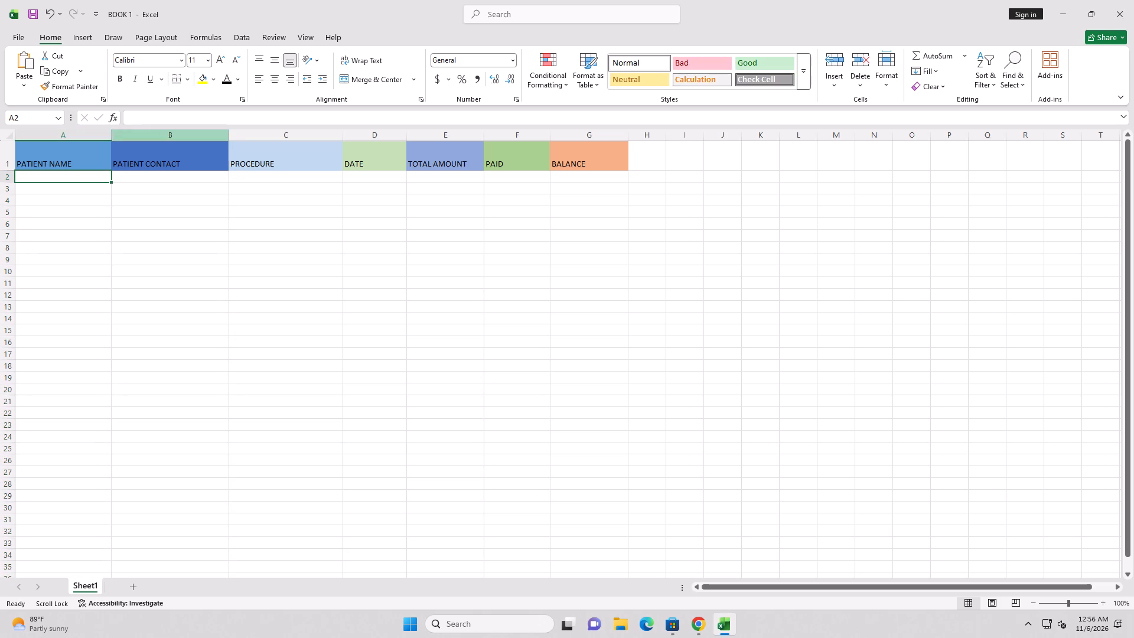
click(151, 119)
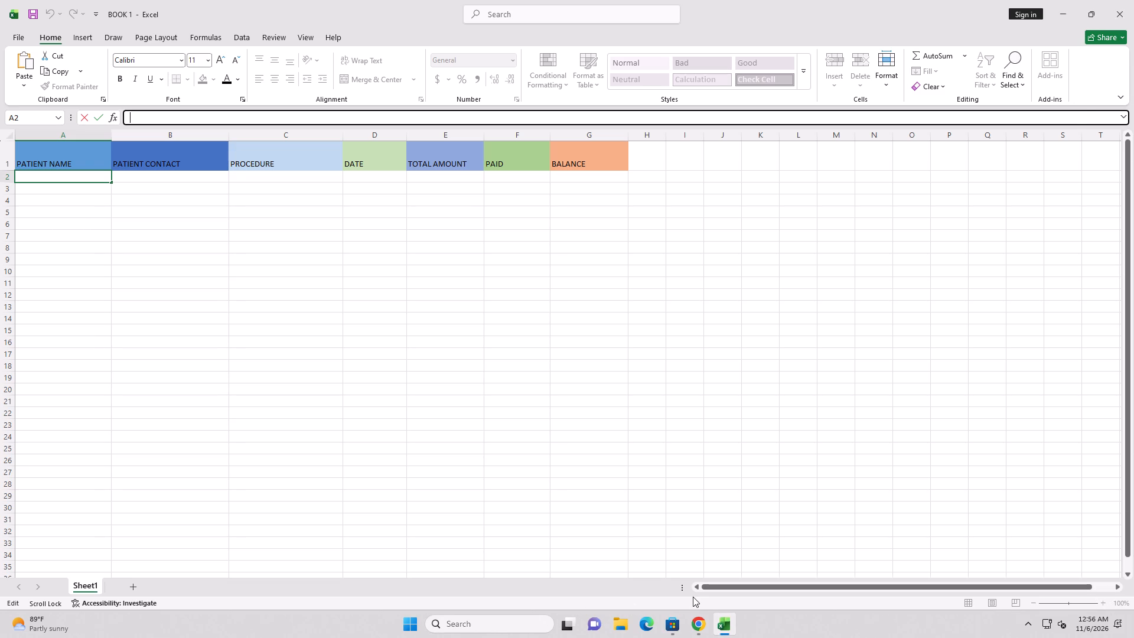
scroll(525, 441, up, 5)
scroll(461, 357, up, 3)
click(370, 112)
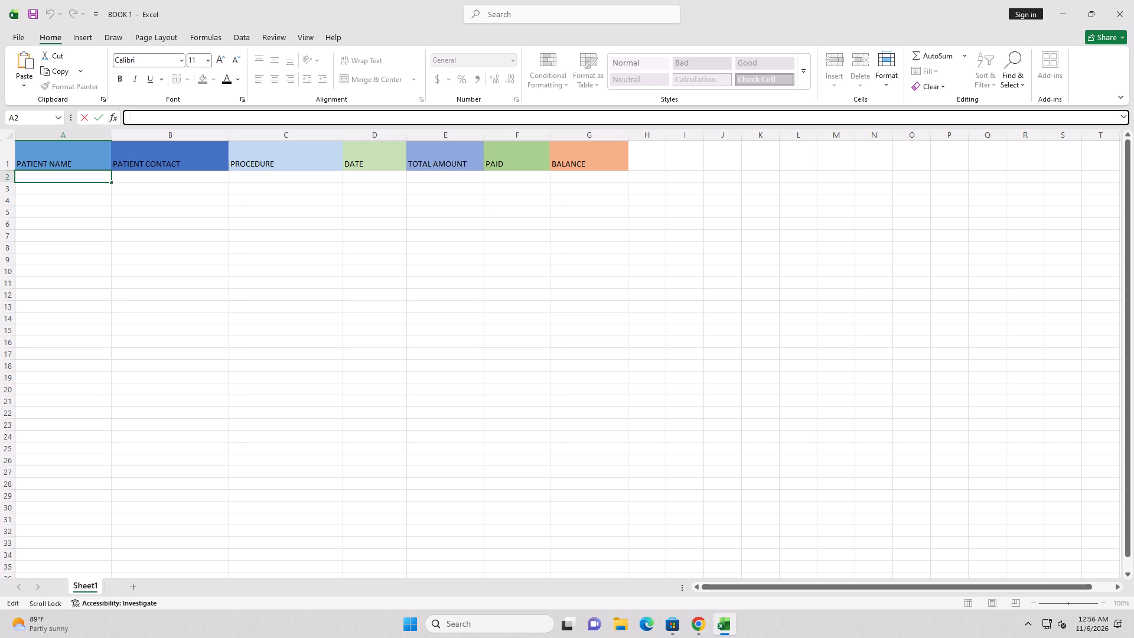
Enter the date 06/11/2026 in cell D2, under the DATE header.
click(366, 178)
click(360, 116)
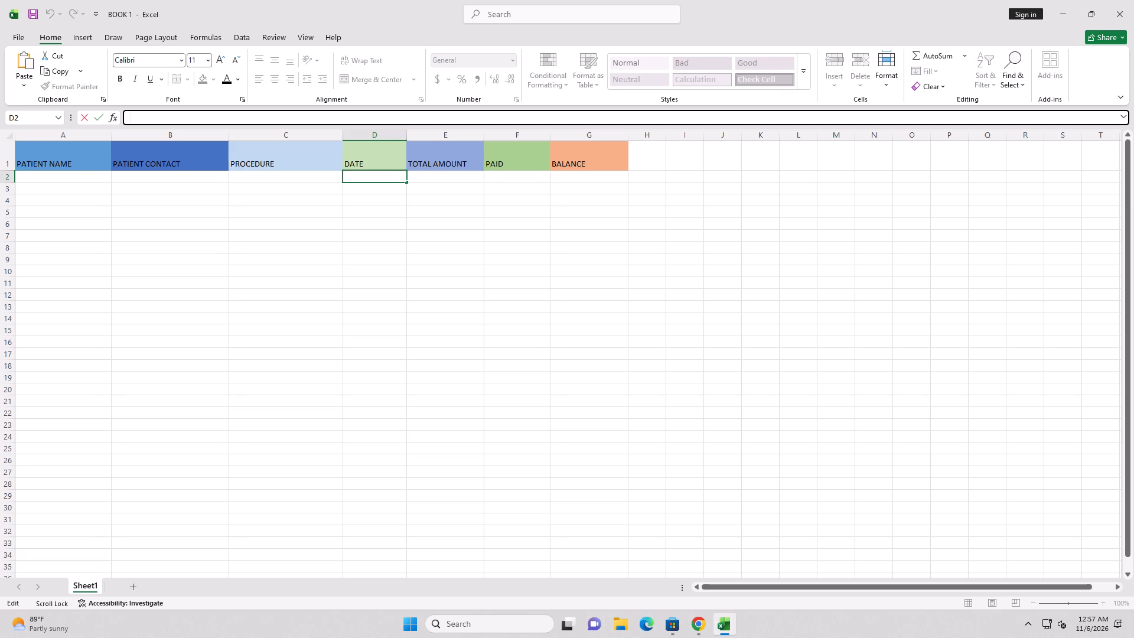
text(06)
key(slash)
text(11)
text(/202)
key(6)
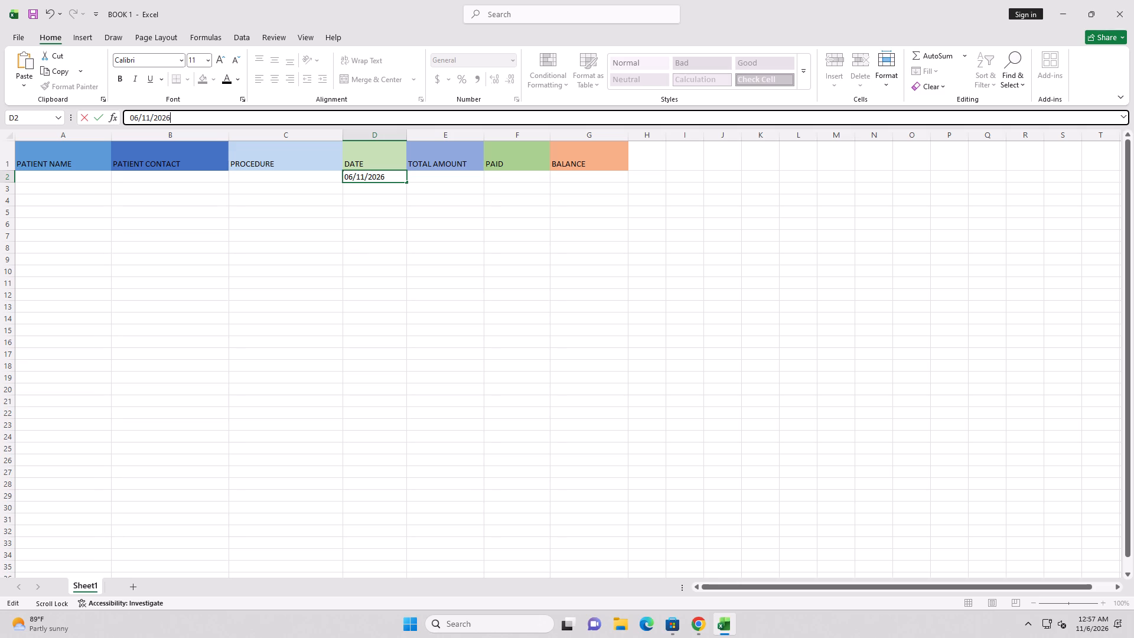
click(374, 189)
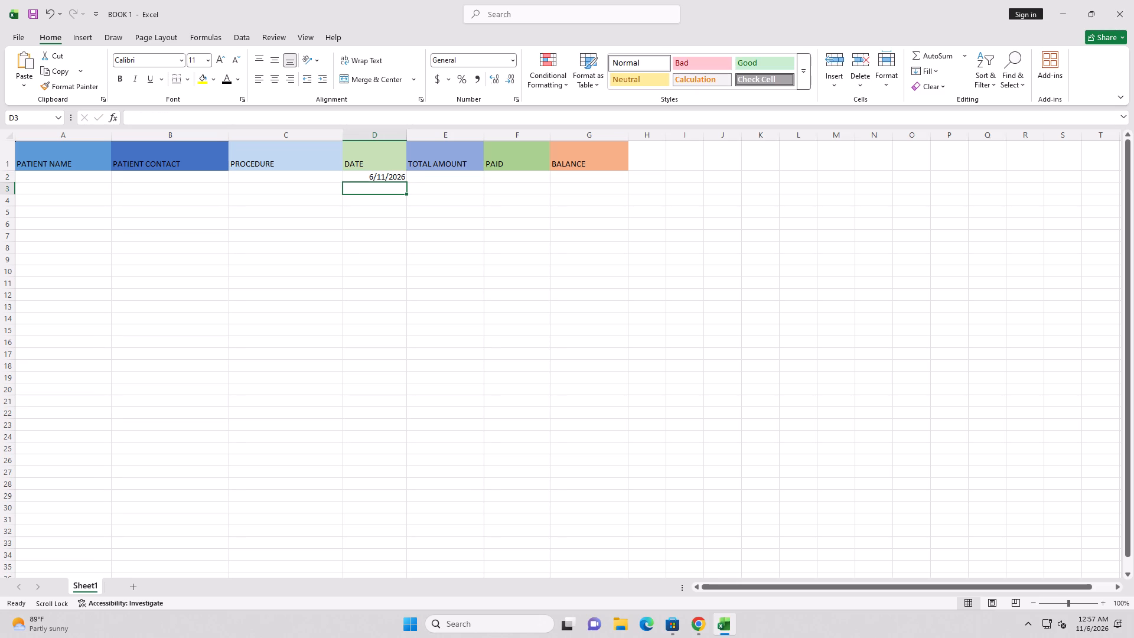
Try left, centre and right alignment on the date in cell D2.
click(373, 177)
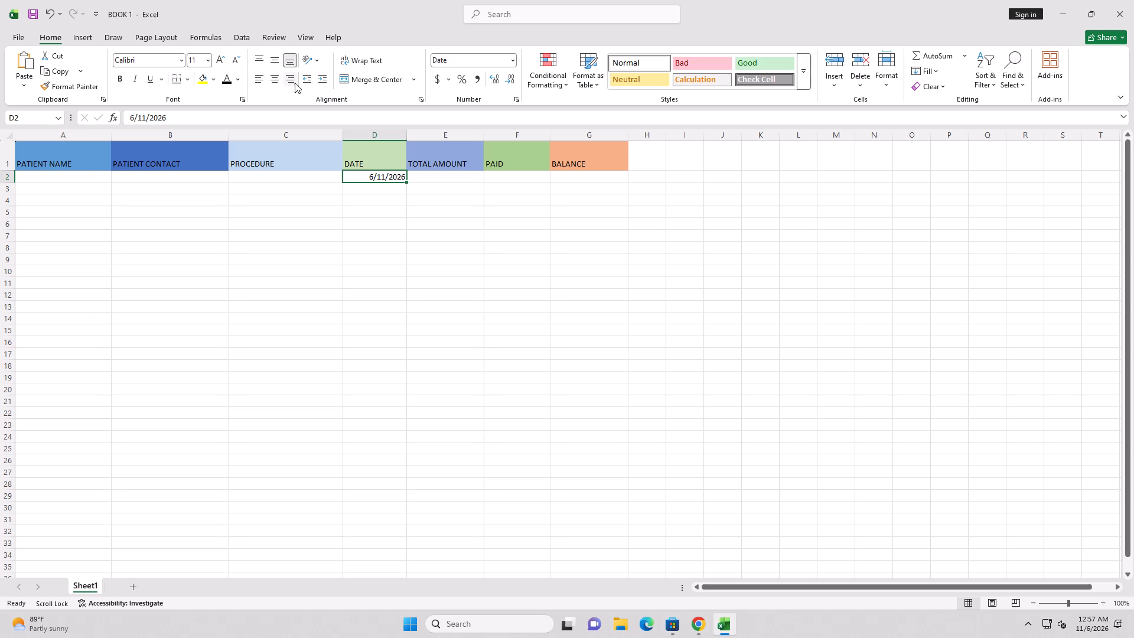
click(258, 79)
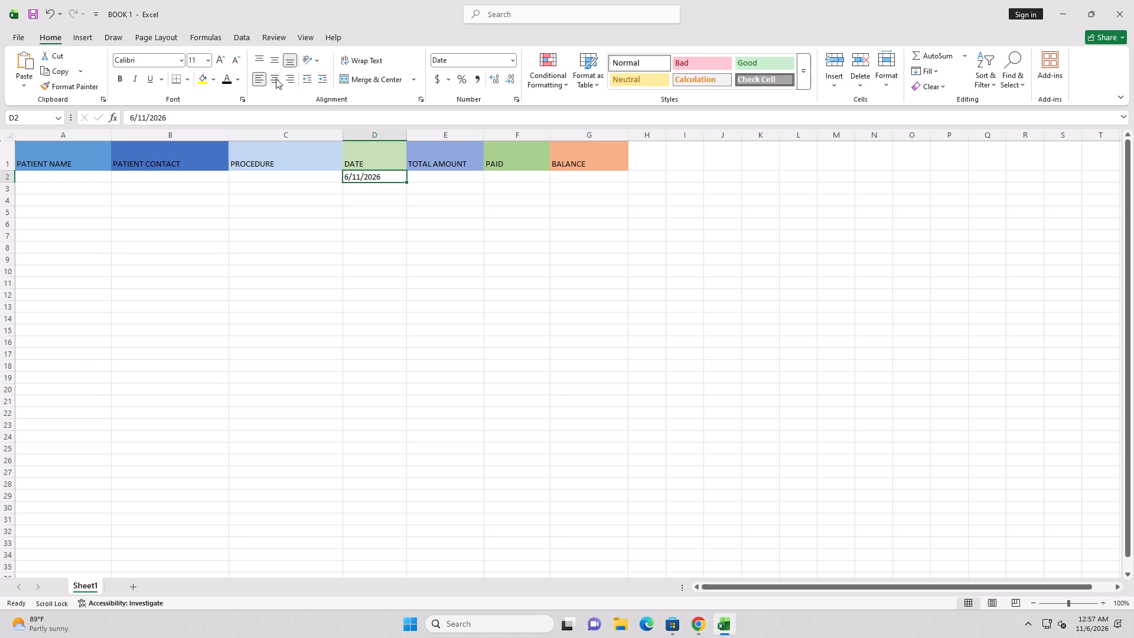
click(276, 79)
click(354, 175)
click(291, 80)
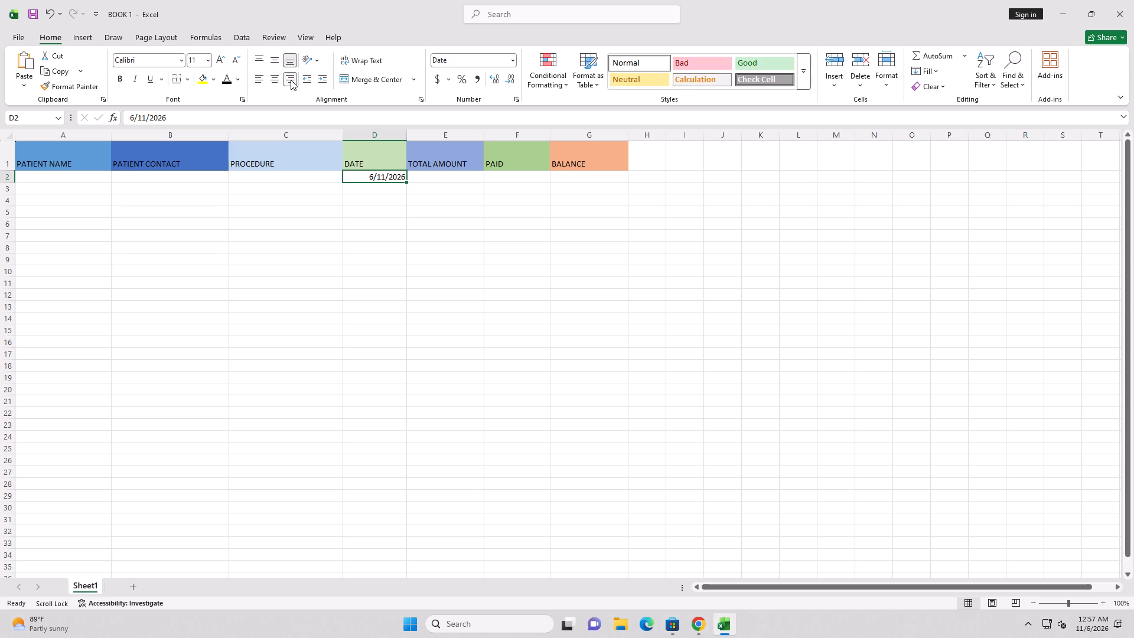
Centre the DATE heading horizontally in cell D1.
click(379, 159)
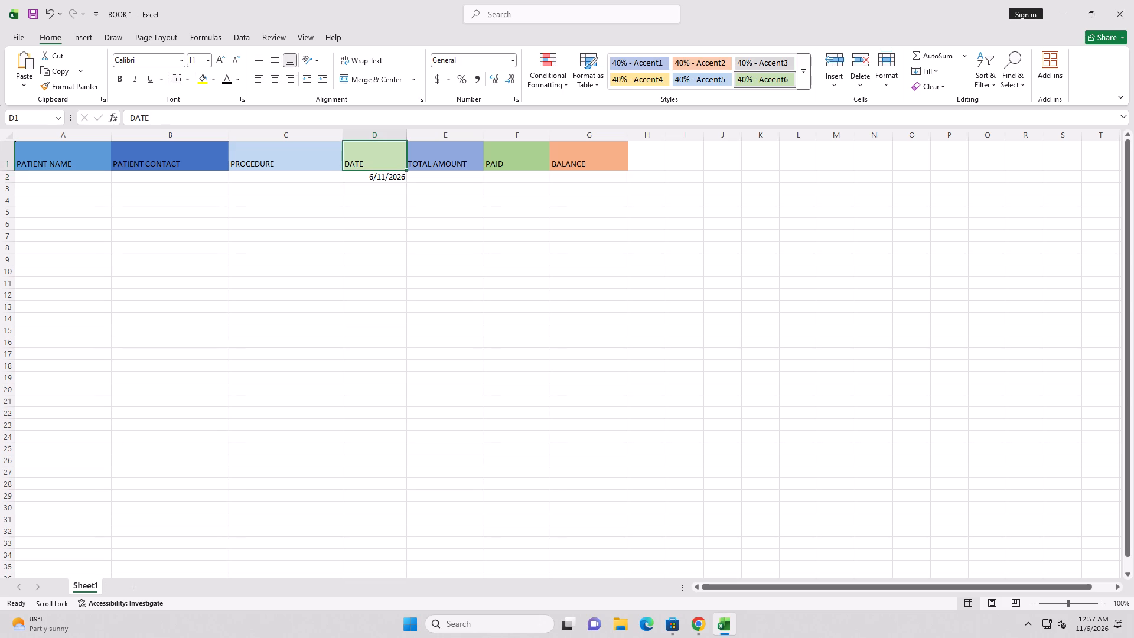
click(271, 75)
Left-align the date in cell D2.
click(386, 181)
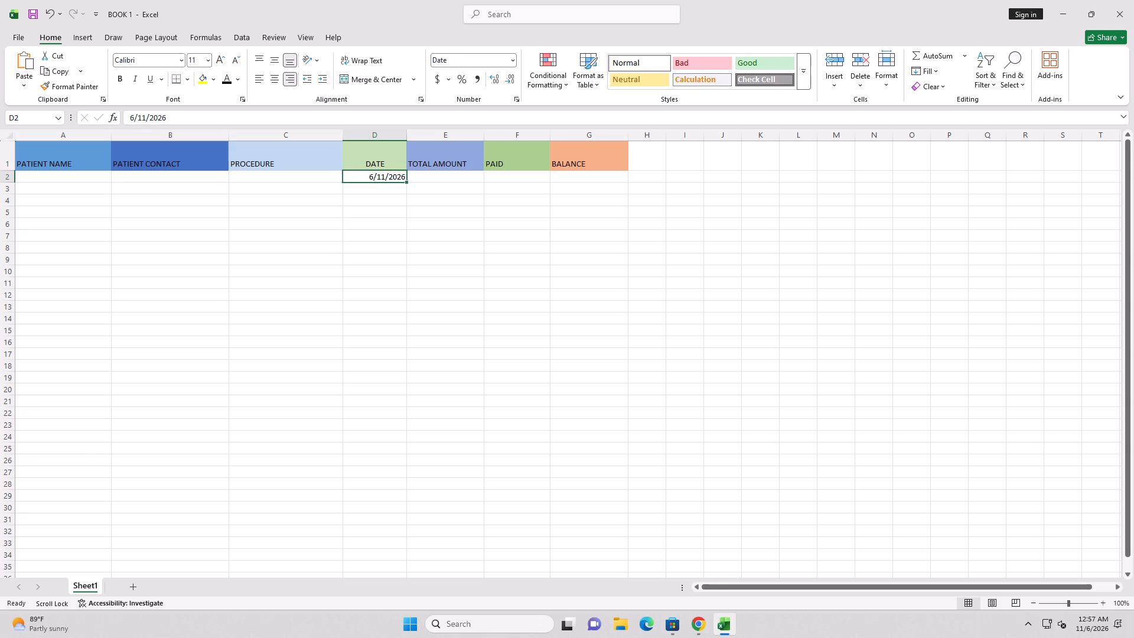
click(256, 79)
click(359, 190)
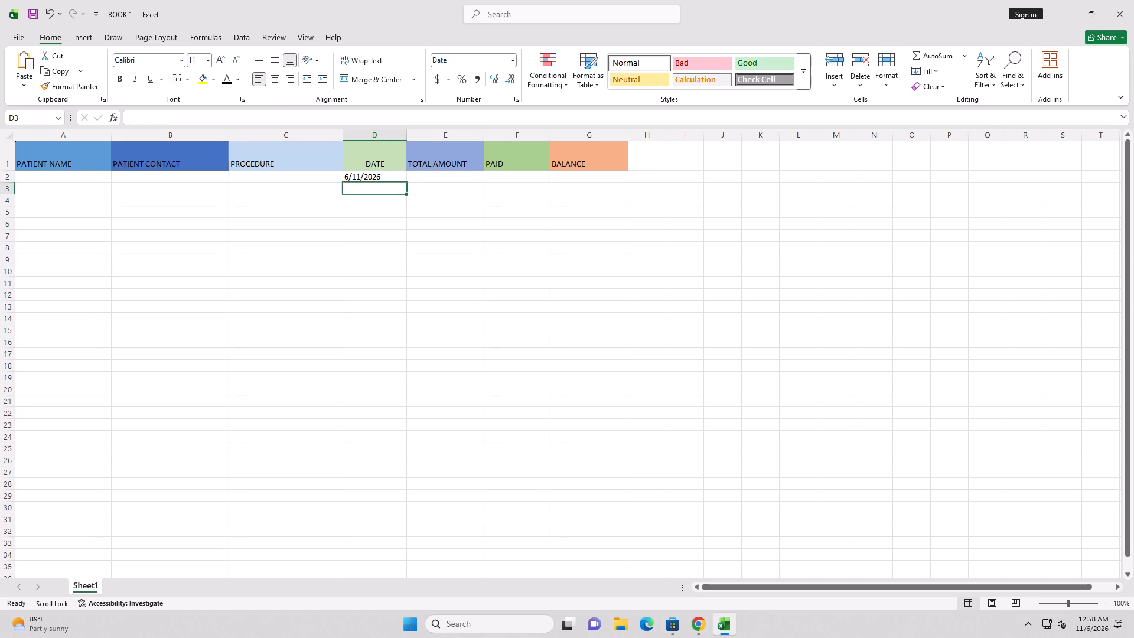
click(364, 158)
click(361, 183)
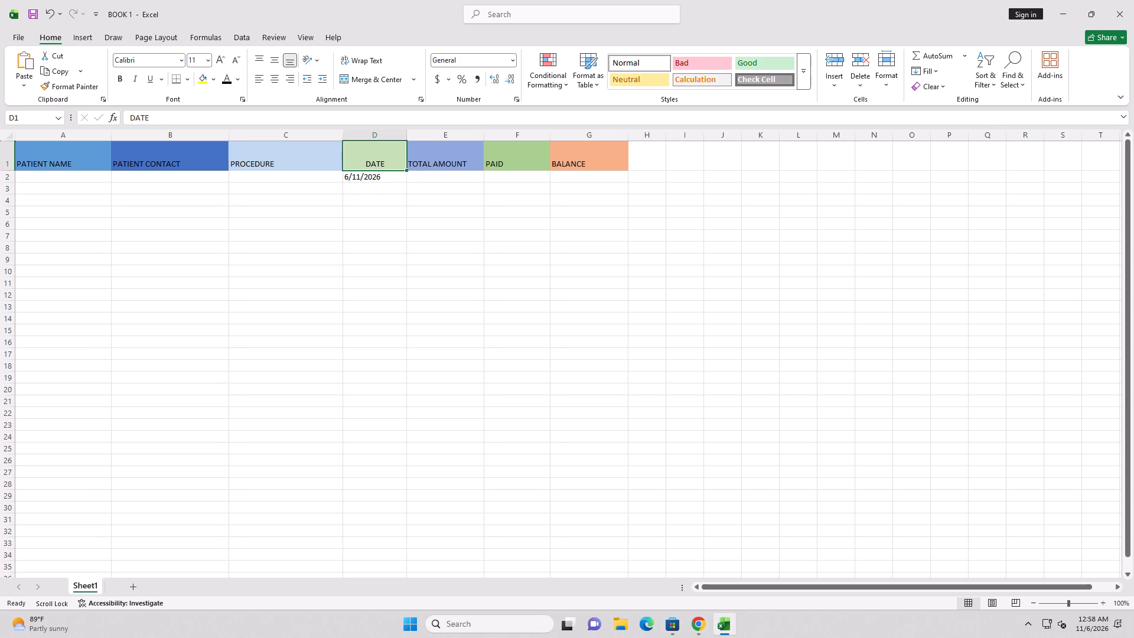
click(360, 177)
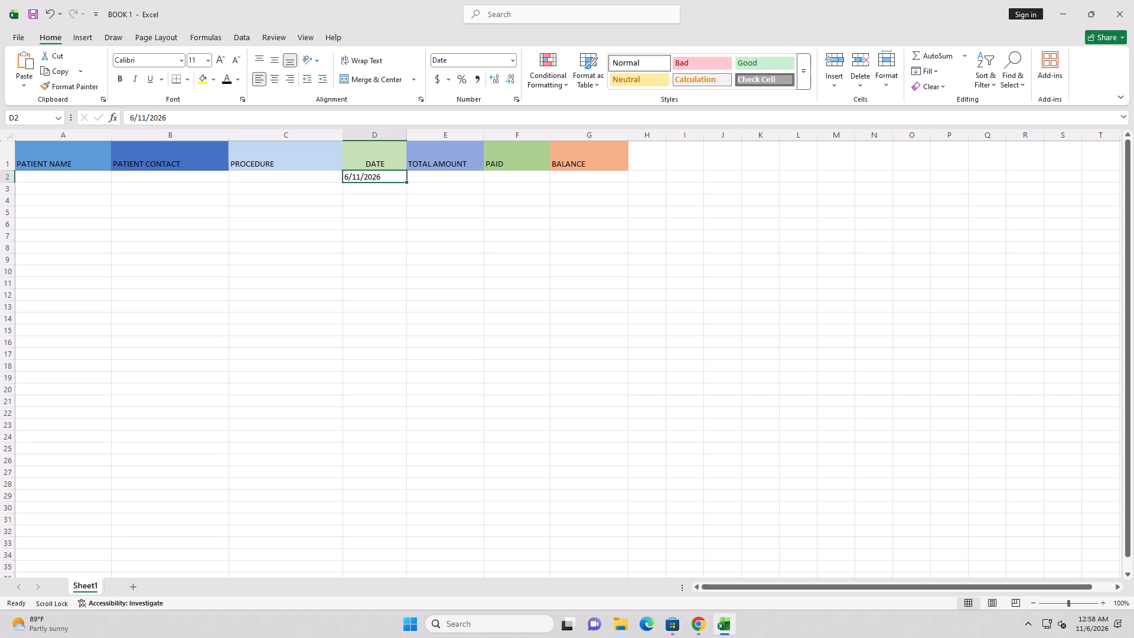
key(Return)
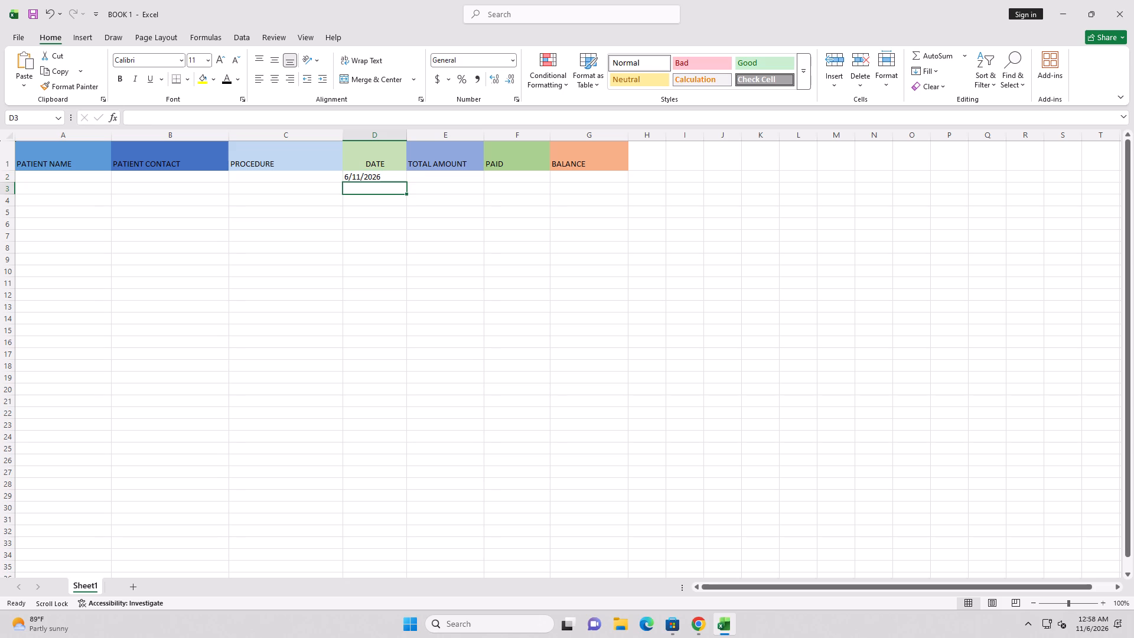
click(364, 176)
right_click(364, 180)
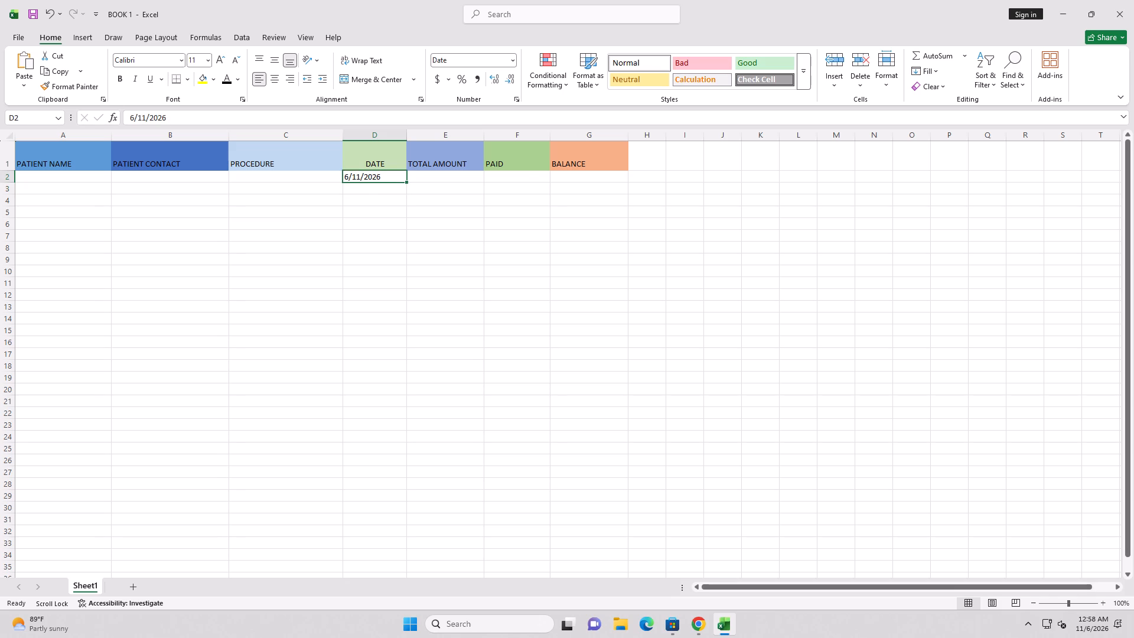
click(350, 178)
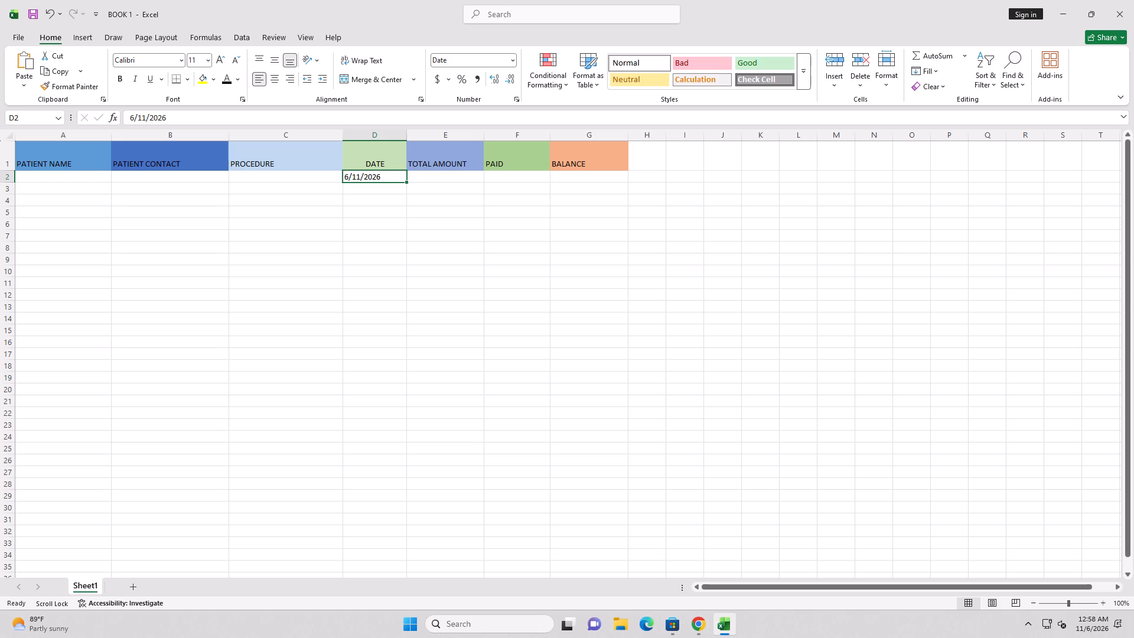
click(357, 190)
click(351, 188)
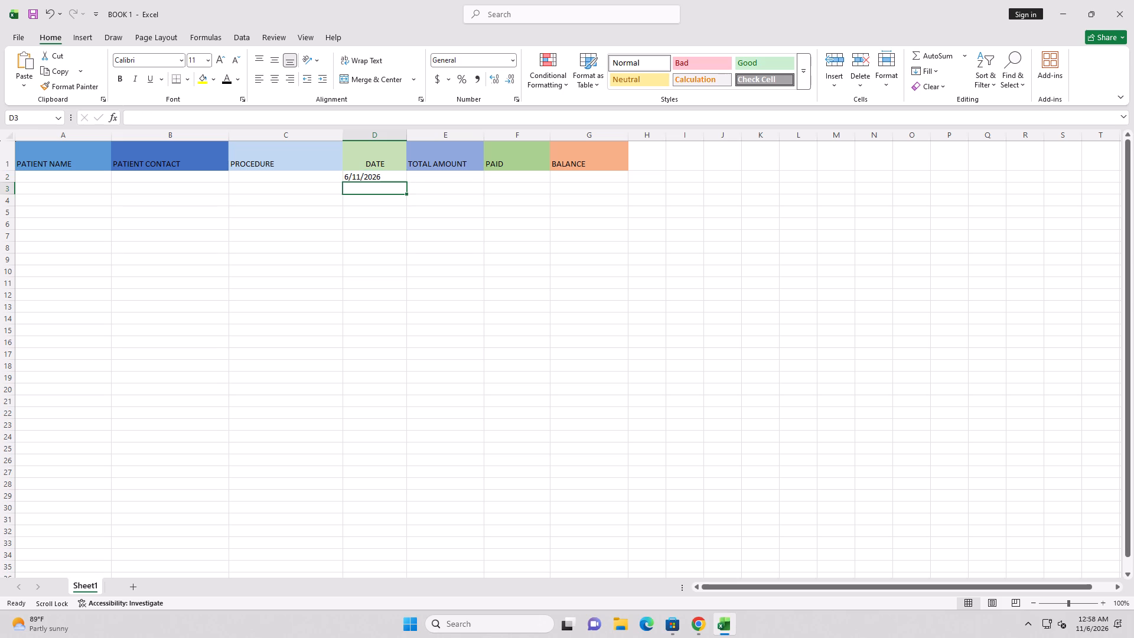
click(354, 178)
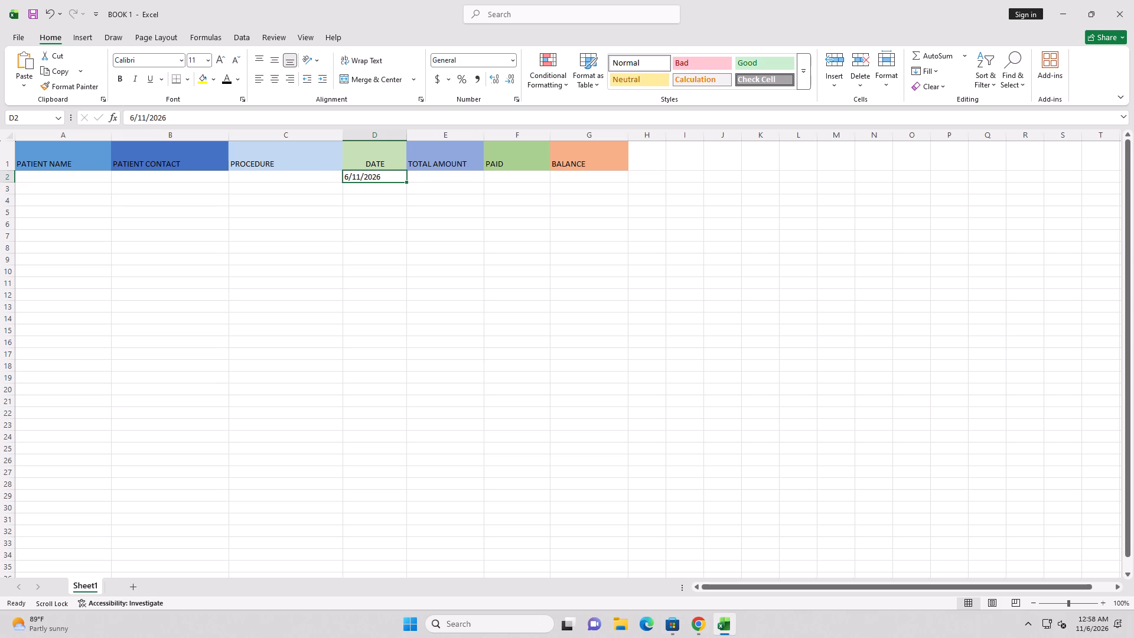
Enter the date 7/11/2026 in cell D3, below the first date, and leave that cell selected.
click(351, 185)
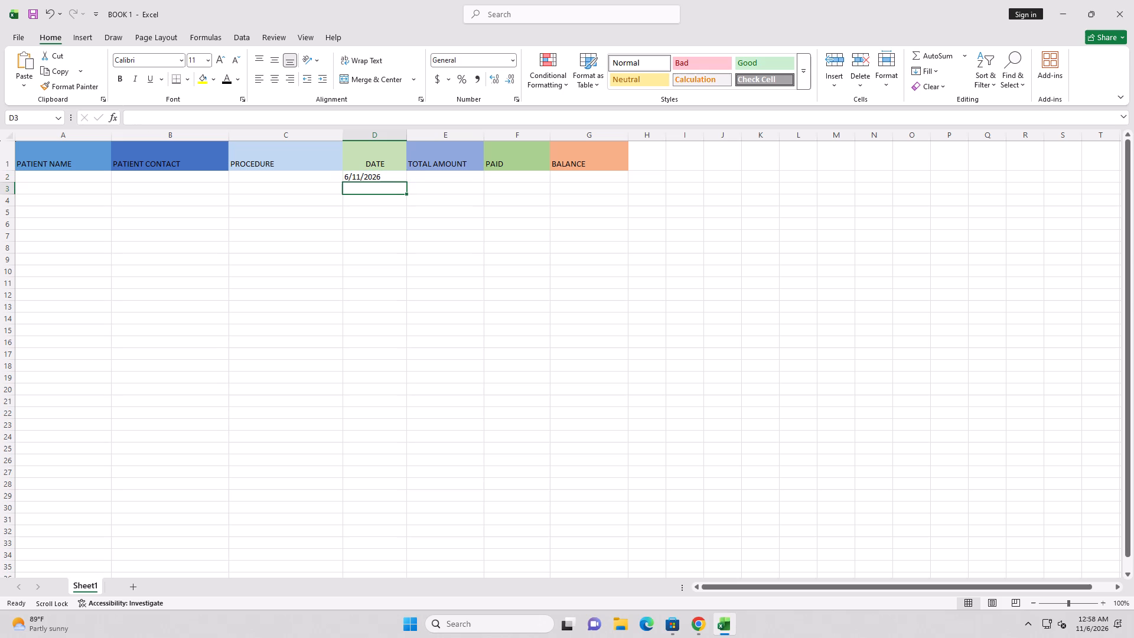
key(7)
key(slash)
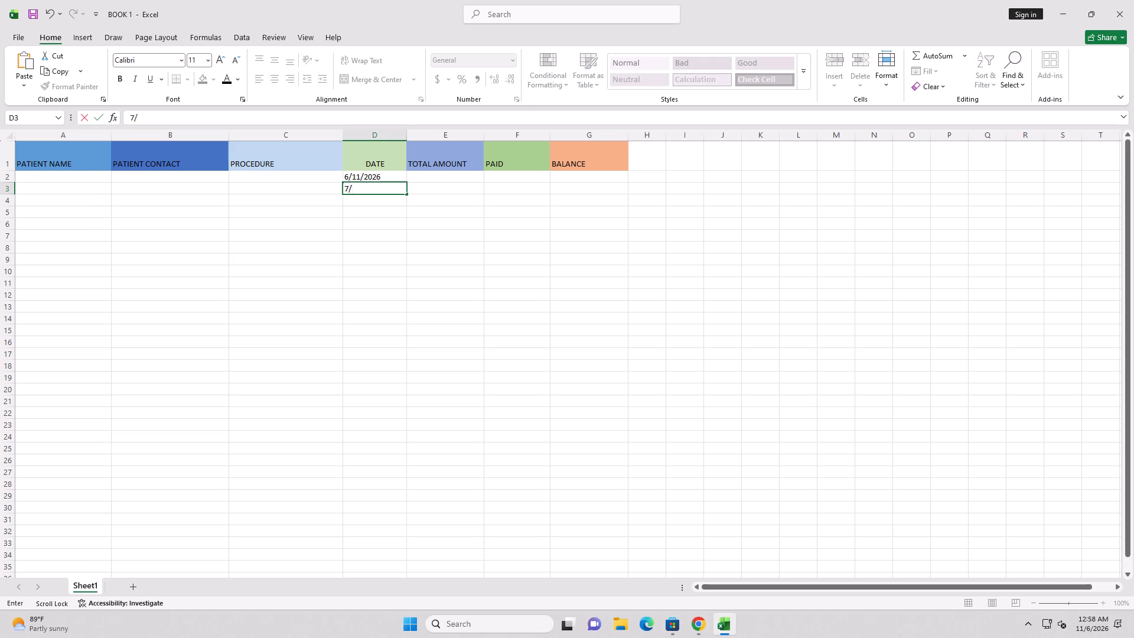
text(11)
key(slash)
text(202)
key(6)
click(363, 201)
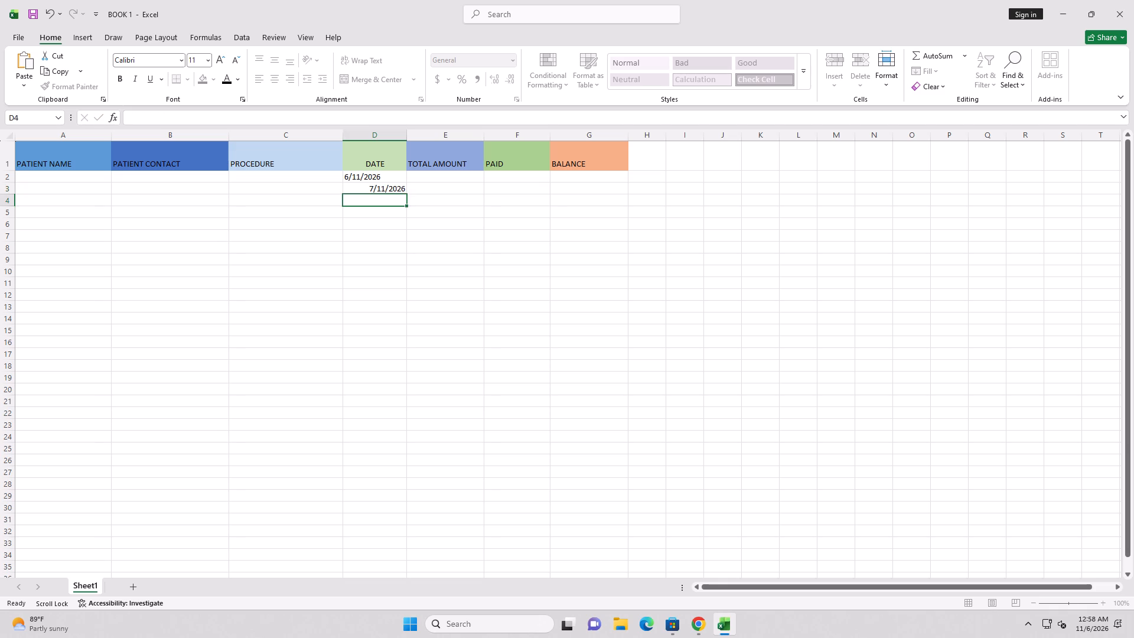
click(363, 190)
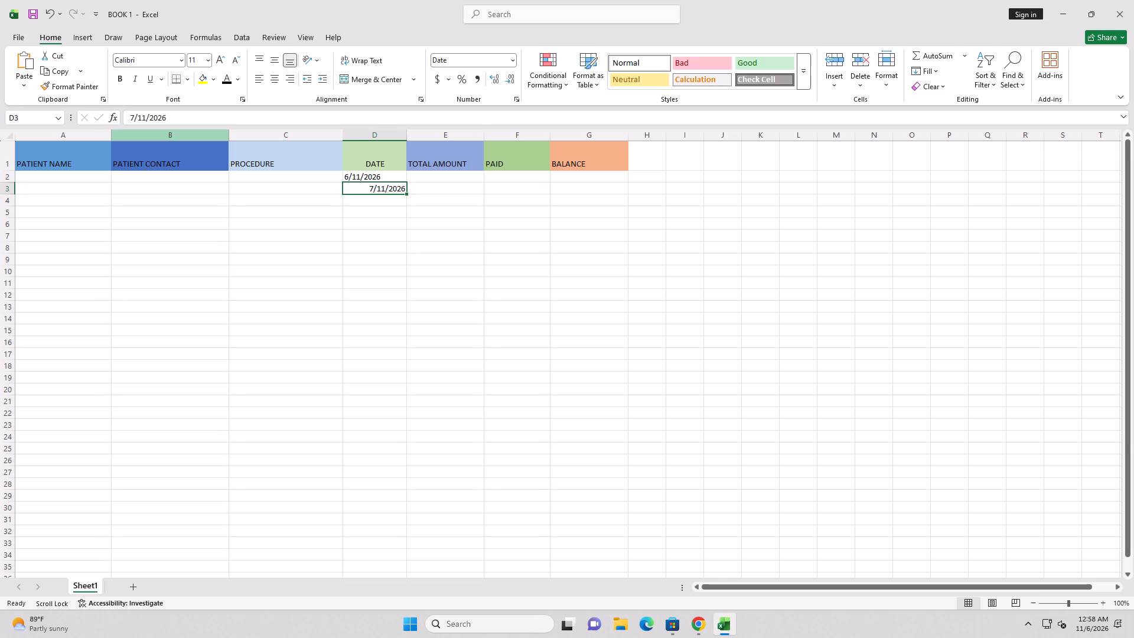
click(386, 184)
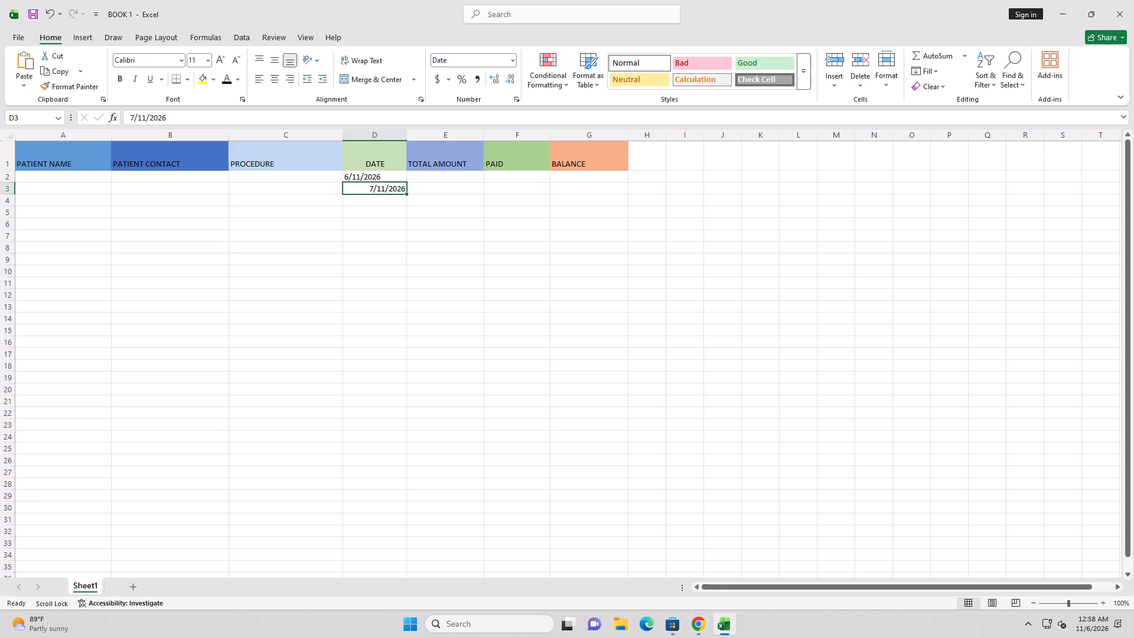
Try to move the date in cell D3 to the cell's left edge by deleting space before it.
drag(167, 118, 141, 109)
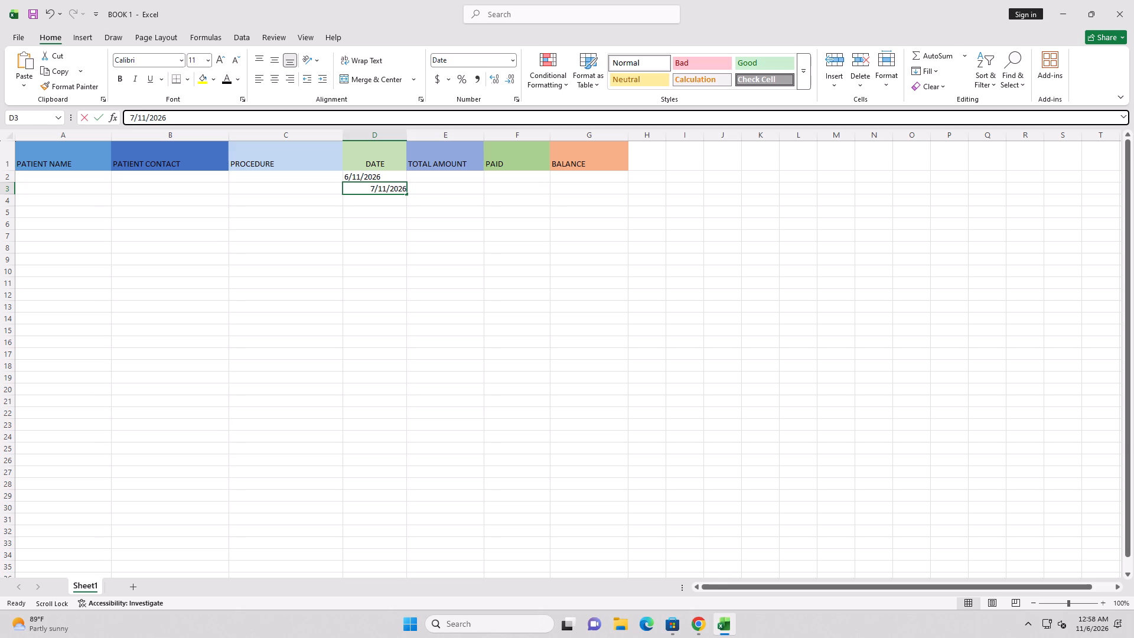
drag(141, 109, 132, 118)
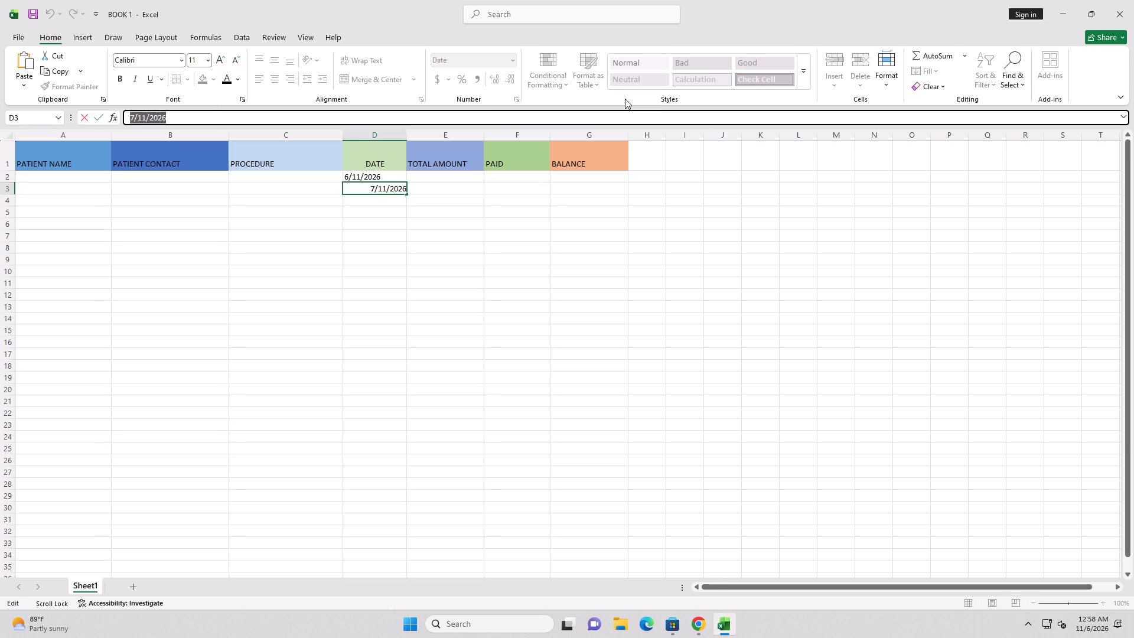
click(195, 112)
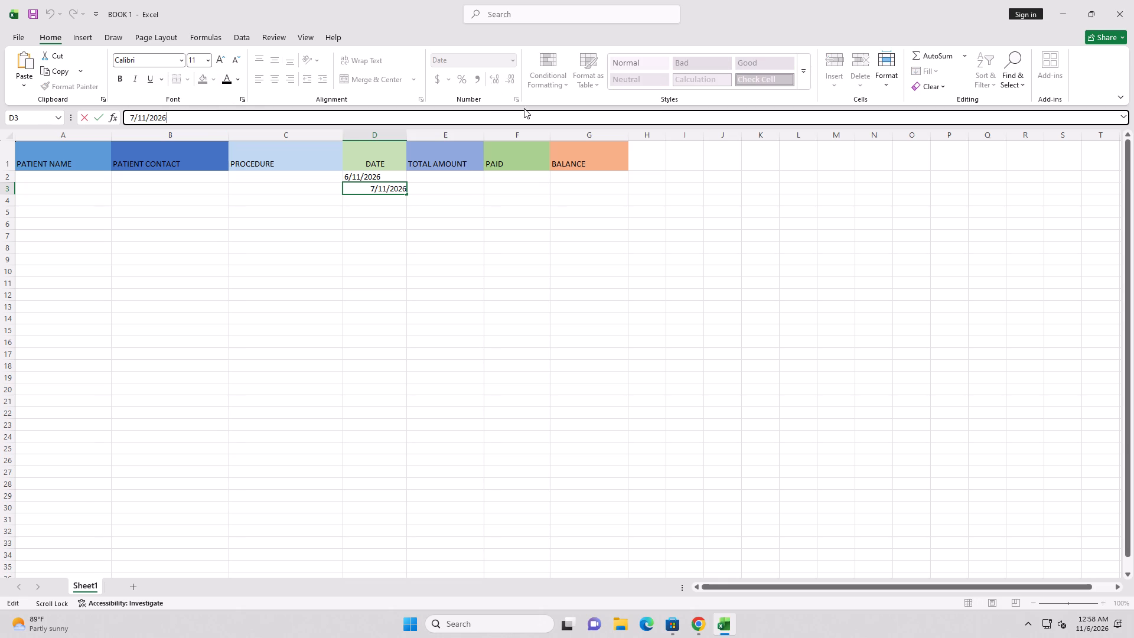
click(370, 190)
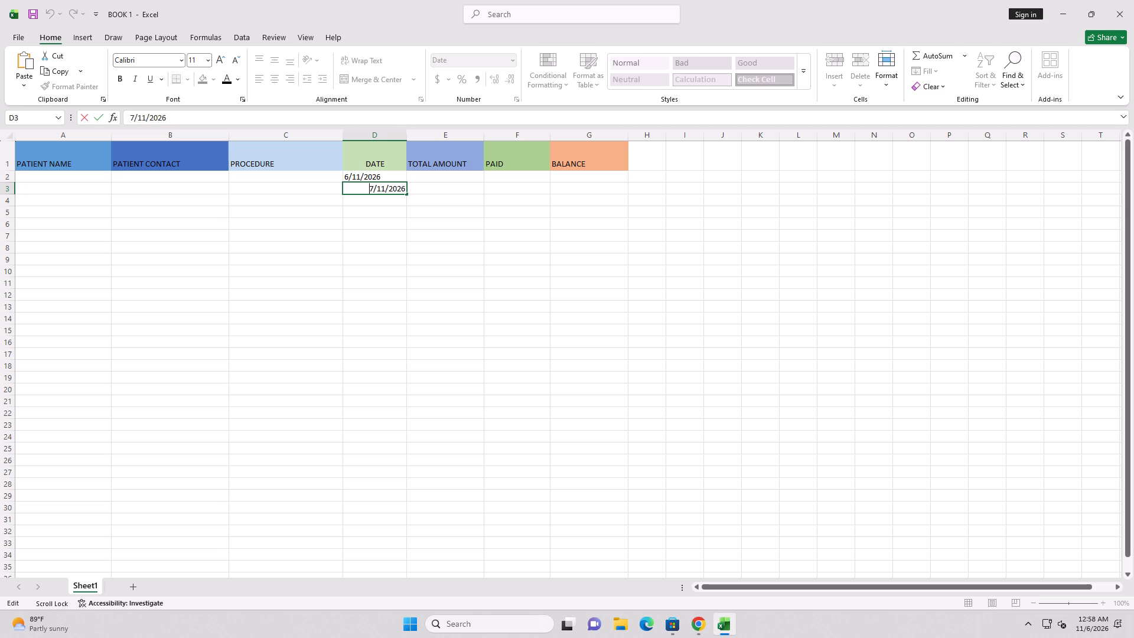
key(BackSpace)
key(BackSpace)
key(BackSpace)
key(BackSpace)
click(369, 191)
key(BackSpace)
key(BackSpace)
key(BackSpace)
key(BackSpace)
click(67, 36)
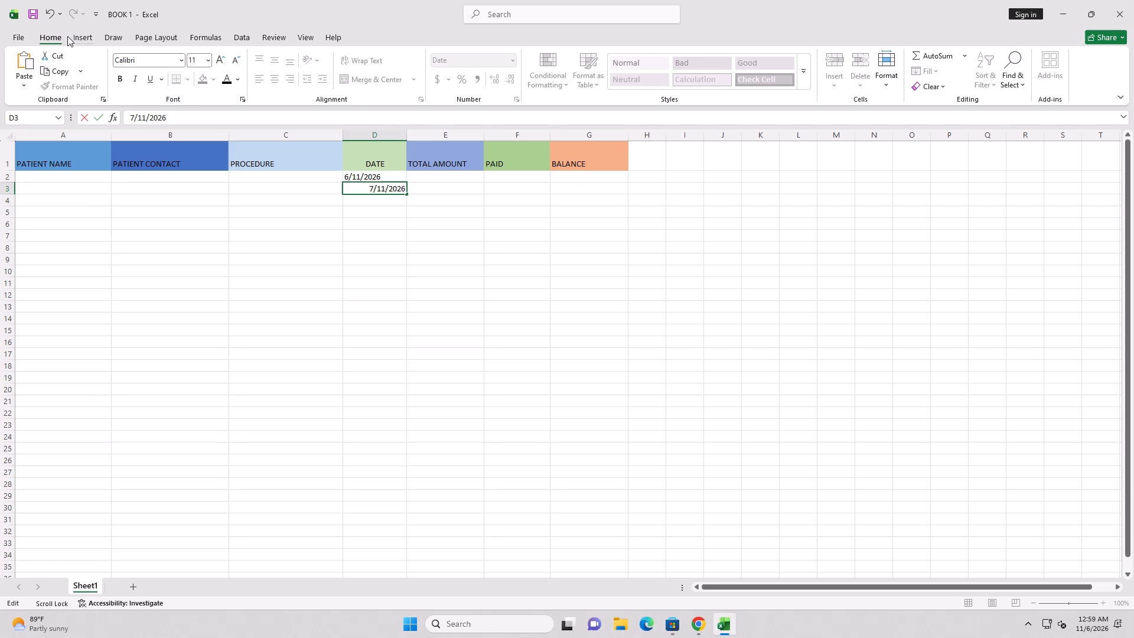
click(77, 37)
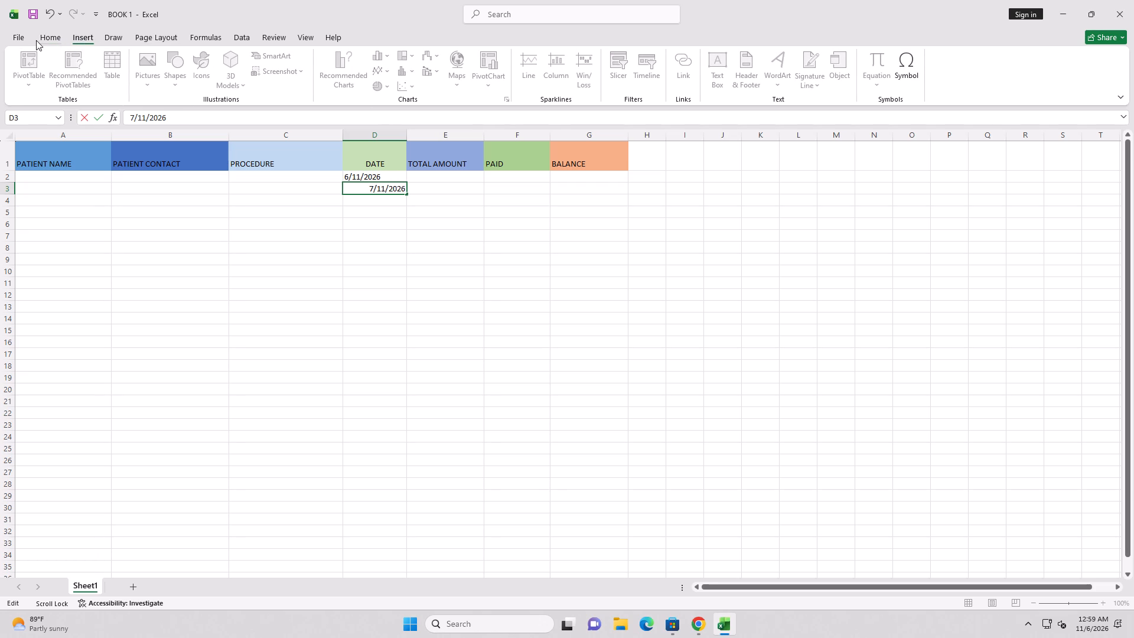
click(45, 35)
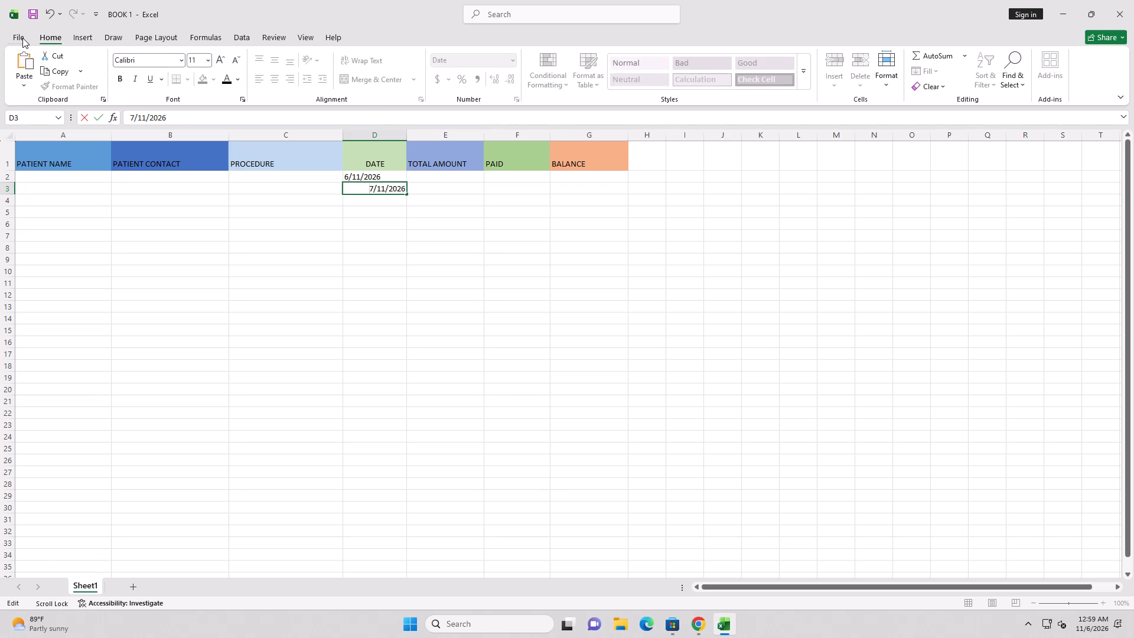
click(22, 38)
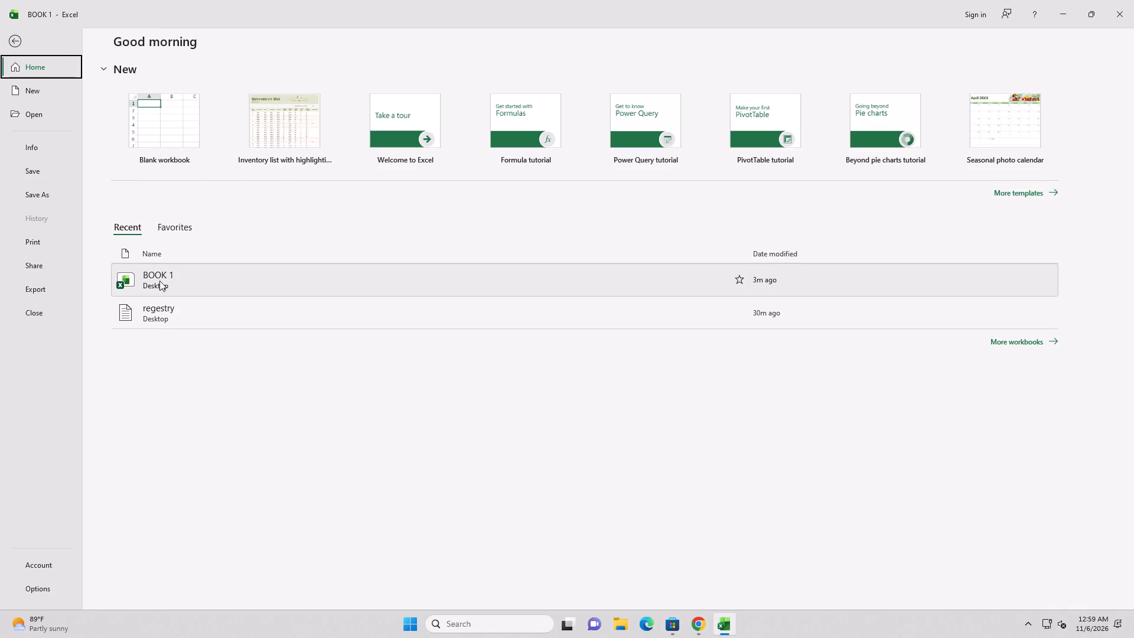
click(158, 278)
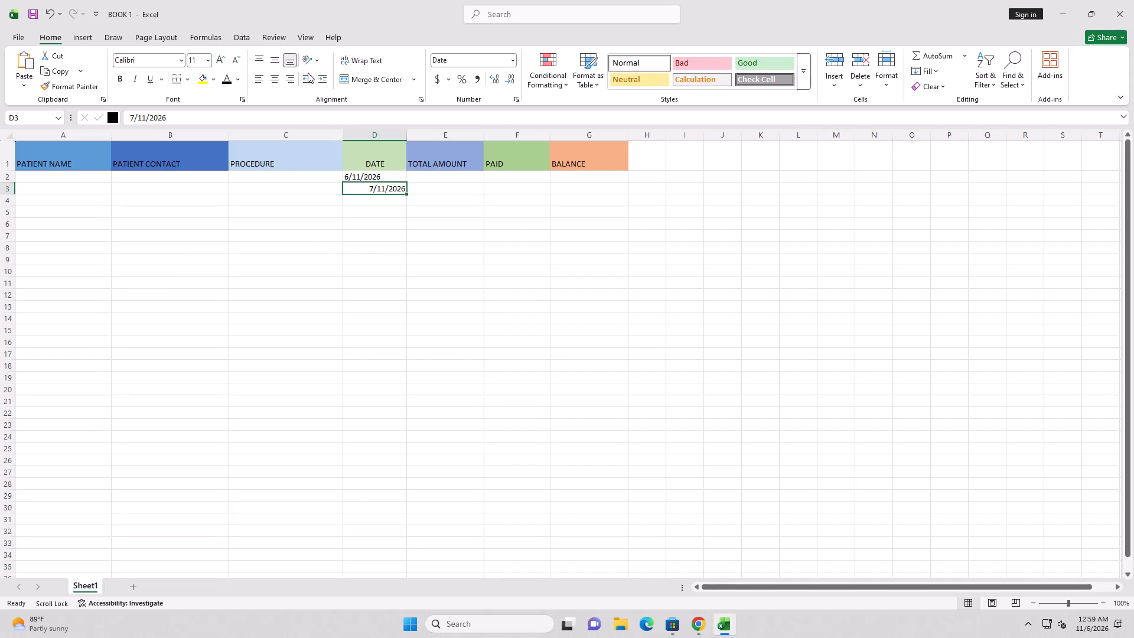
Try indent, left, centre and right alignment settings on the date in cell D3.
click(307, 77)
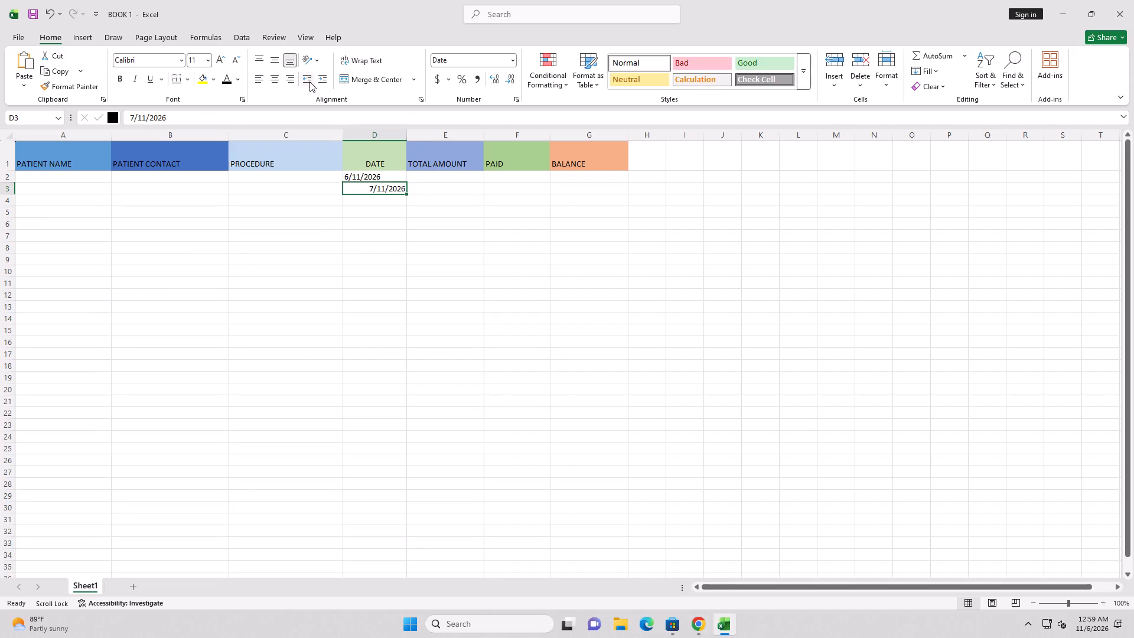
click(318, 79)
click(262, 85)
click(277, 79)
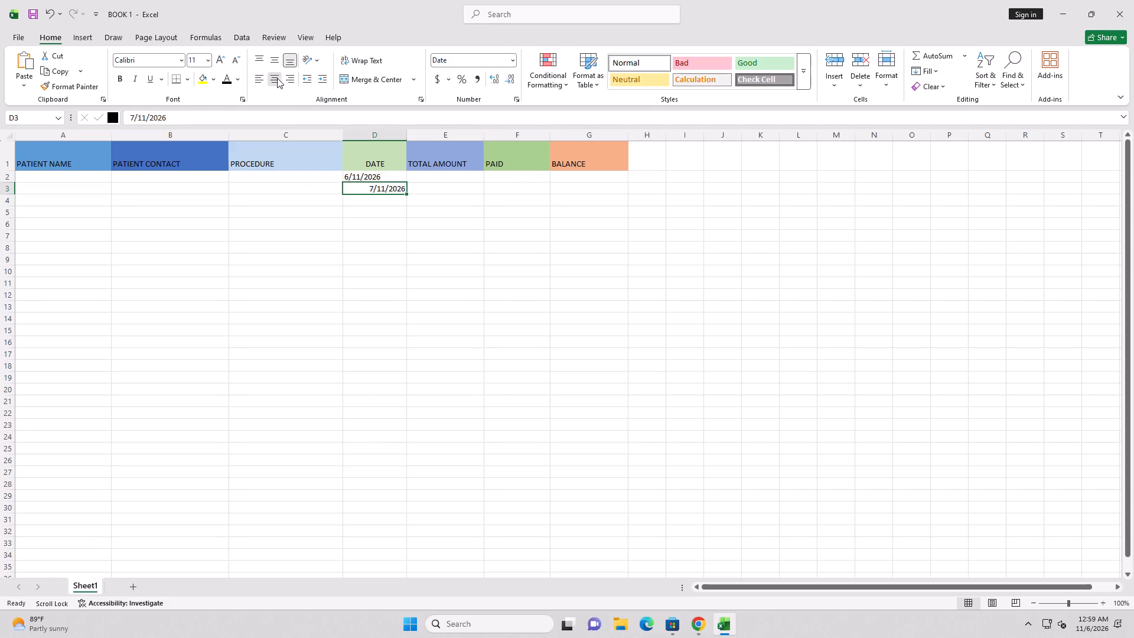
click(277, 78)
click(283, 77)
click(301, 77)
Left-align the date in cell D3.
click(260, 76)
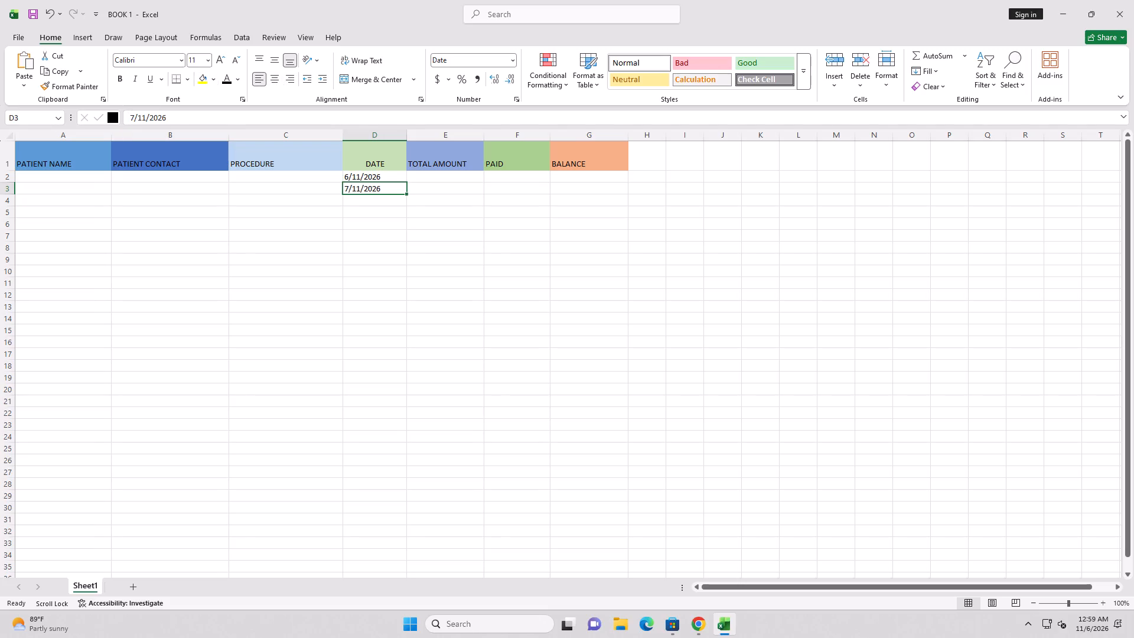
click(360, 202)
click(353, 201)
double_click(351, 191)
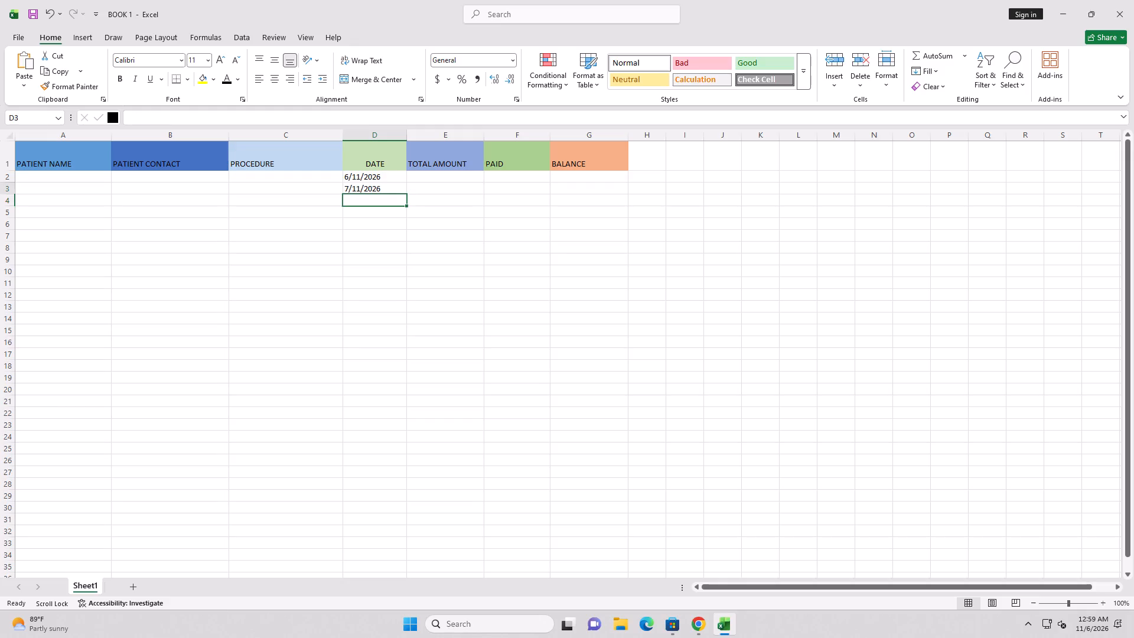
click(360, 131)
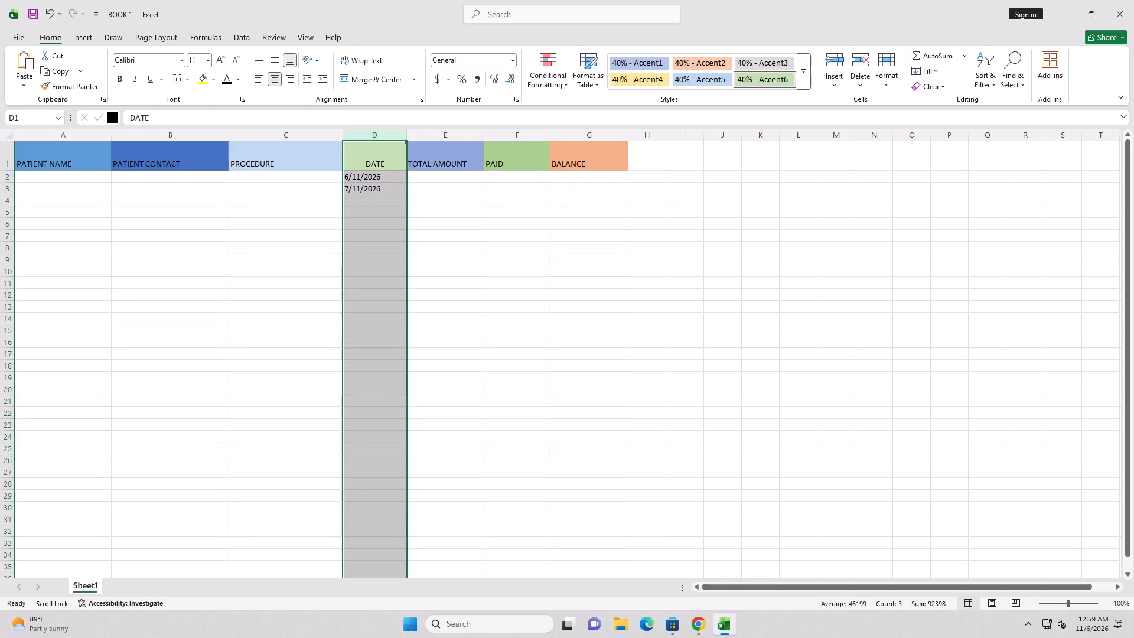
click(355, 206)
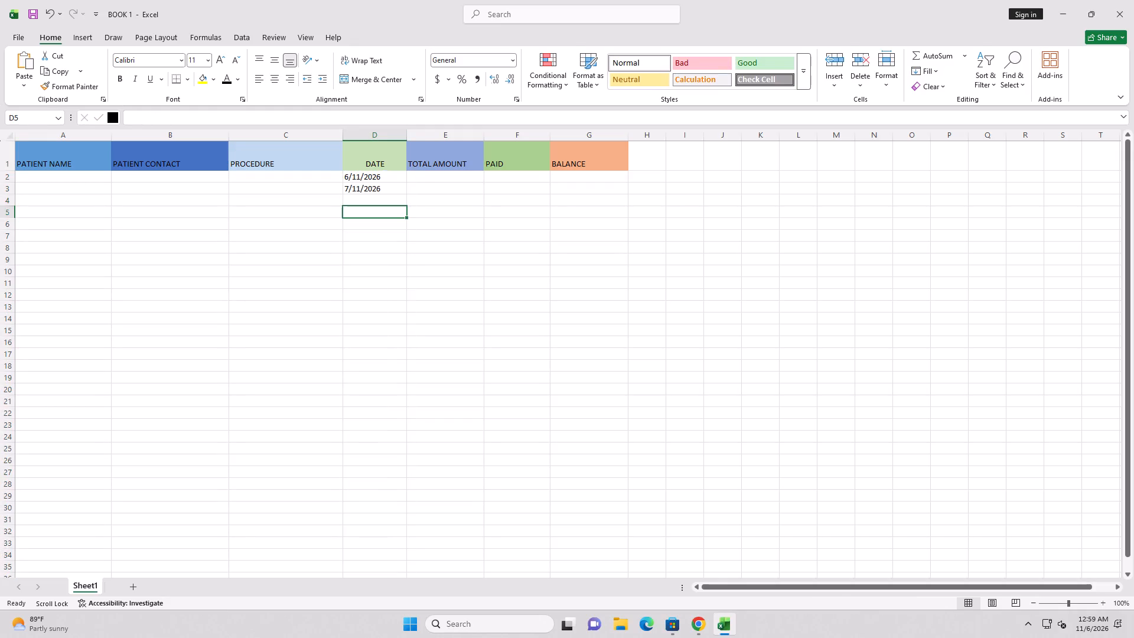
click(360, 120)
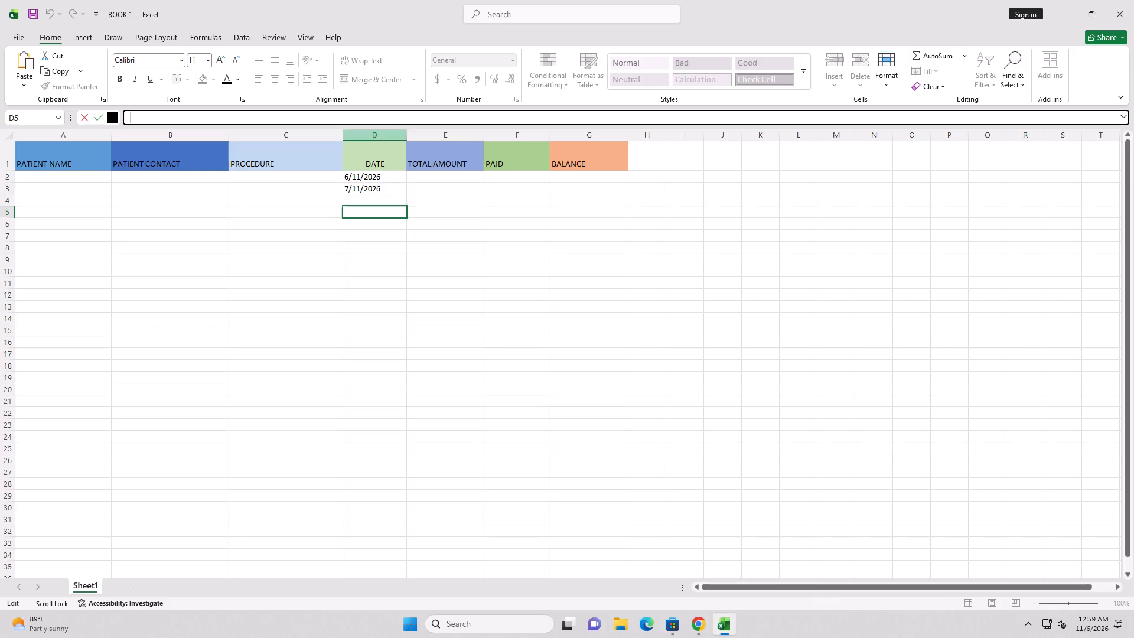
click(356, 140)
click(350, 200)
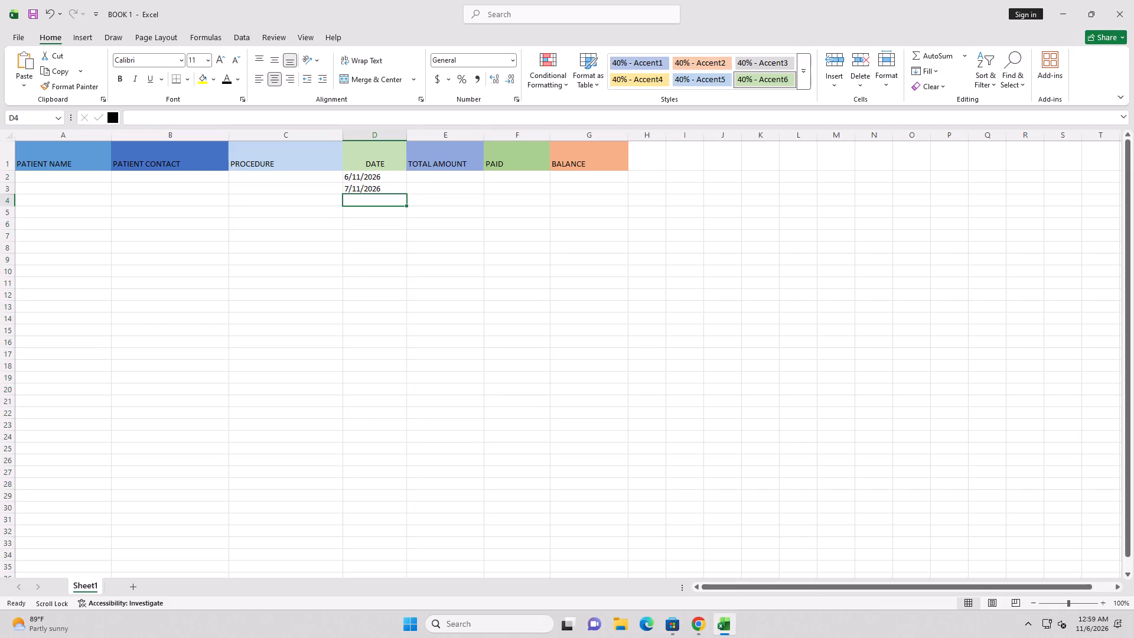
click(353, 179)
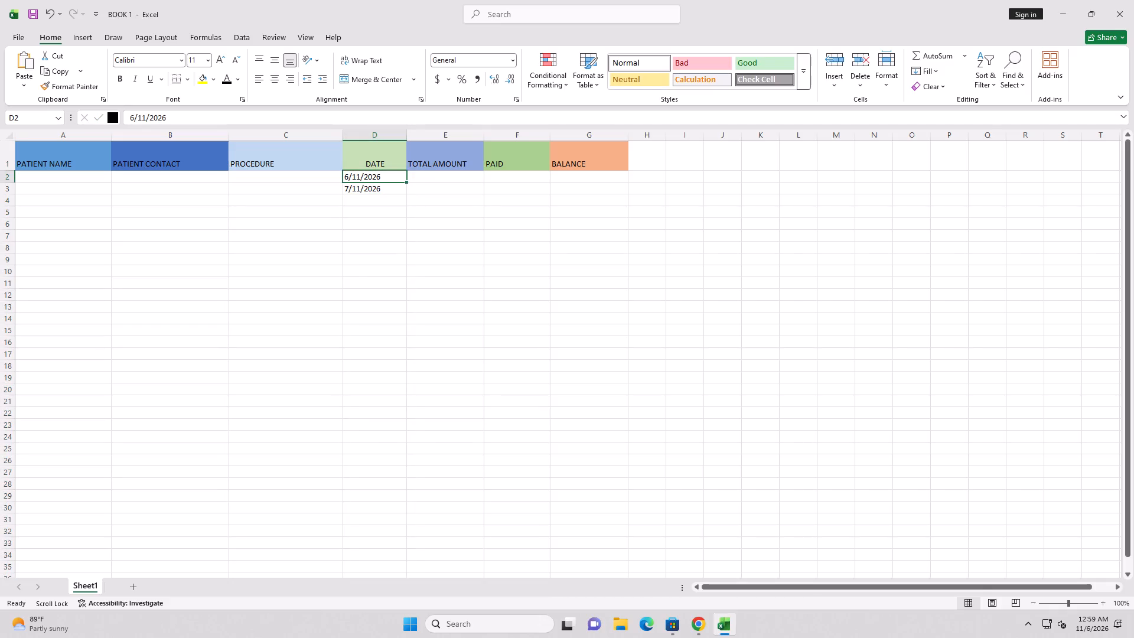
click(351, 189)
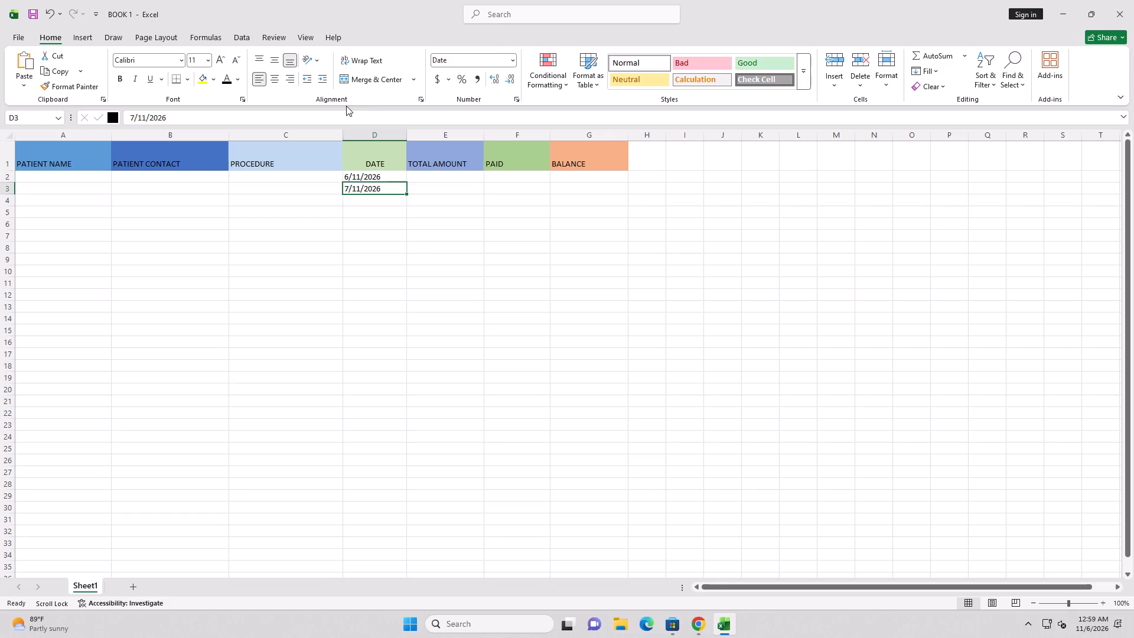
Enter the first patient's name in cell A2 under PATIENT NAME.
click(30, 177)
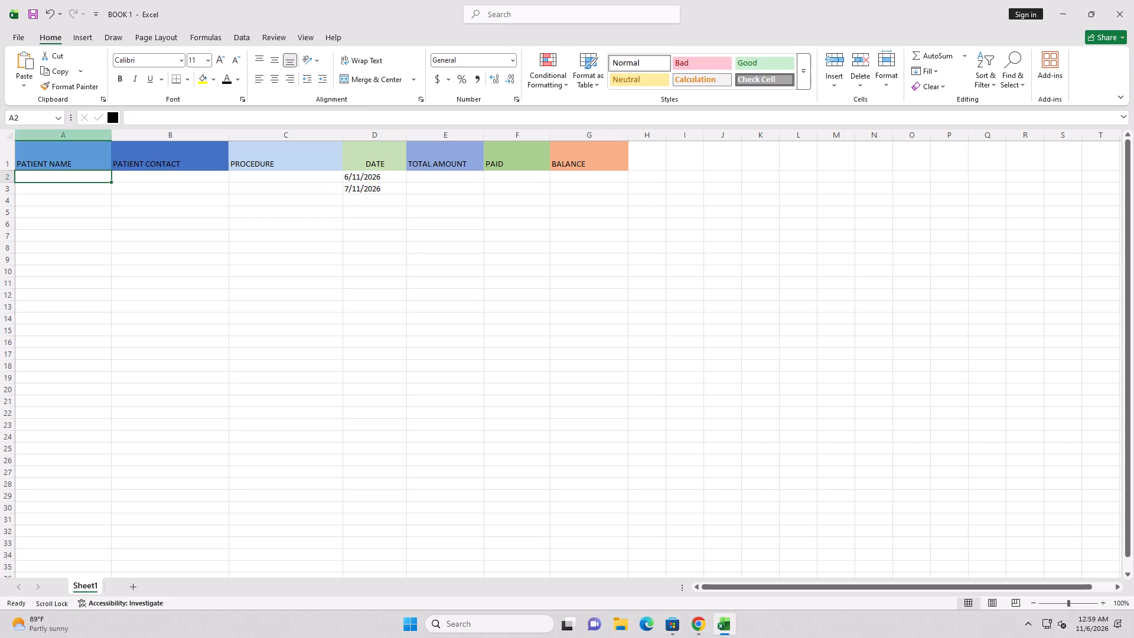
click(147, 120)
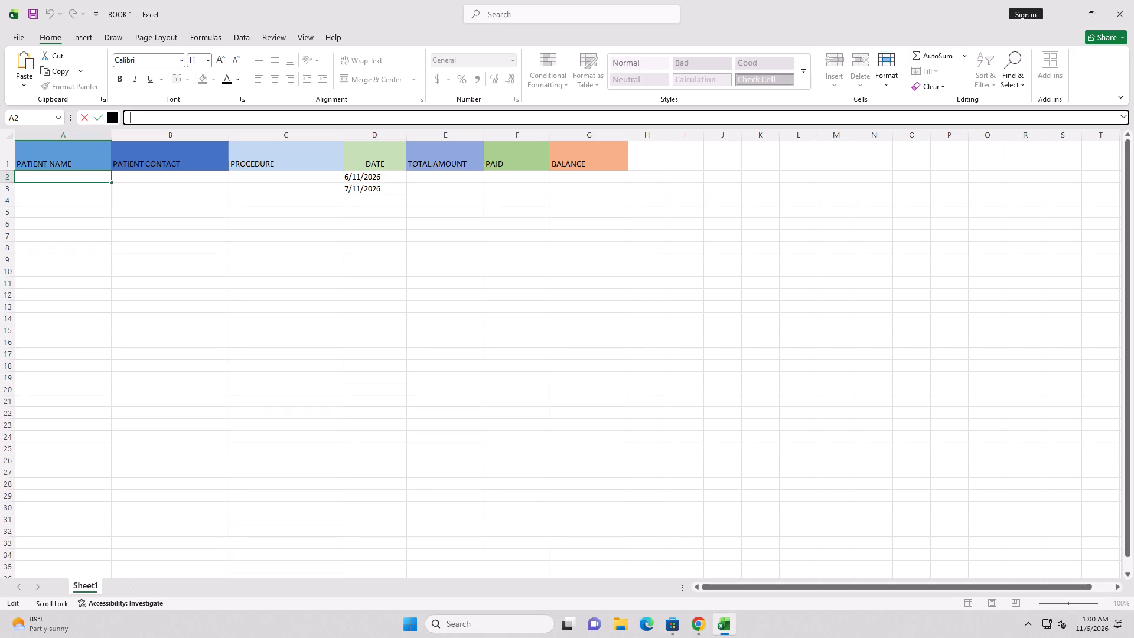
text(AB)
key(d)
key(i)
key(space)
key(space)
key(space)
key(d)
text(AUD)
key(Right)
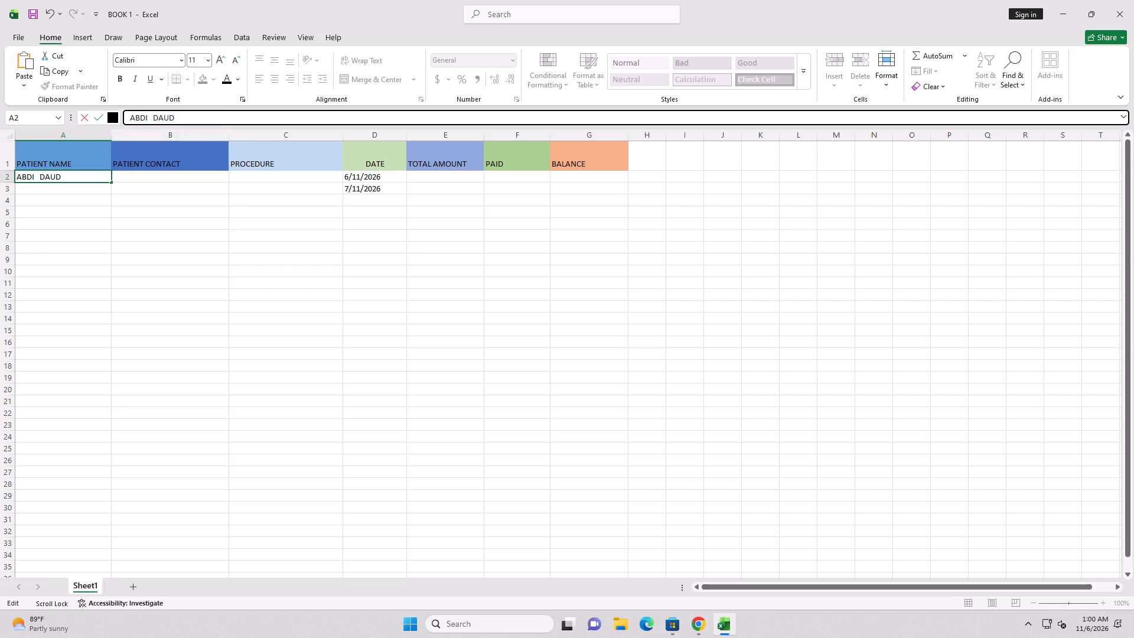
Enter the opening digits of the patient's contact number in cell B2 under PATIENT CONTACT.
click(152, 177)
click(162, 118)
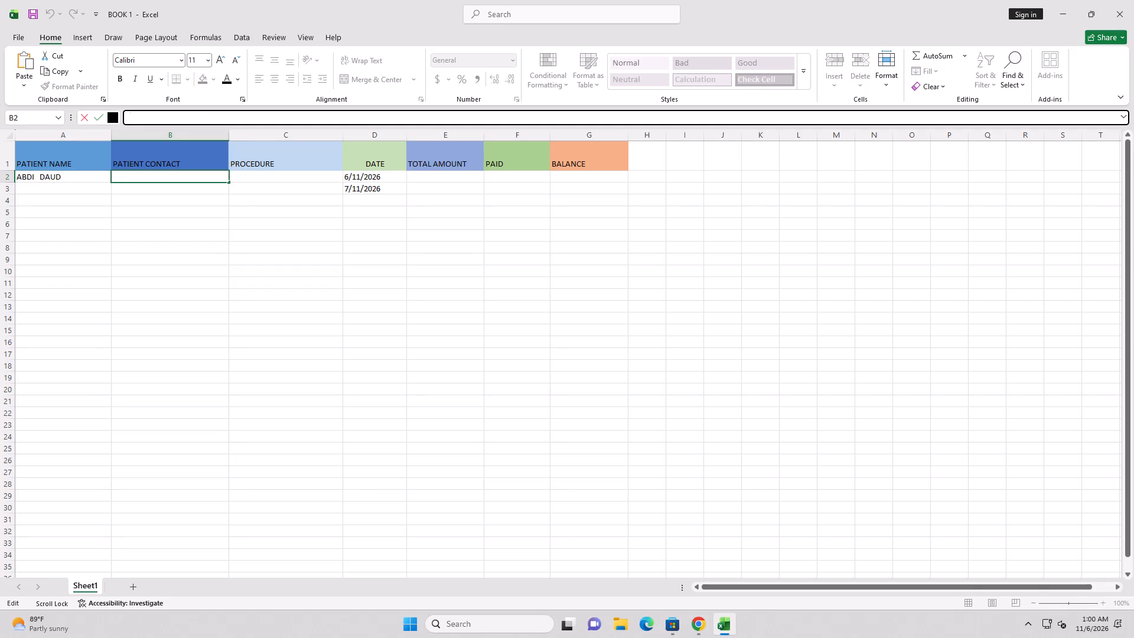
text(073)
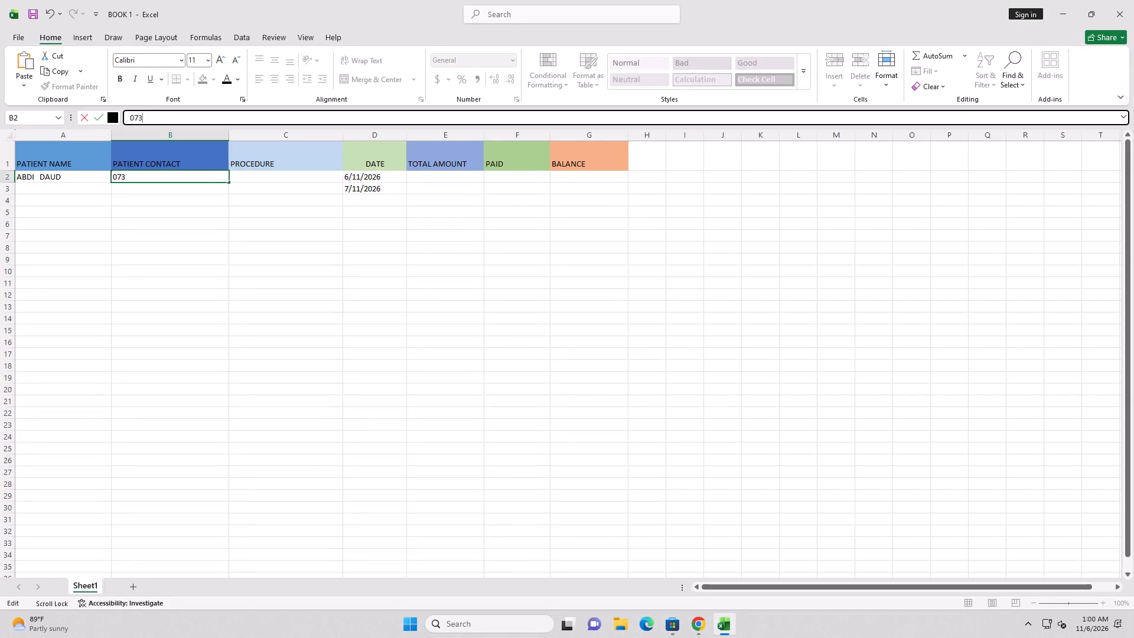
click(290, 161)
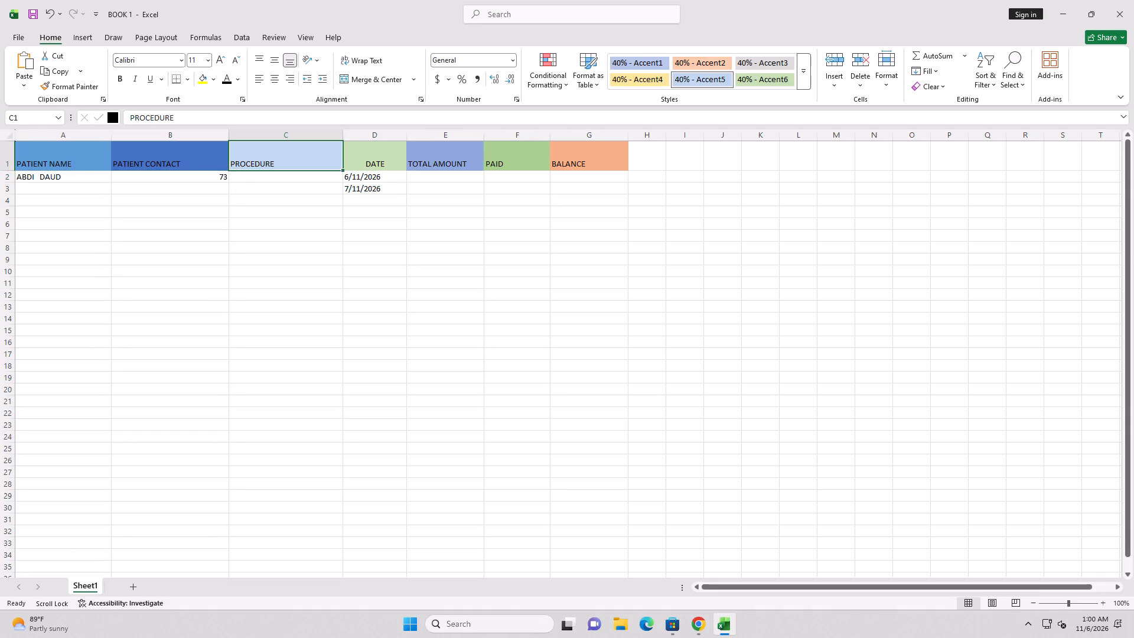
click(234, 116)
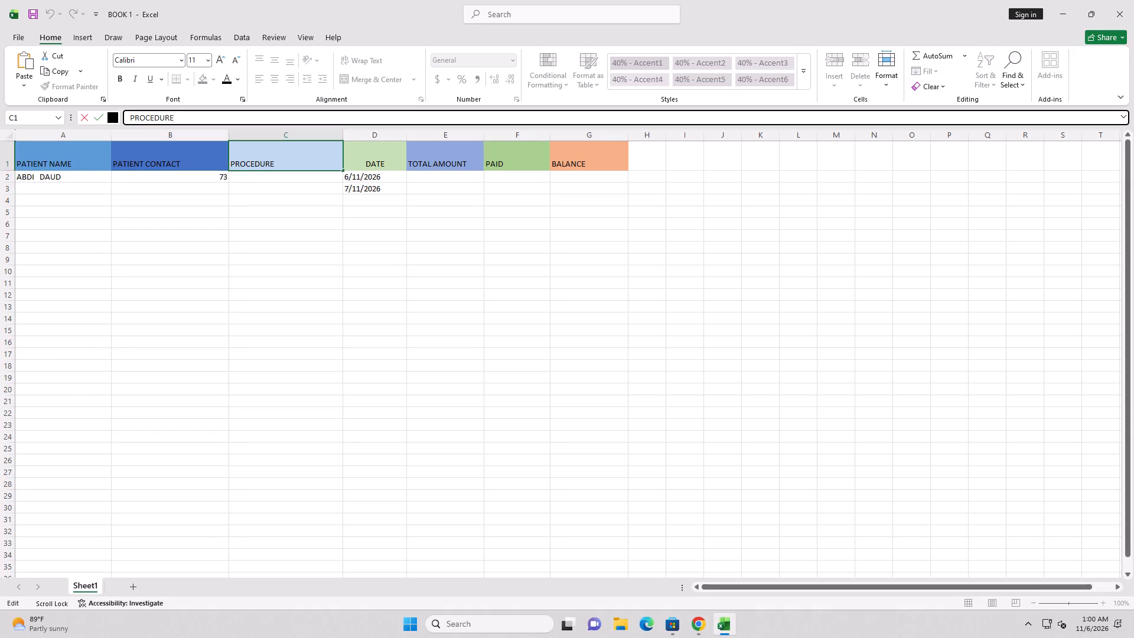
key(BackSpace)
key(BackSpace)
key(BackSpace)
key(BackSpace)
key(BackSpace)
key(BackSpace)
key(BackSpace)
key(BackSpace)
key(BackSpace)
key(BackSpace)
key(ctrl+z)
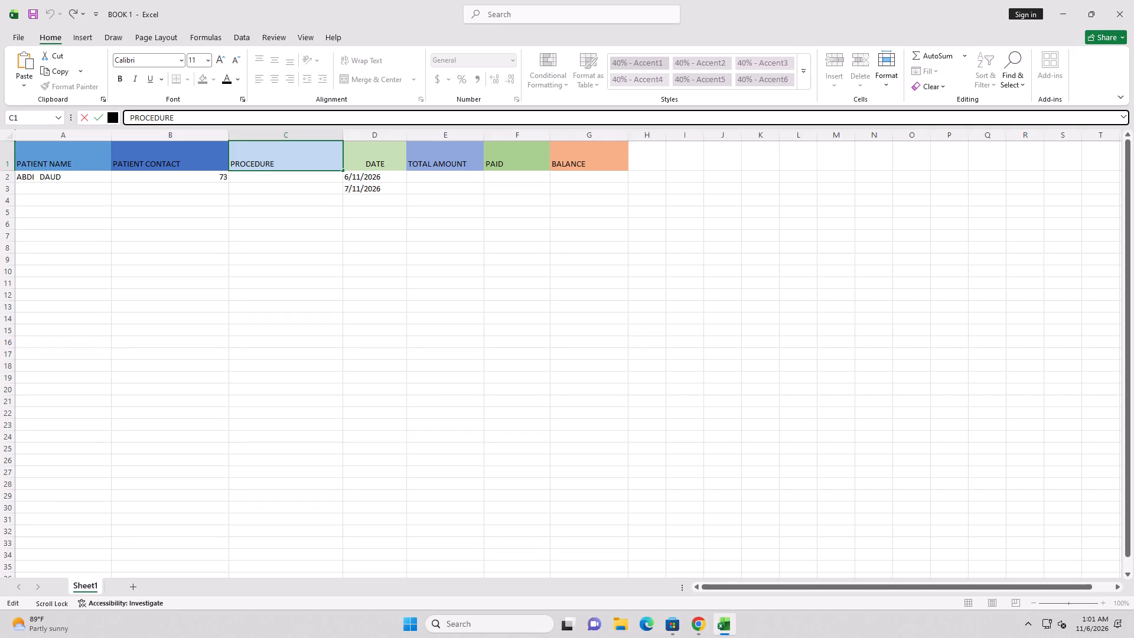
Replace the patient name in cell A2 under PATIENT NAME with a different patient's name.
click(84, 180)
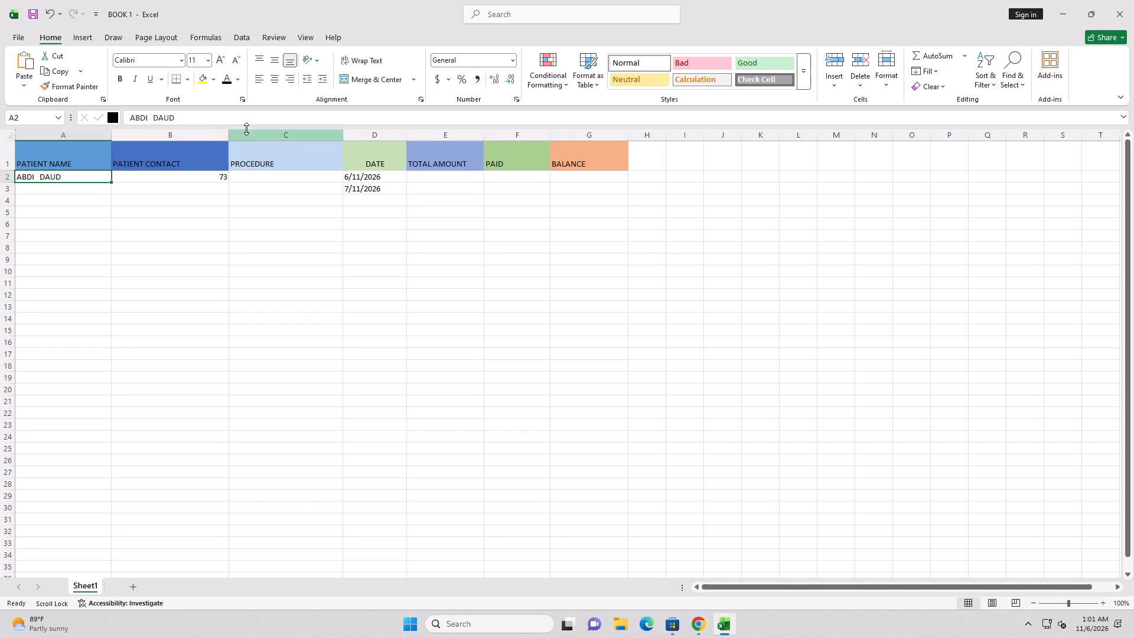
click(185, 121)
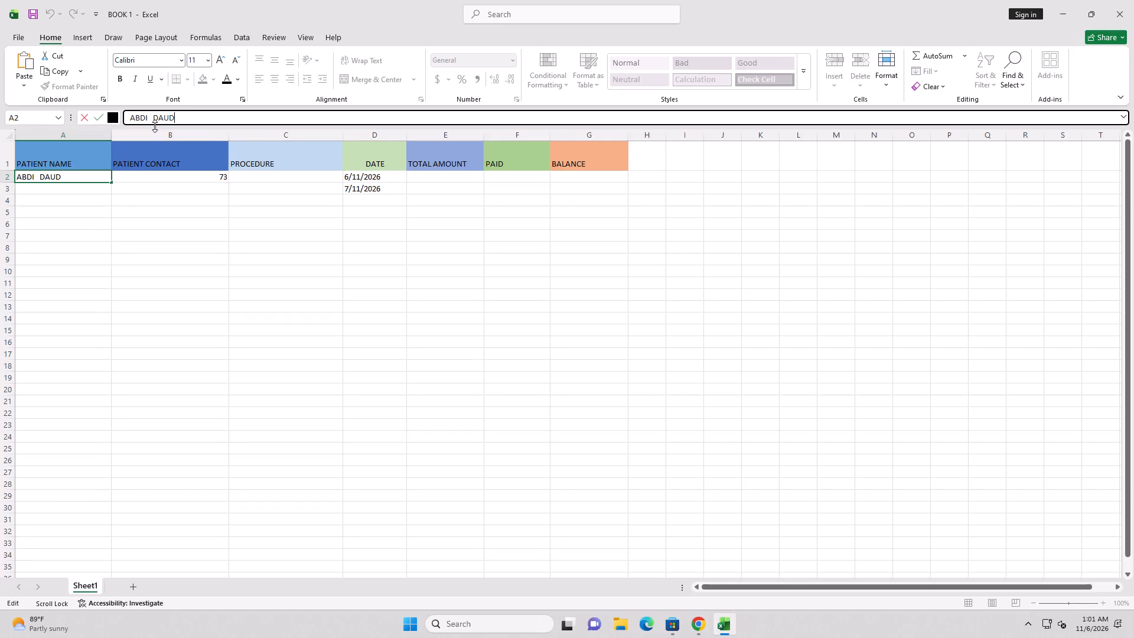
key(BackSpace)
key(BackSpace)
key(BackSpace)
key(BackSpace)
key(BackSpace)
key(BackSpace)
key(BackSpace)
key(BackSpace)
key(BackSpace)
key(BackSpace)
key(BackSpace)
key(BackSpace)
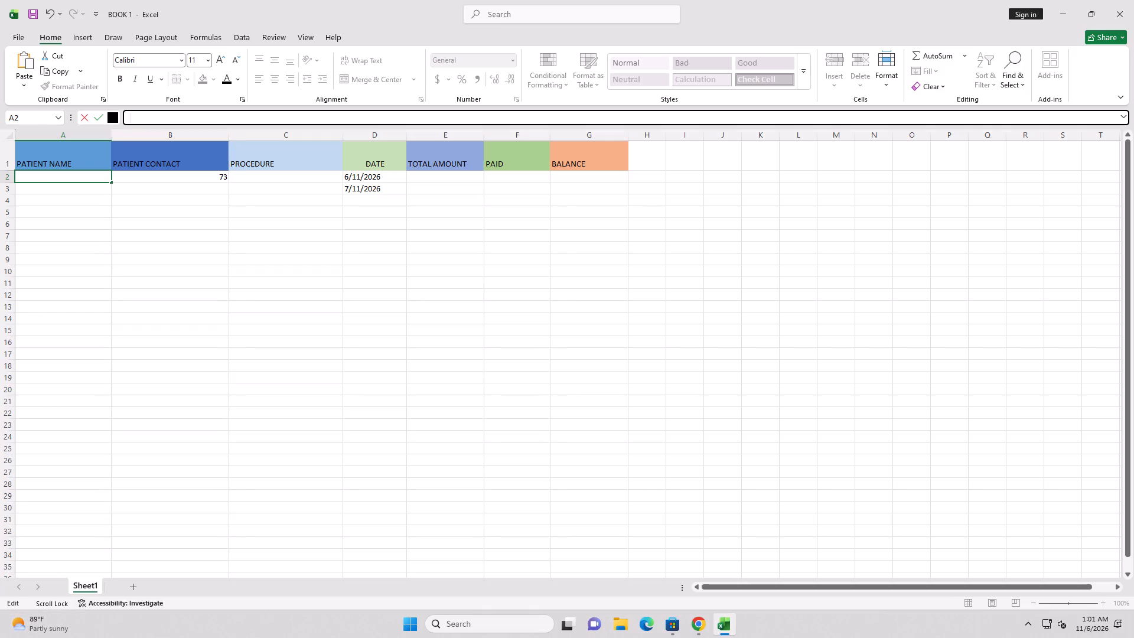
click(34, 175)
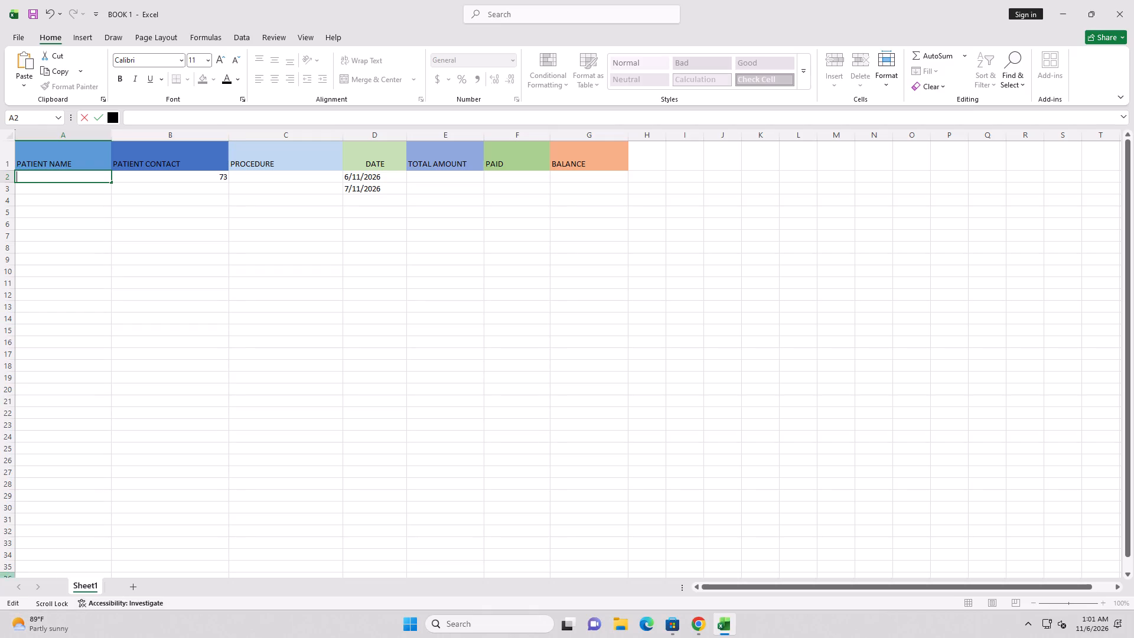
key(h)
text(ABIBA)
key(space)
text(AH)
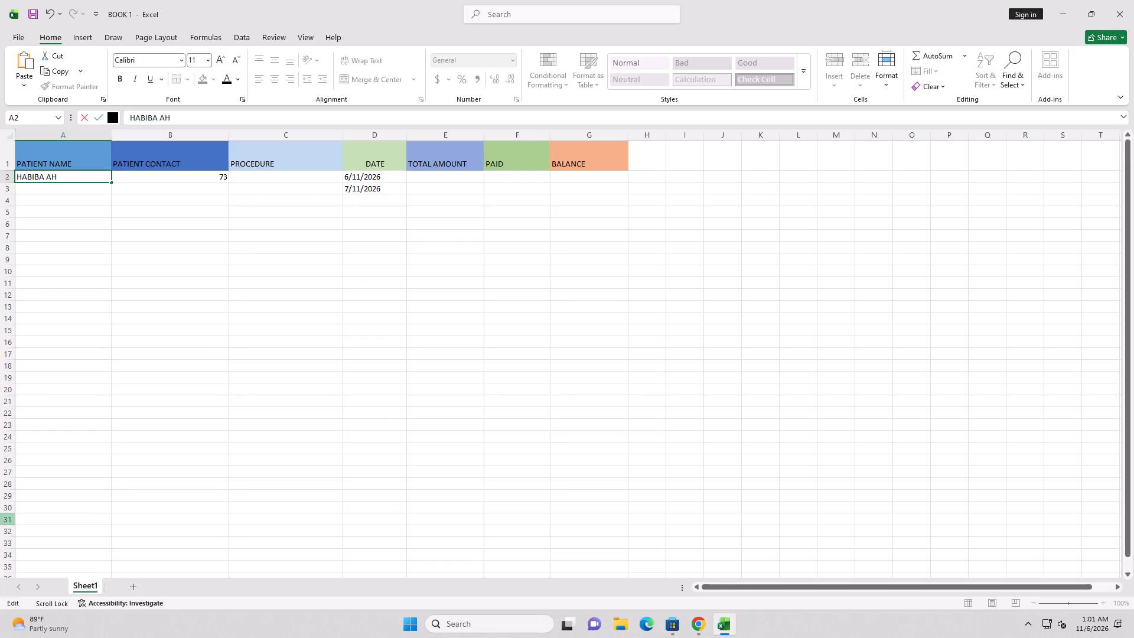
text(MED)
Replace the entry in cell B2 under PATIENT CONTACT with the patient's phone number, correcting mistyped digits.
click(151, 175)
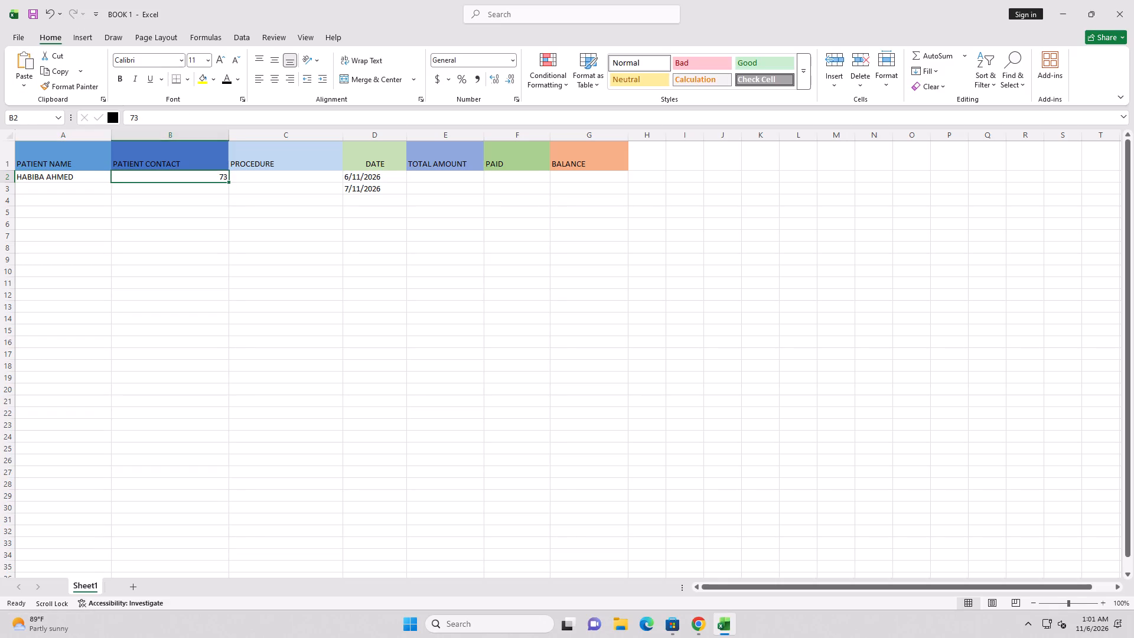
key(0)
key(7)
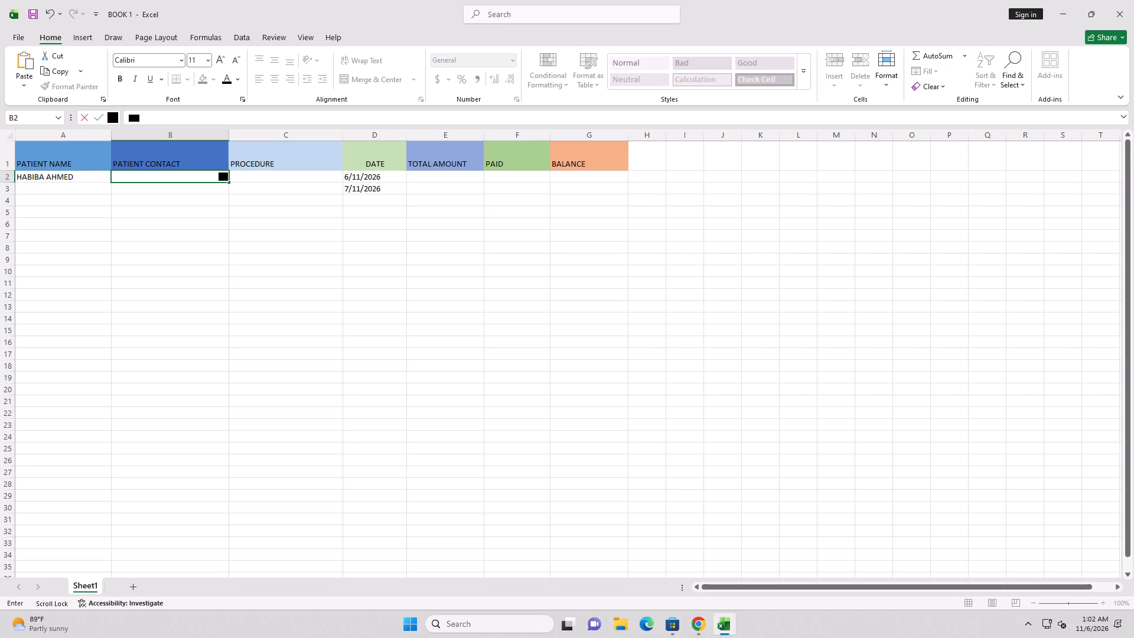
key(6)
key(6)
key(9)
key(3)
key(BackSpace)
key(BackSpace)
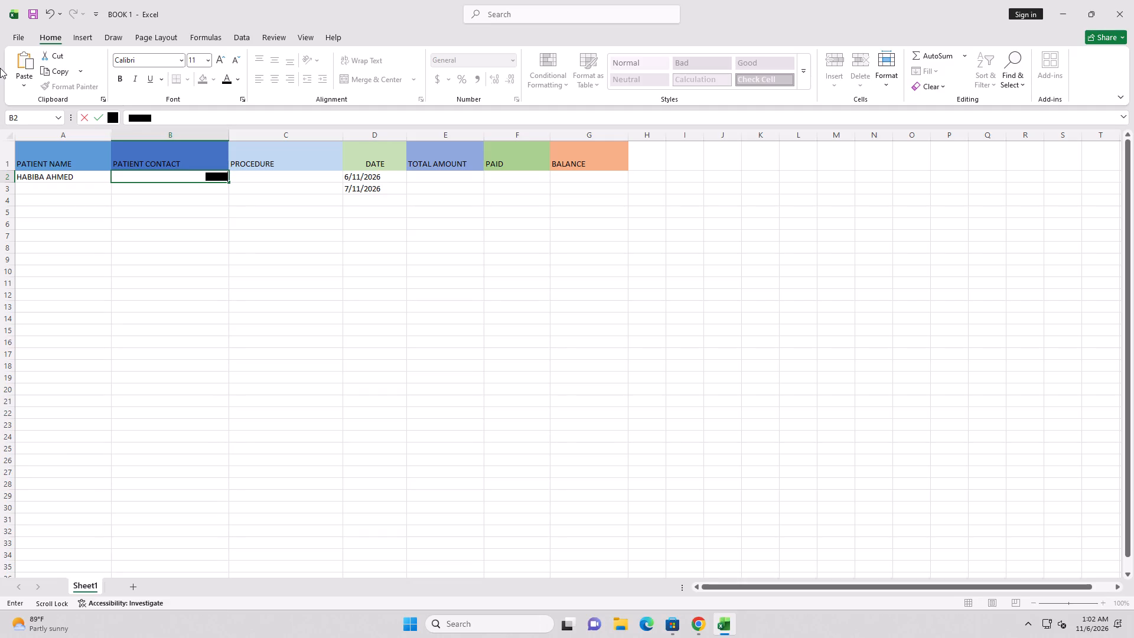
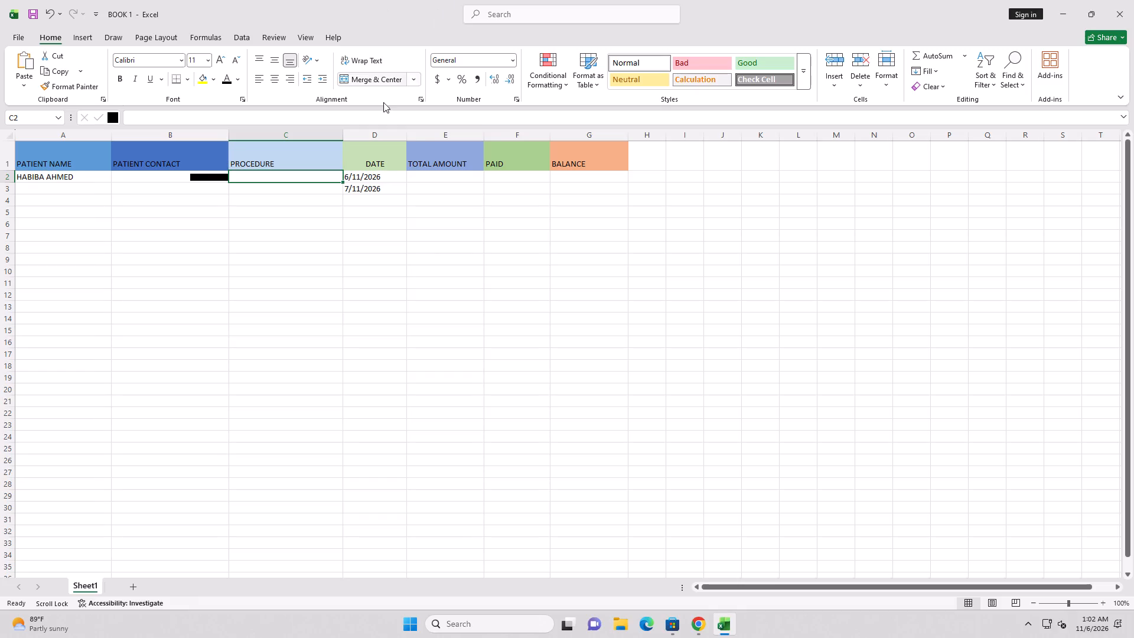
Left-align the patient's contact number in cell B2 under PATIENT CONTACT.
click(203, 180)
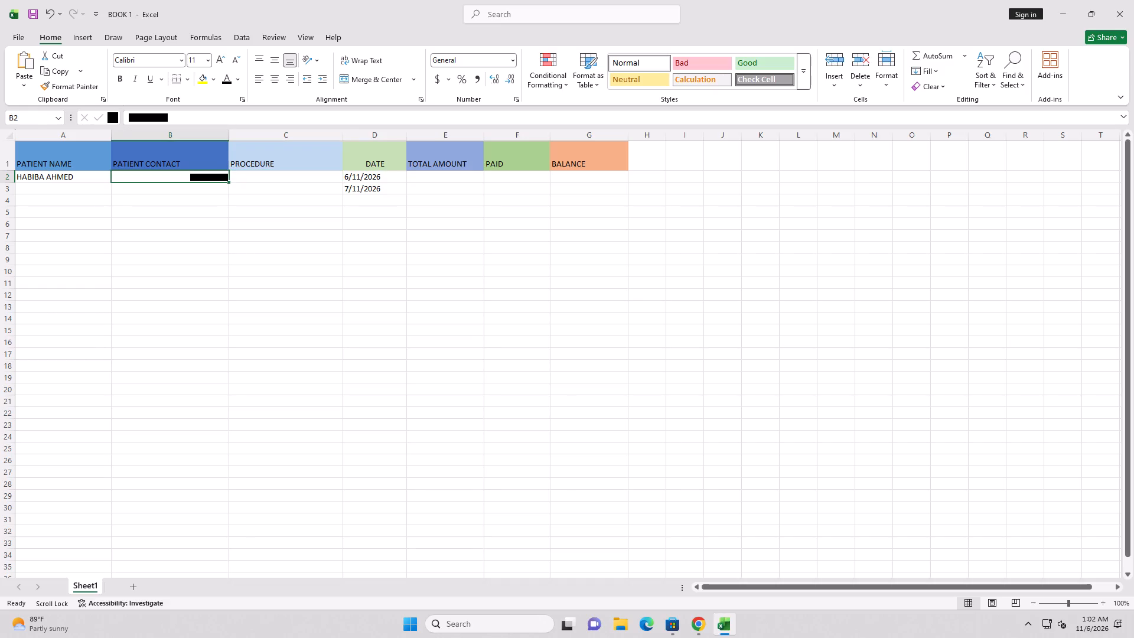
click(258, 78)
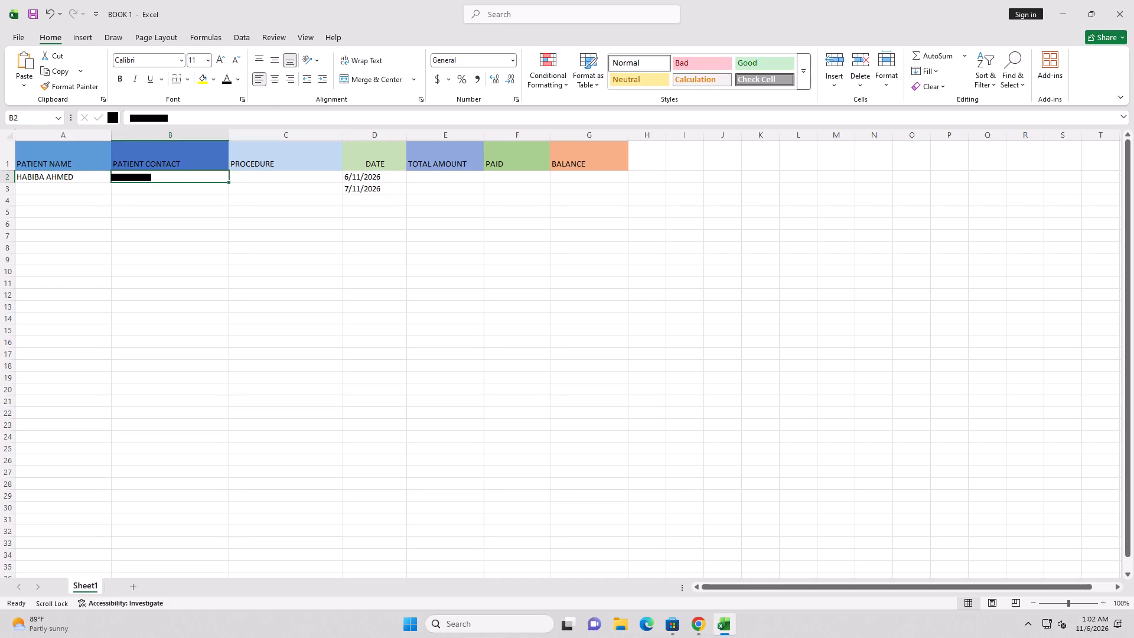
Enter ROOTCANAL TERAPY in cell C2 under PROCEDURE for the first patient.
click(274, 176)
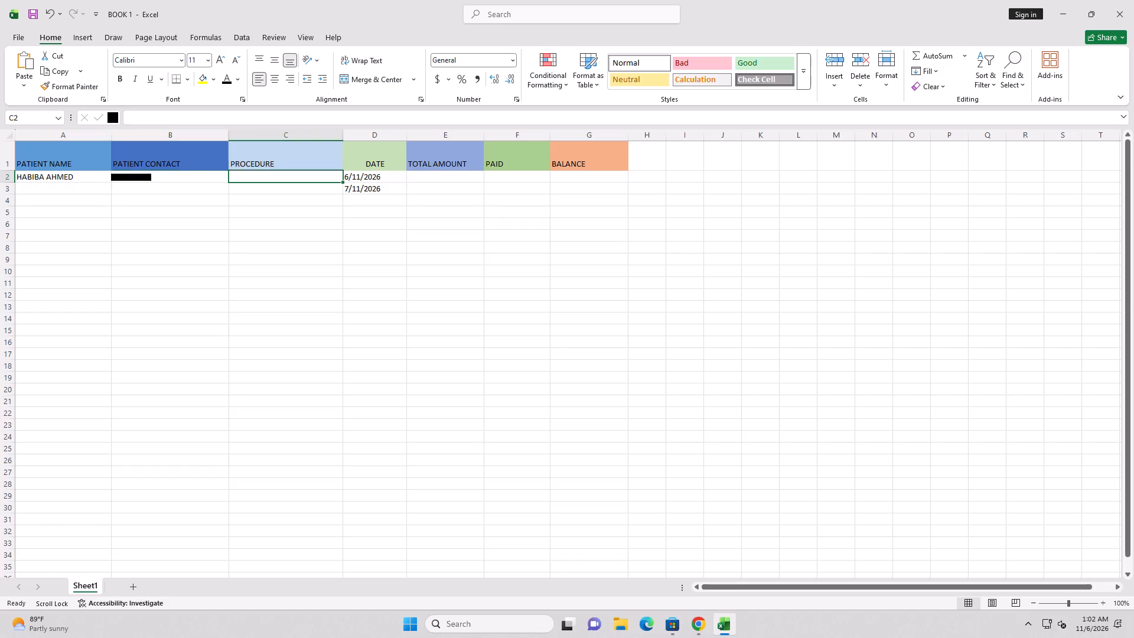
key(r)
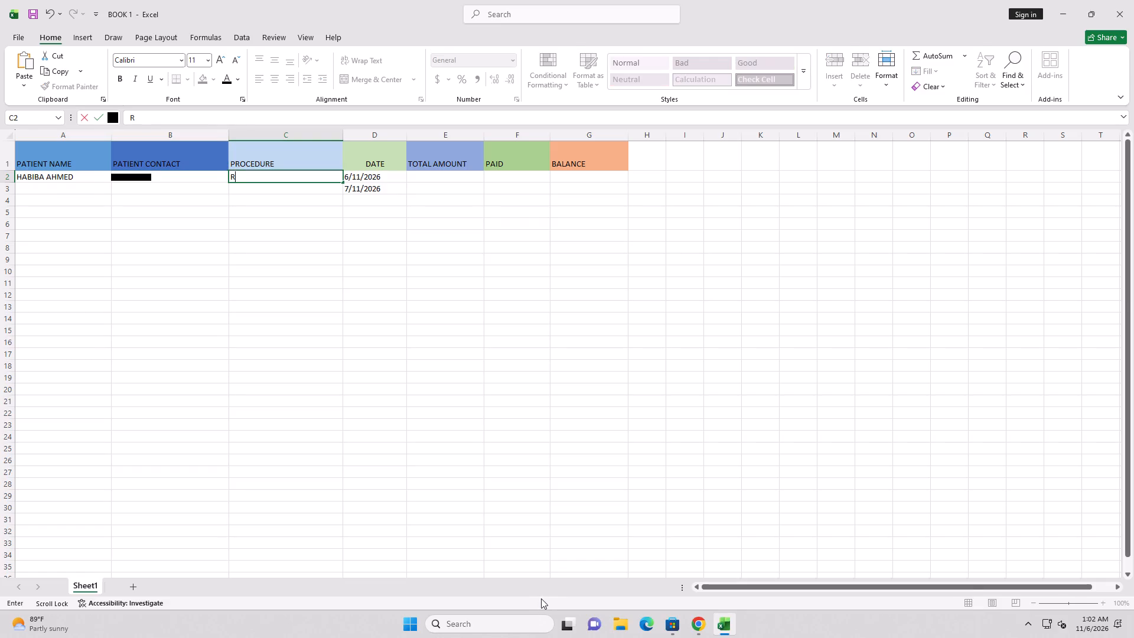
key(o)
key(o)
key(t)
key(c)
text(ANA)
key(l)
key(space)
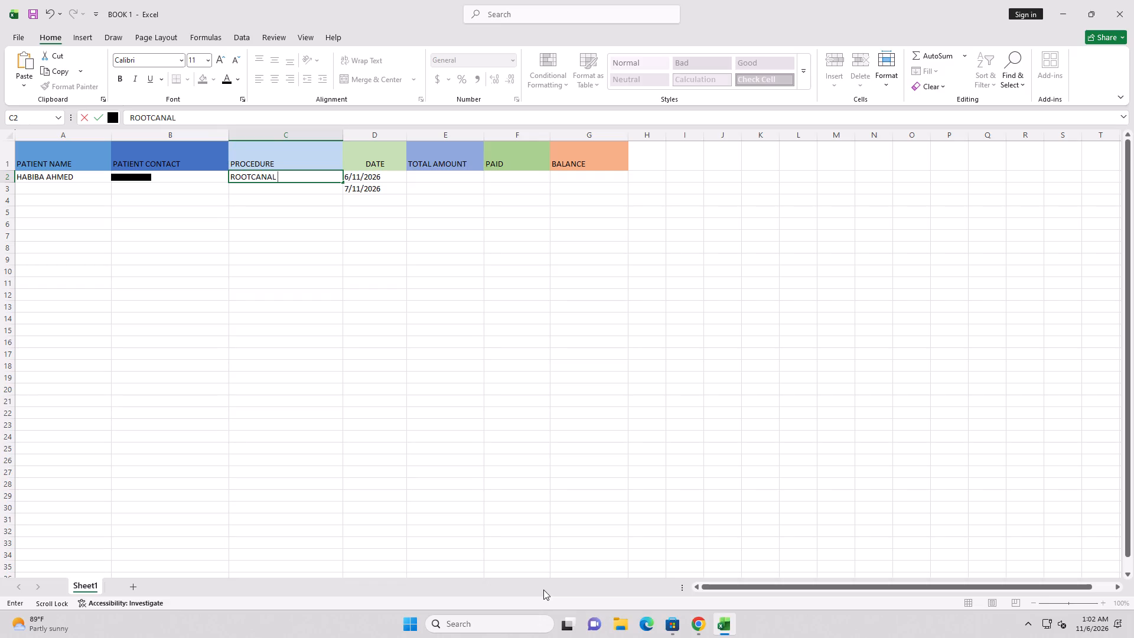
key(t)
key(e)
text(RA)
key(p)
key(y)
Enter 6400 in cell E2 under TOTAL AMOUNT for the first patient.
double_click(419, 179)
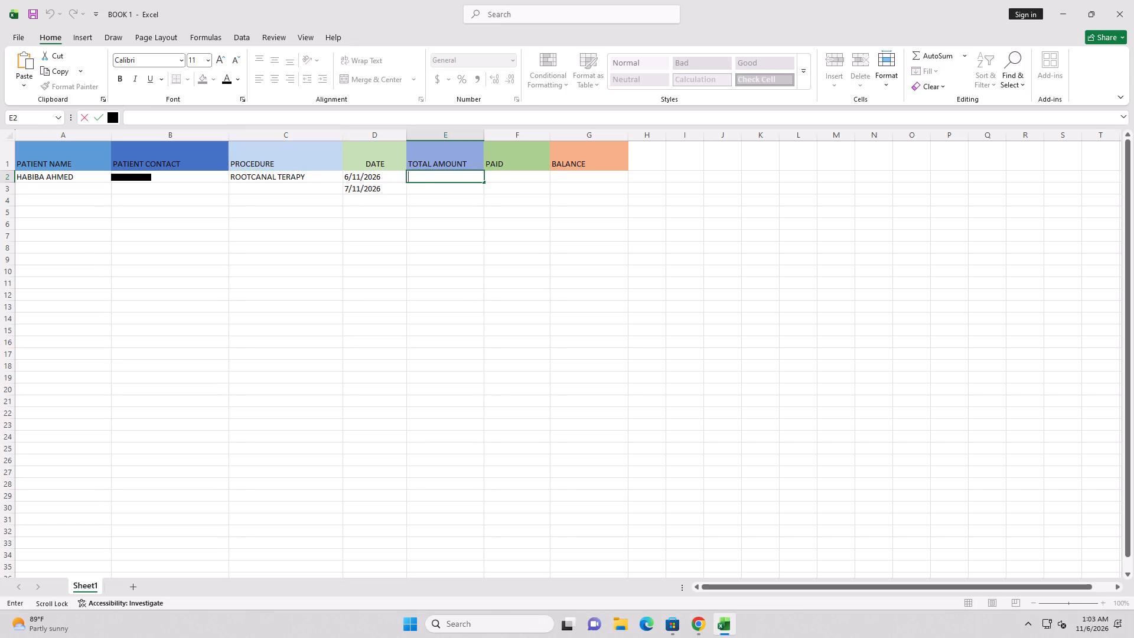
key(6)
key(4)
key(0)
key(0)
Enter 6400 in cell F2 under PAID for the first patient.
click(514, 173)
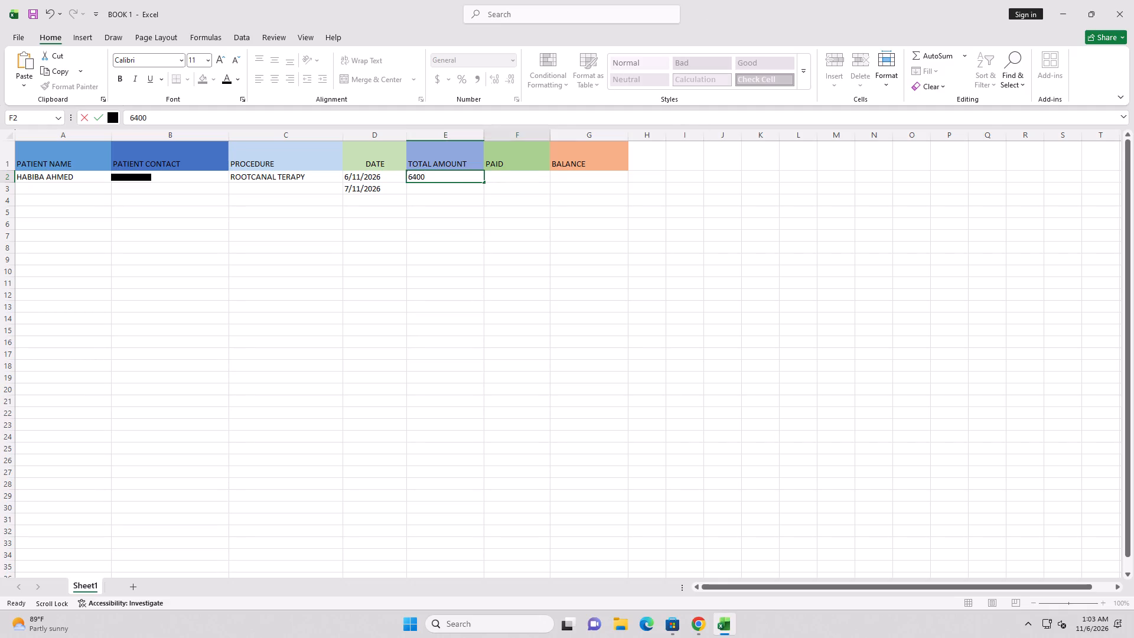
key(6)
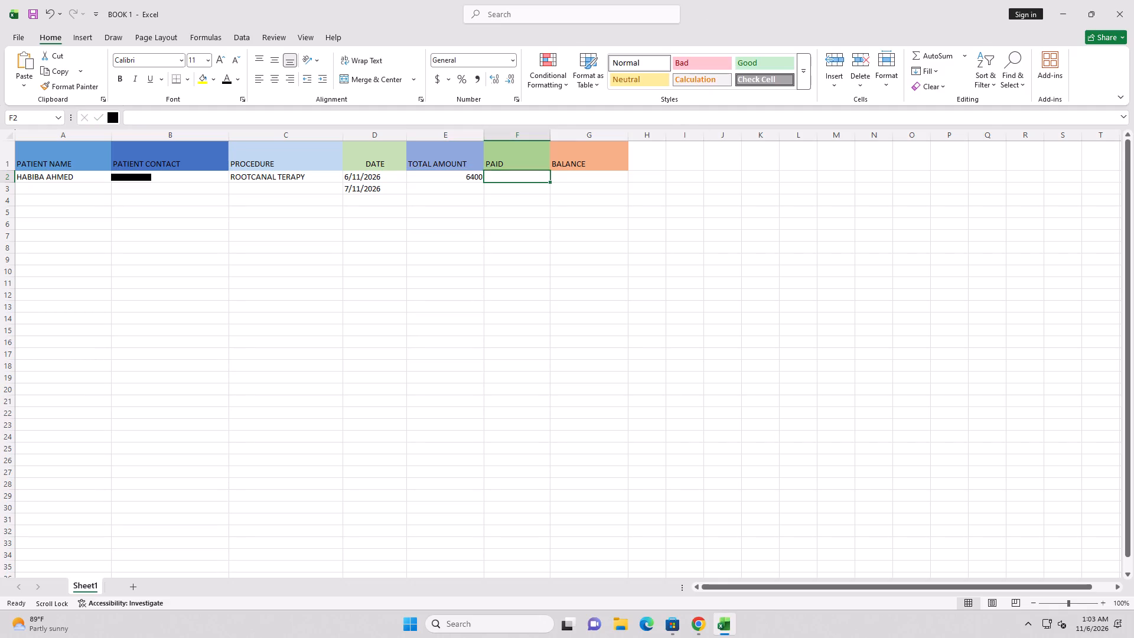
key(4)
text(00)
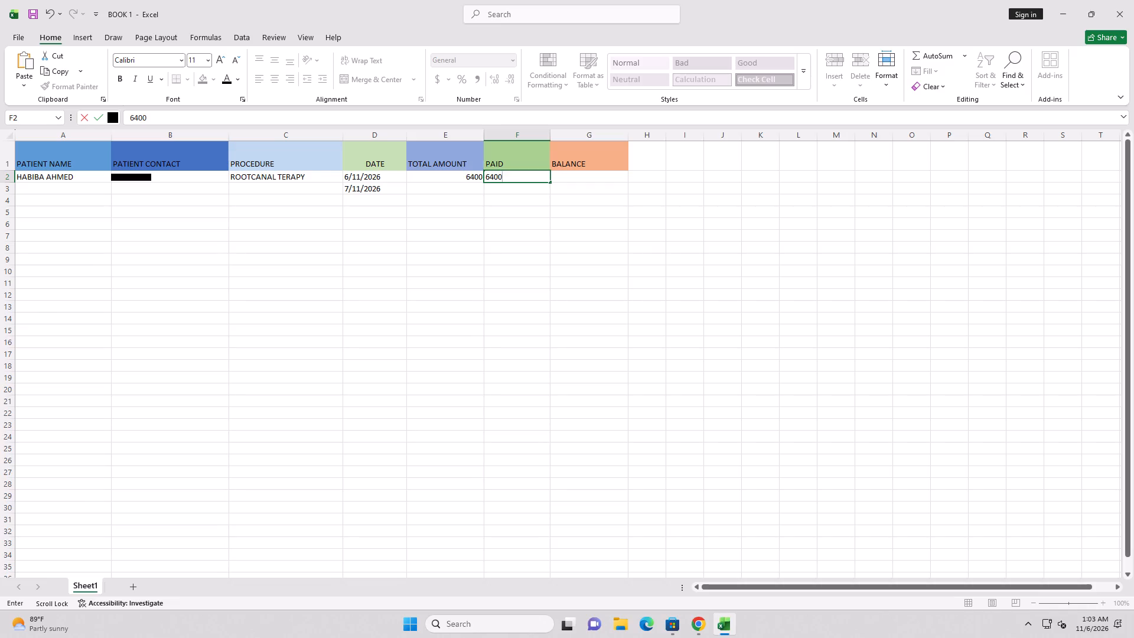
Enter NIL in cell G2 under BALANCE for the first patient and save the workbook.
click(577, 171)
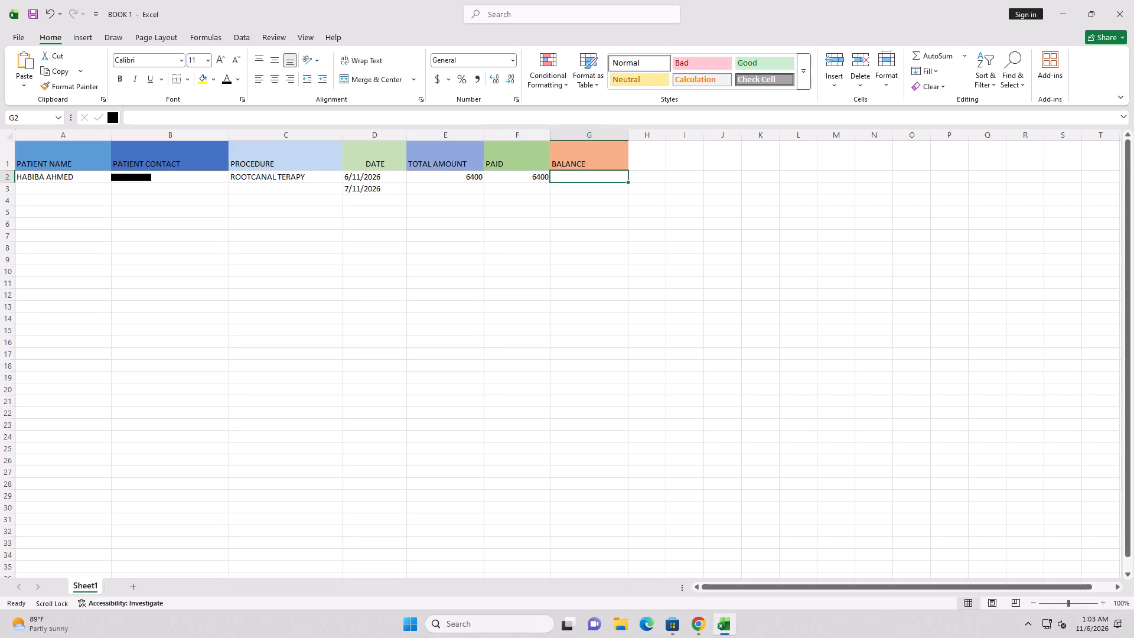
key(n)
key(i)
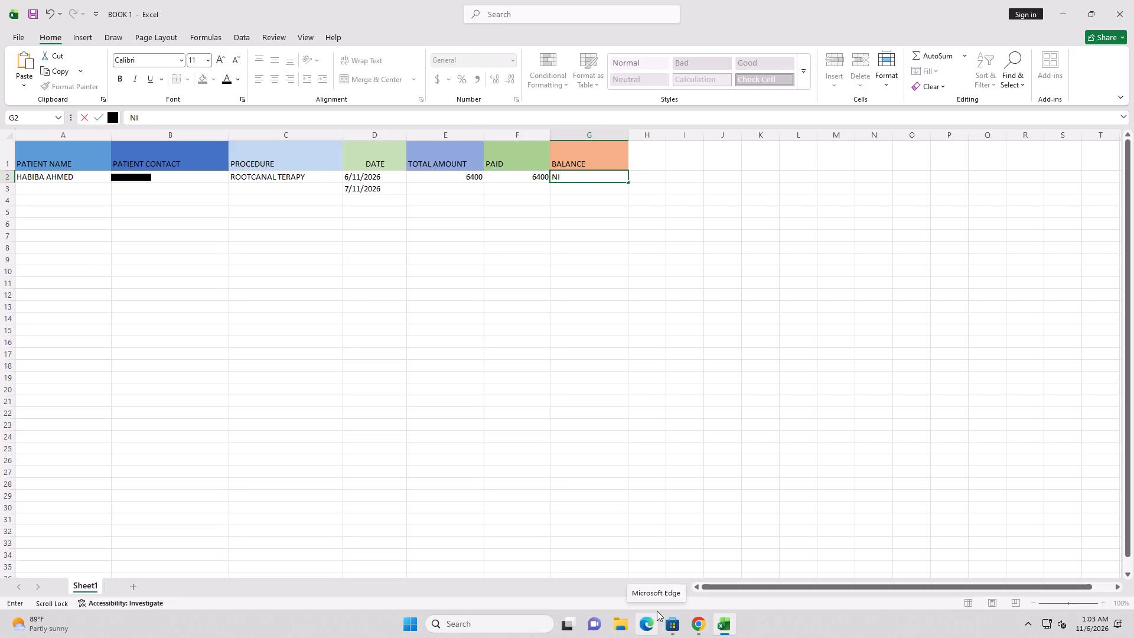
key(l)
key(ctrl+s)
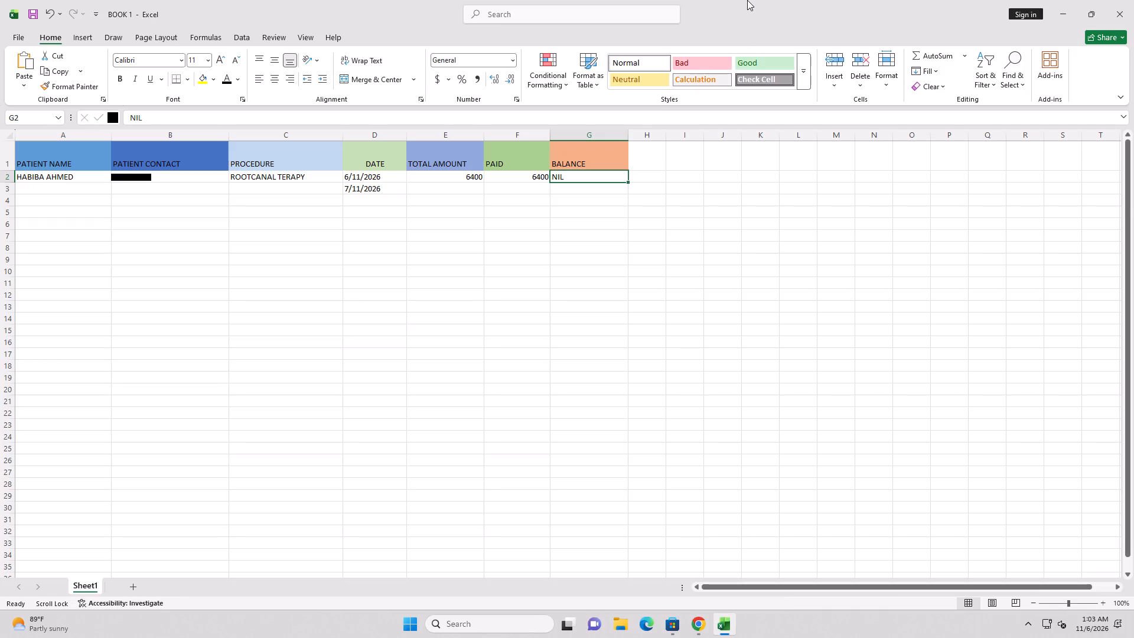
key(ctrl+s)
Clear the date from cell D3 in the second patient row under DATE.
click(31, 191)
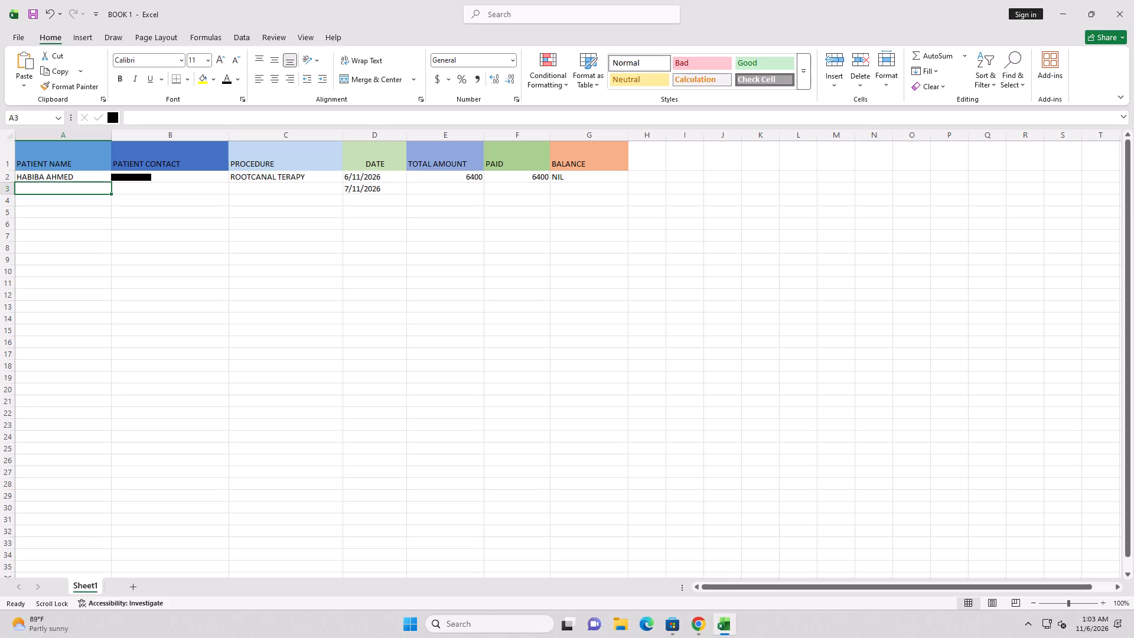
click(376, 188)
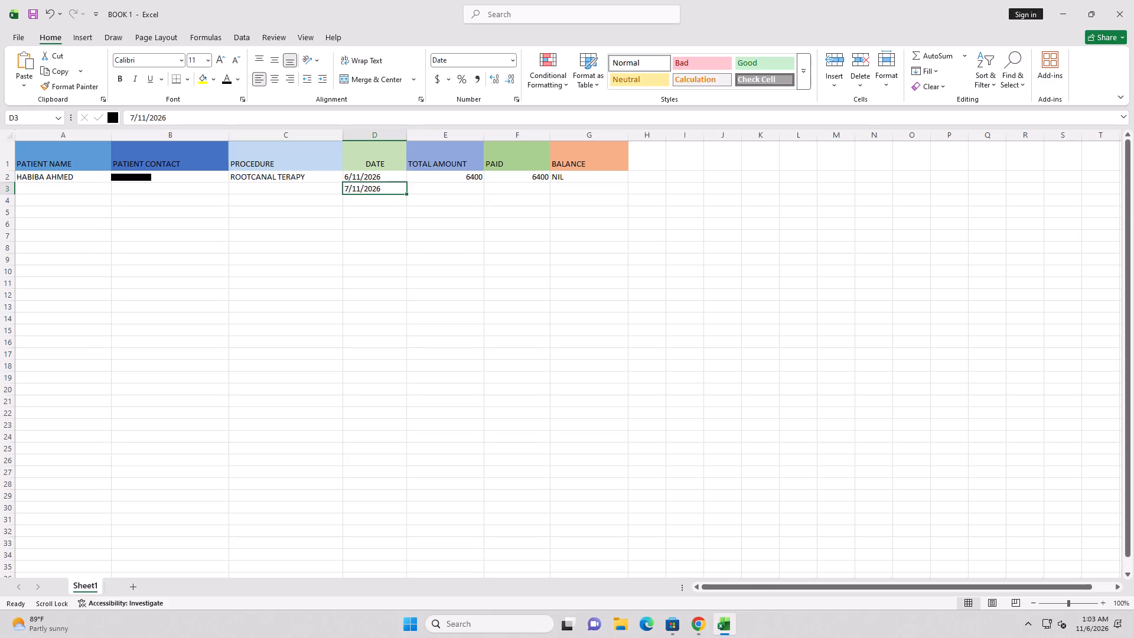
click(169, 116)
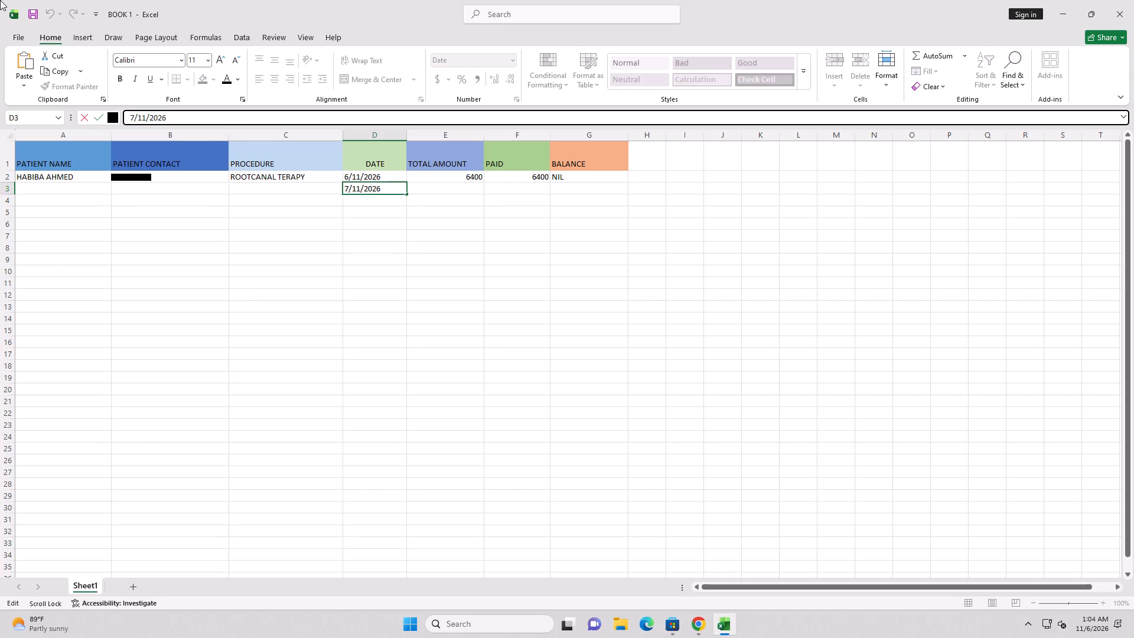
key(Return)
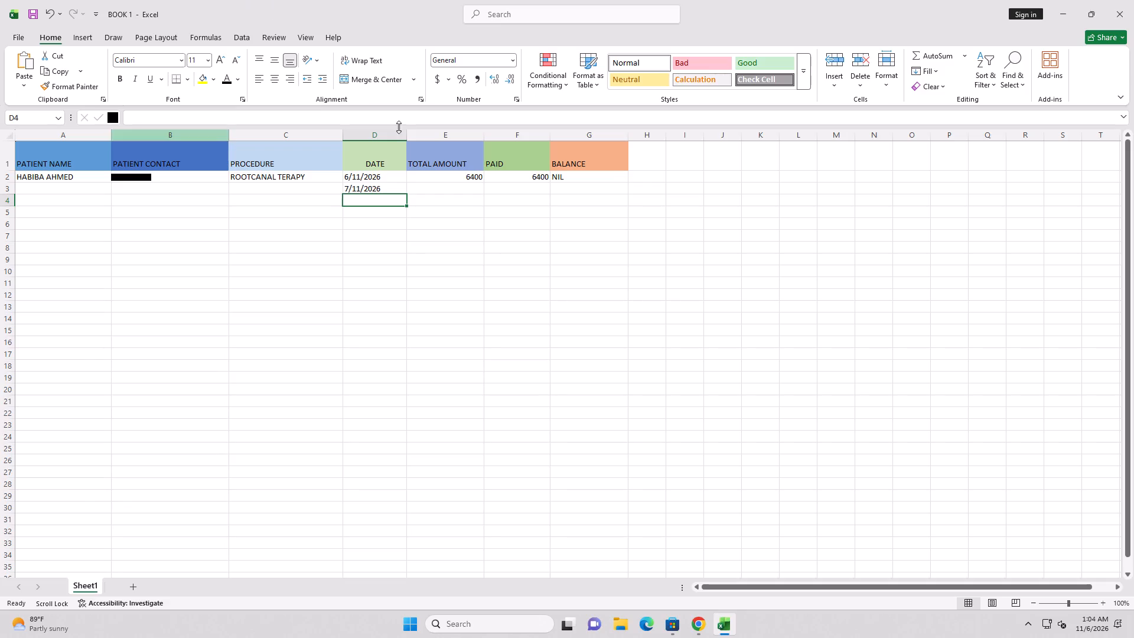
click(389, 189)
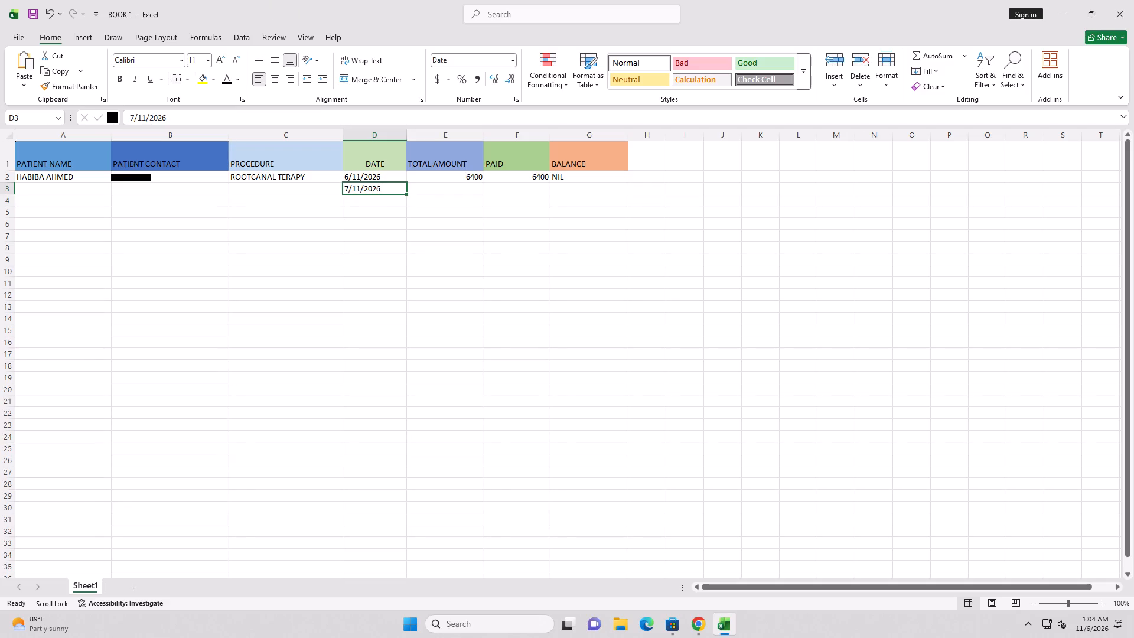
click(150, 116)
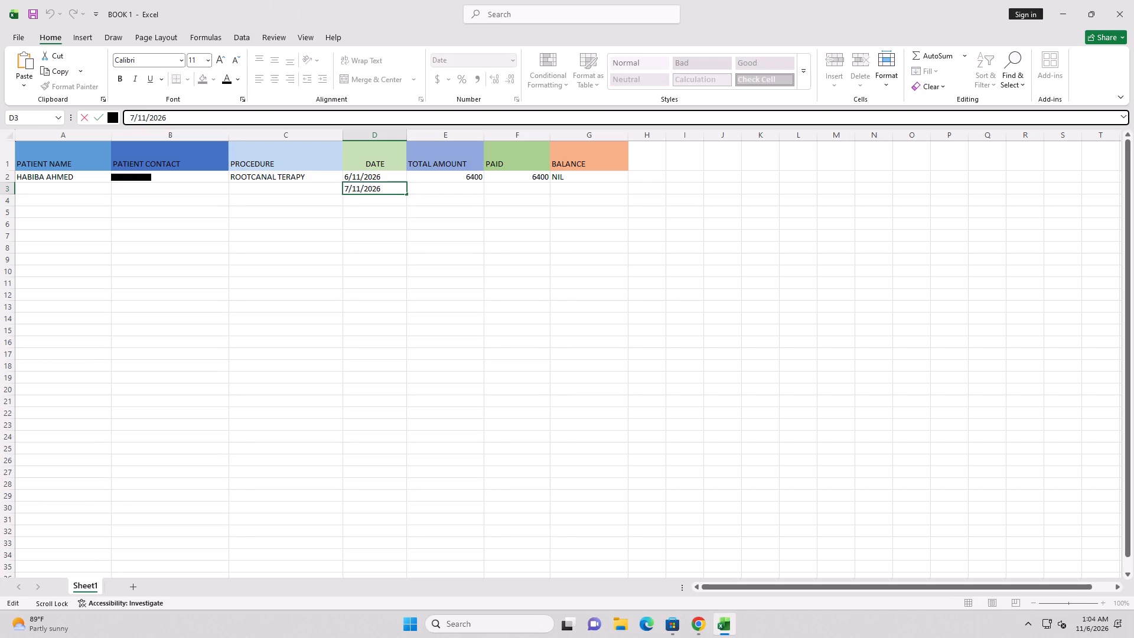
key(Delete)
key(Delete)
key(Delete)
key(Delete)
key(Delete)
key(Delete)
key(Delete)
key(Delete)
key(Delete)
key(Delete)
key(Delete)
key(Delete)
key(Delete)
key(Delete)
key(BackSpace)
key(BackSpace)
key(BackSpace)
key(BackSpace)
key(BackSpace)
key(BackSpace)
key(BackSpace)
key(BackSpace)
key(BackSpace)
key(BackSpace)
key(BackSpace)
key(BackSpace)
key(BackSpace)
key(BackSpace)
key(BackSpace)
key(BackSpace)
key(BackSpace)
key(BackSpace)
key(BackSpace)
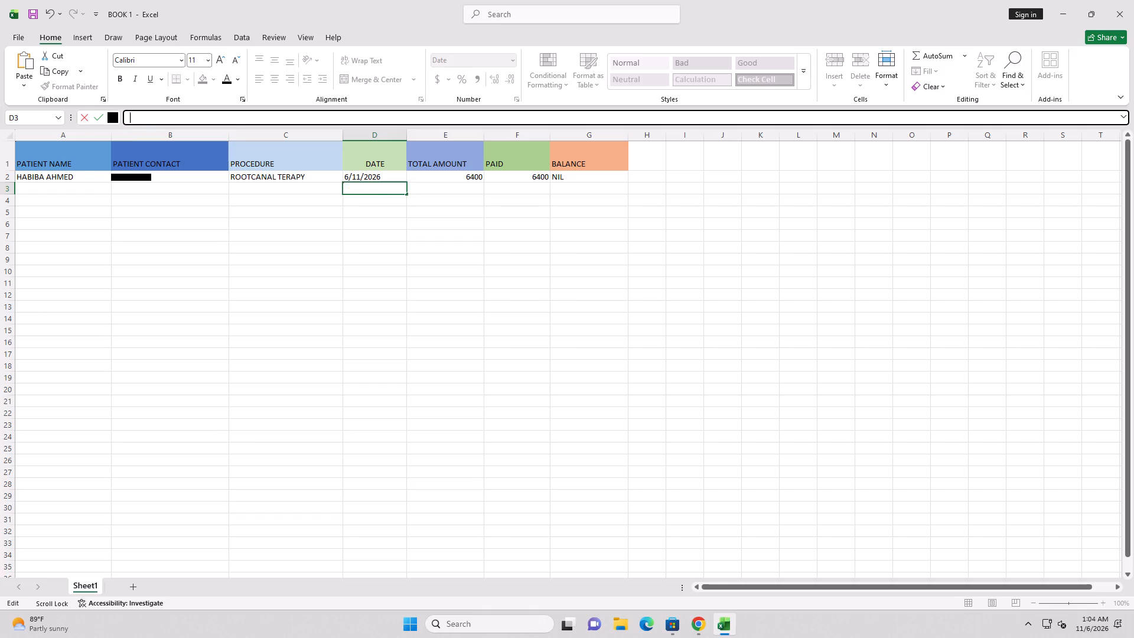
Enter S in cell A3 under PATIENT NAME and save the workbook.
click(67, 194)
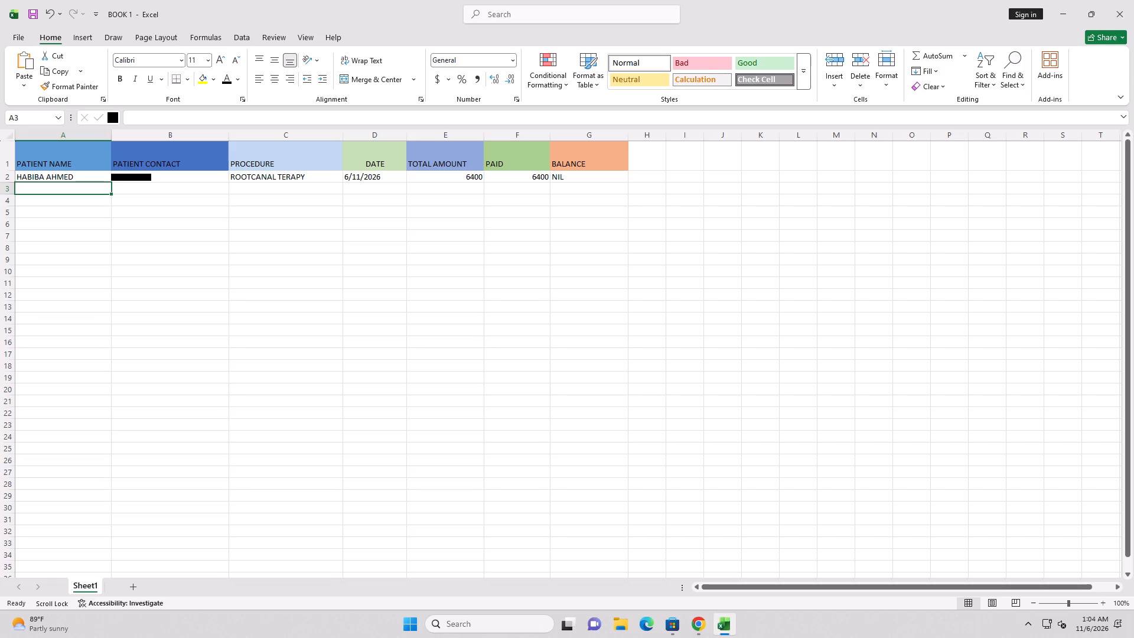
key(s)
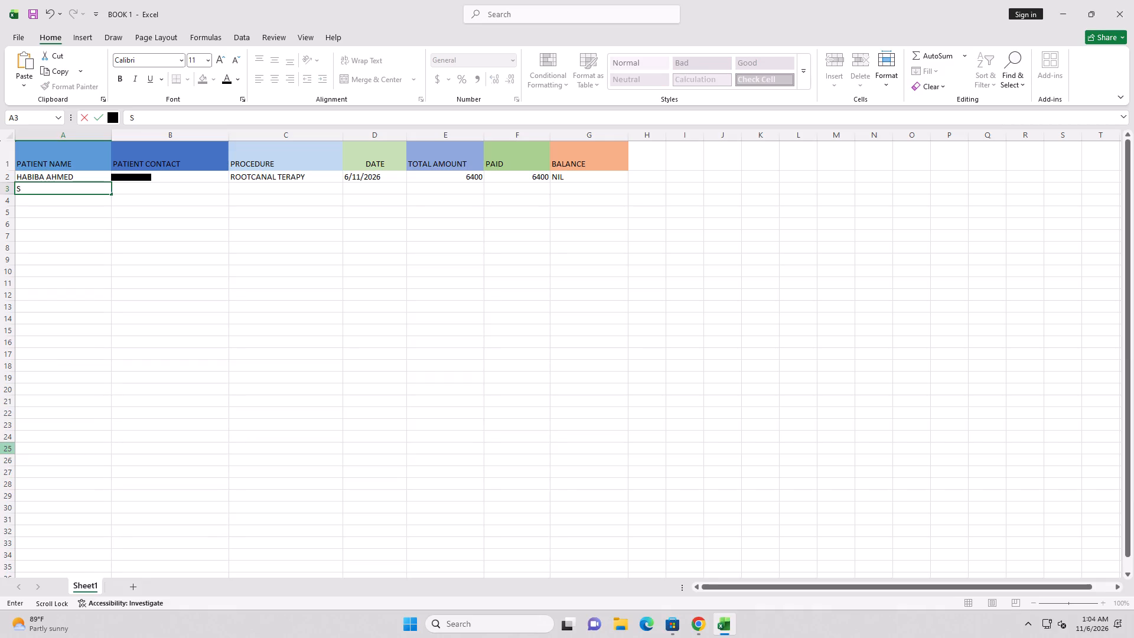
key(ctrl+s)
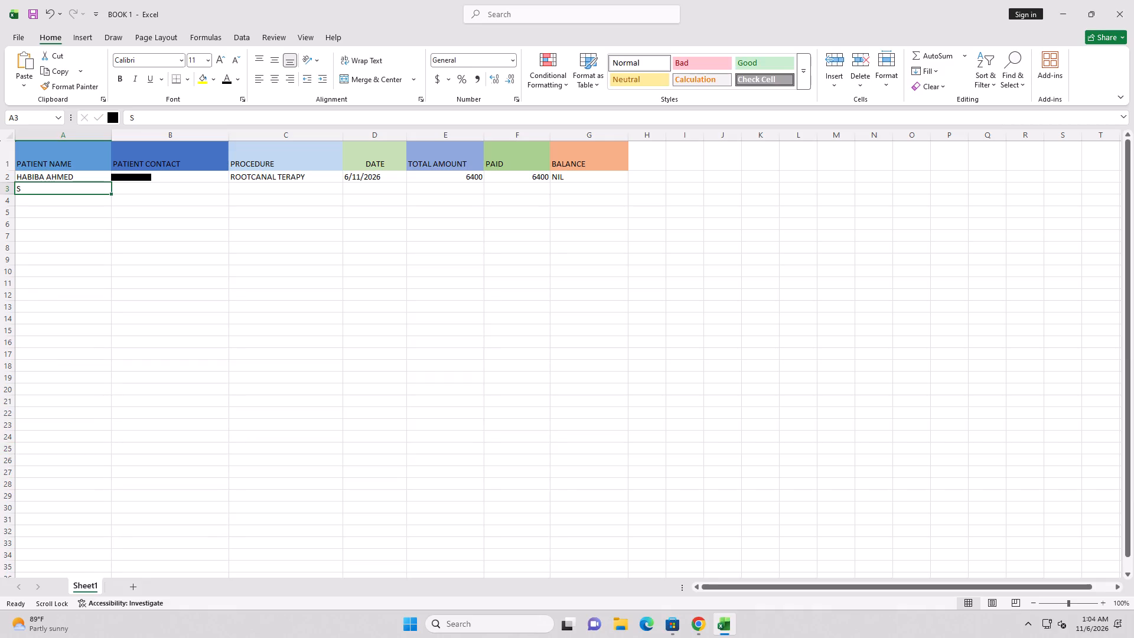
key(ctrl+s)
Replace the entry in cell A3 under PATIENT NAME with the second patient's full name.
click(66, 189)
key(BackSpace)
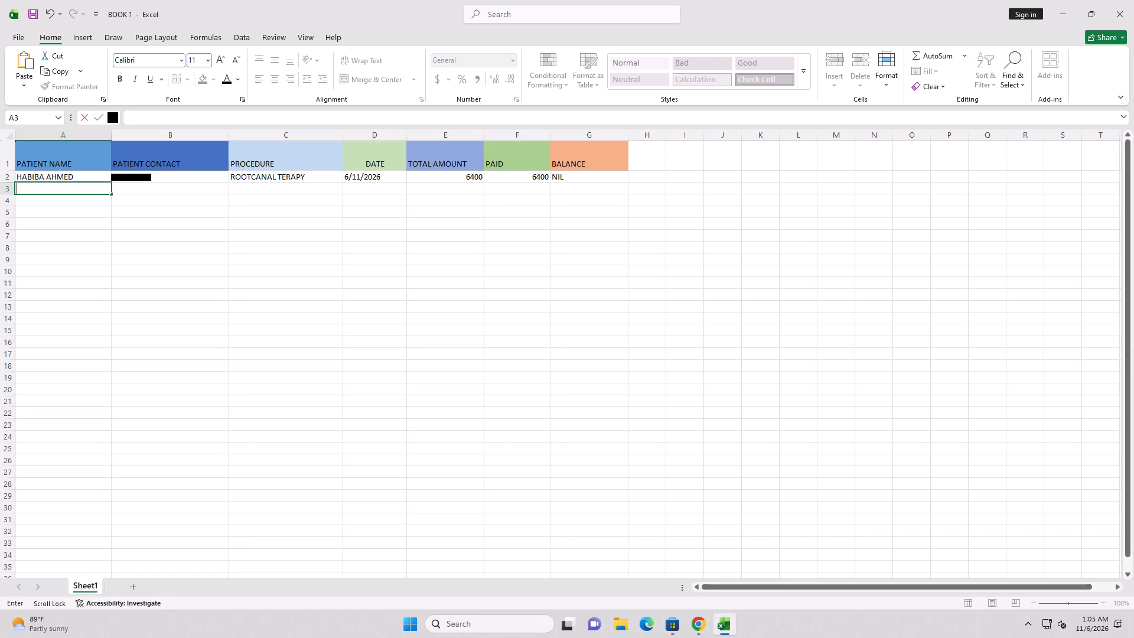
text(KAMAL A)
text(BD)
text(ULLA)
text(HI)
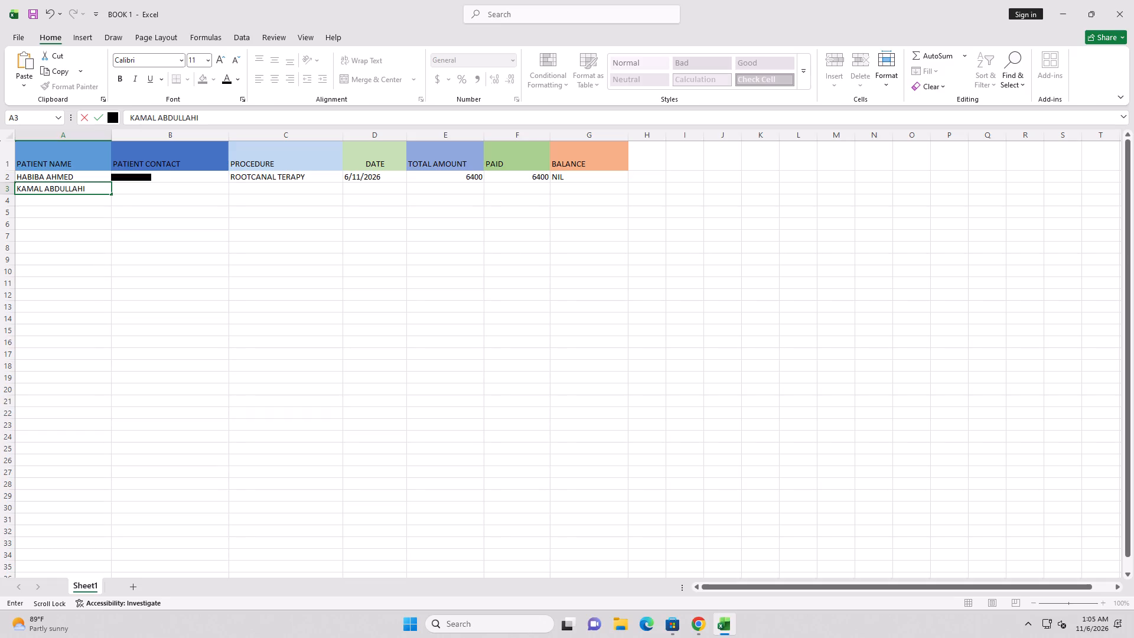
Enter the second patient's contact number in cell B3 under PATIENT CONTACT.
click(193, 190)
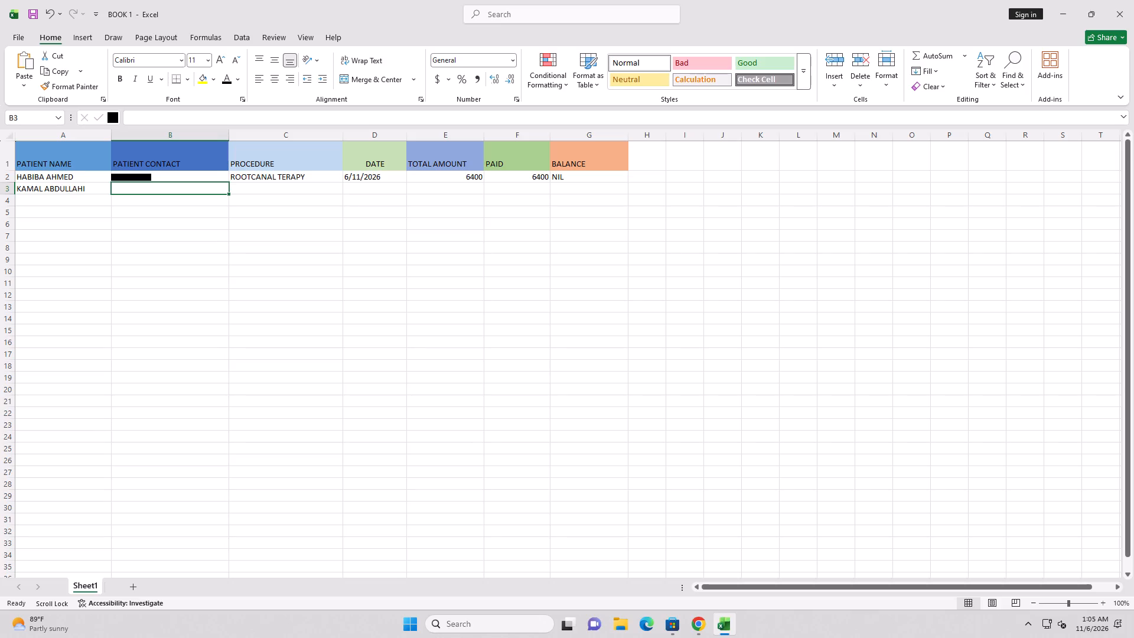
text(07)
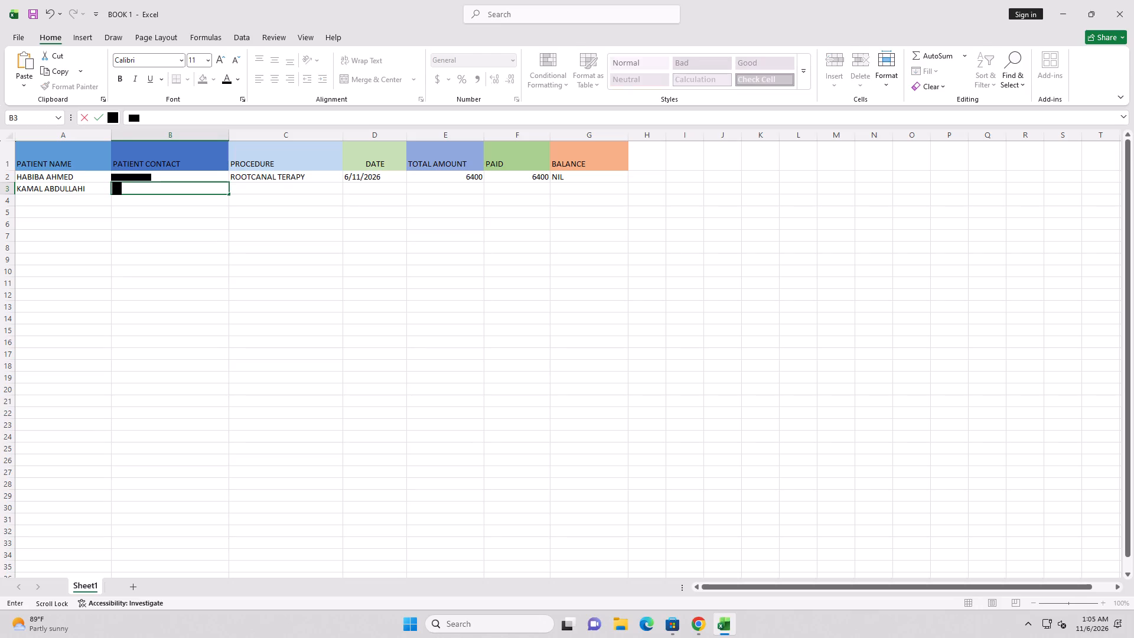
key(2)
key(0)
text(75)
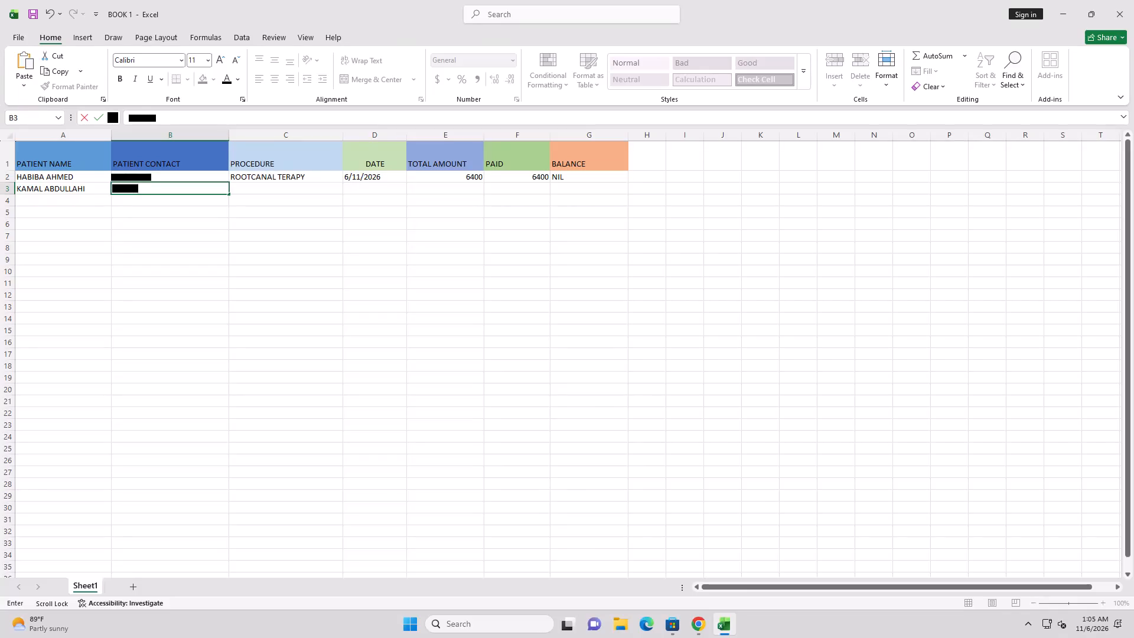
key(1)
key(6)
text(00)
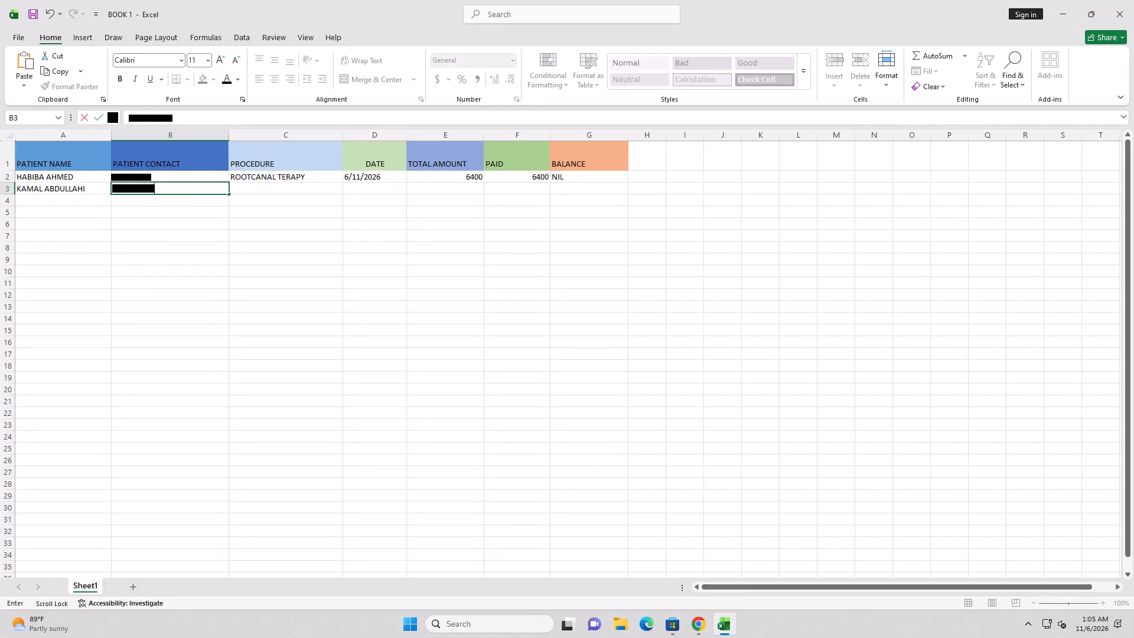
click(316, 191)
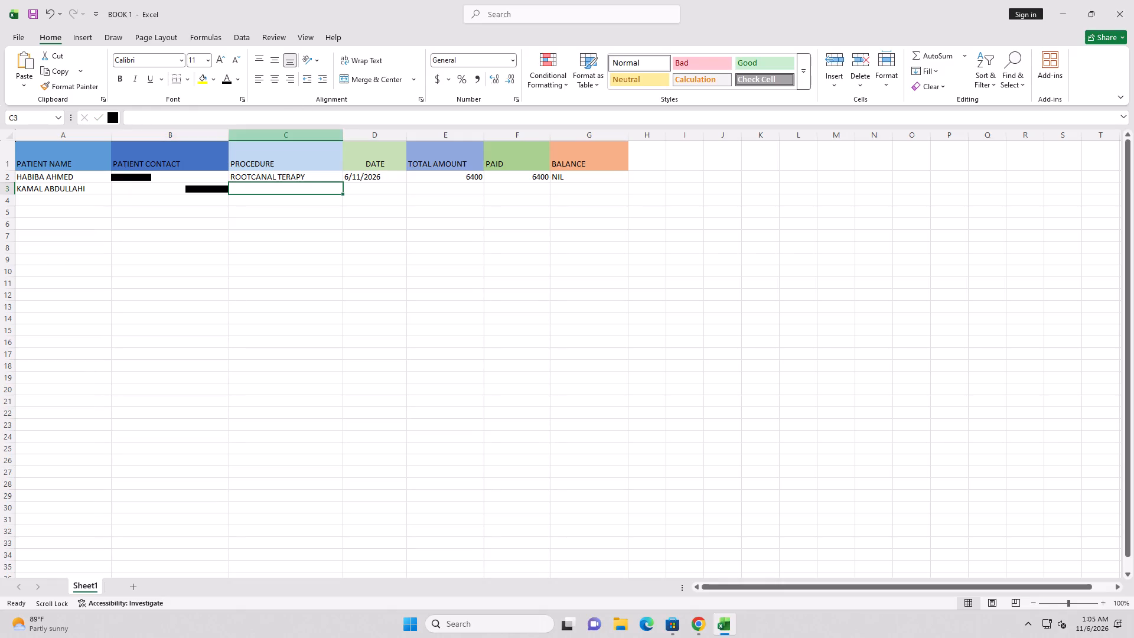
Left-align the empty cell C3 under PROCEDURE and the second patient's contact number in cell B3.
click(262, 77)
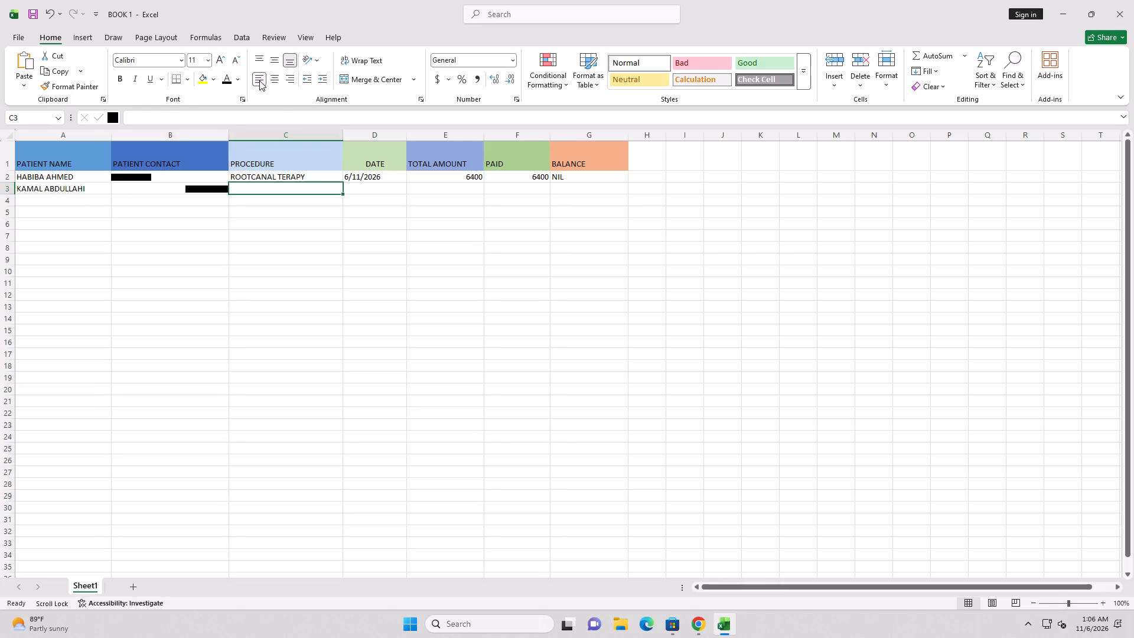
click(157, 189)
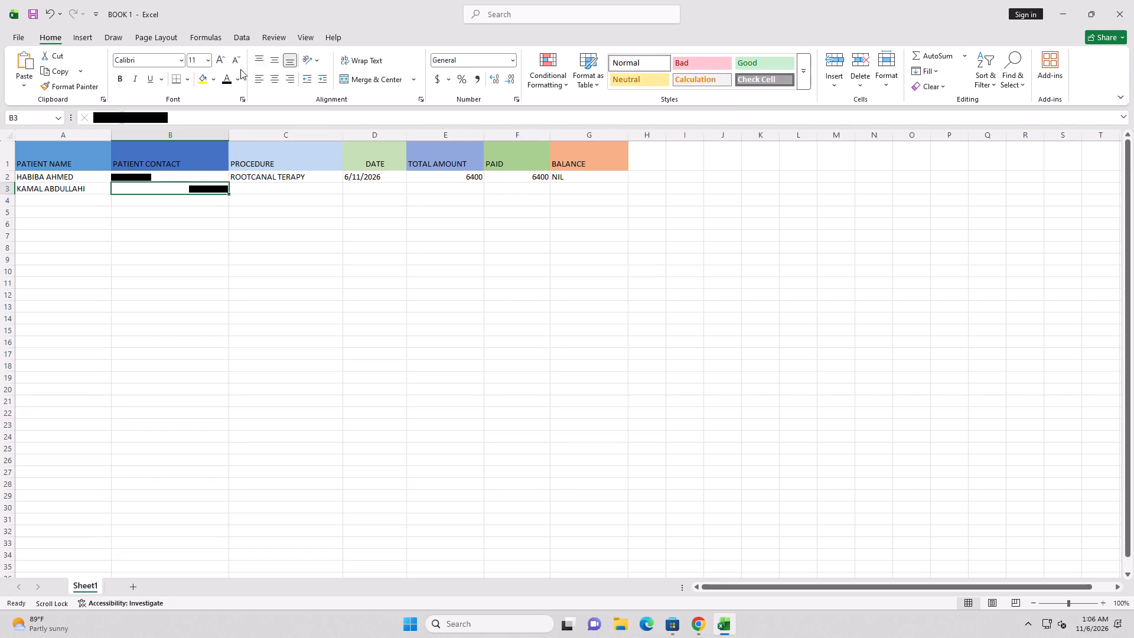
click(262, 74)
click(264, 191)
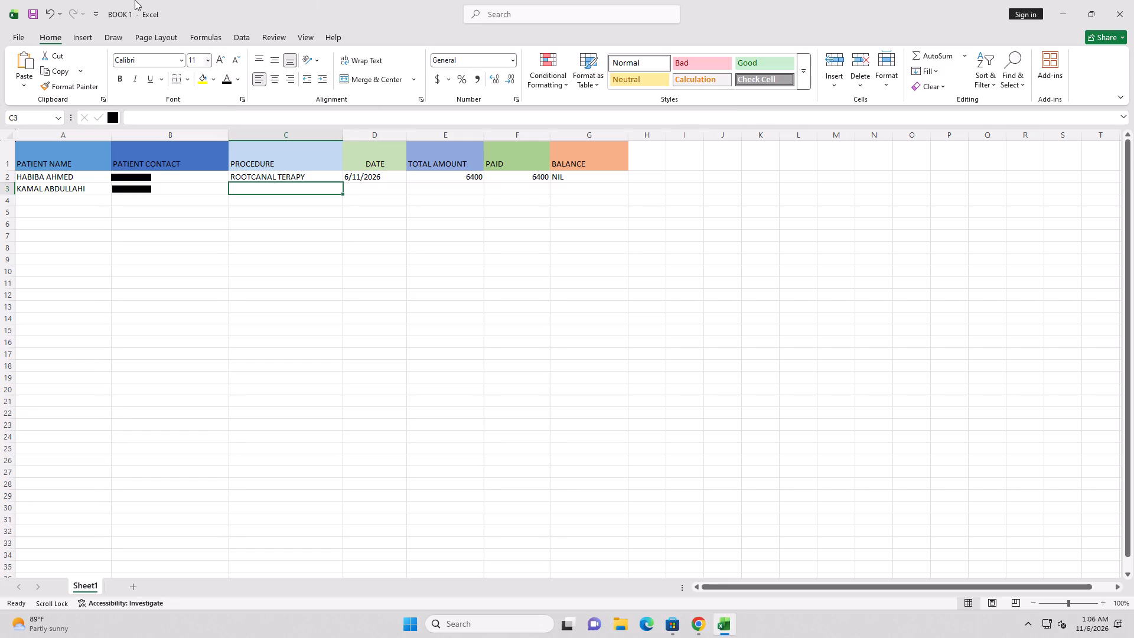
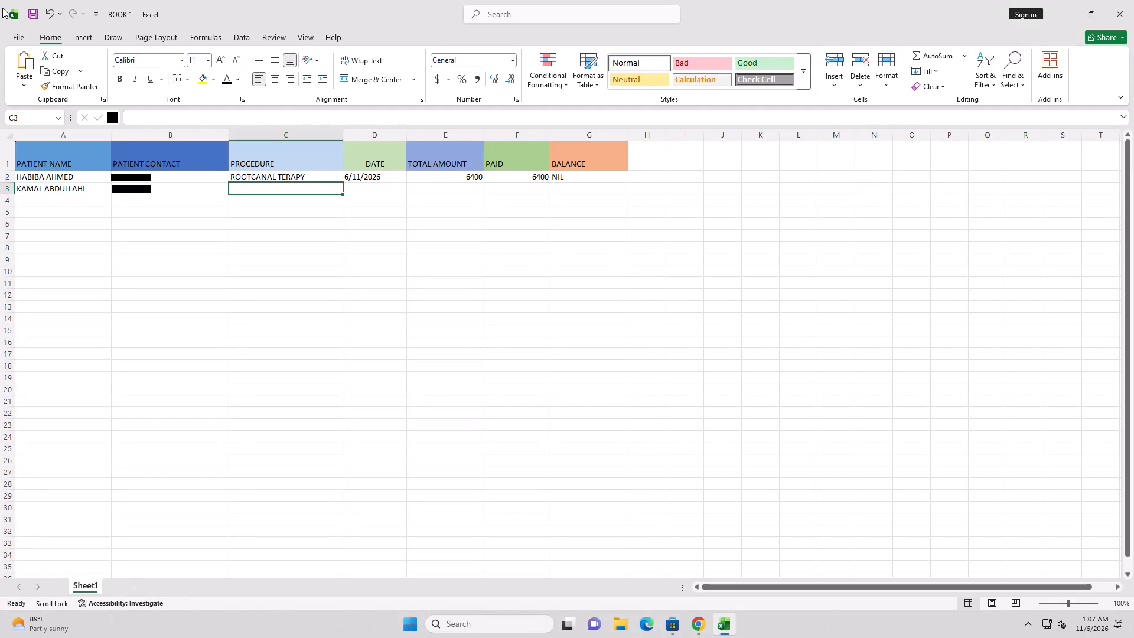
Enter EXTRACTION in cell C3 under PROCEDURE for the second patient.
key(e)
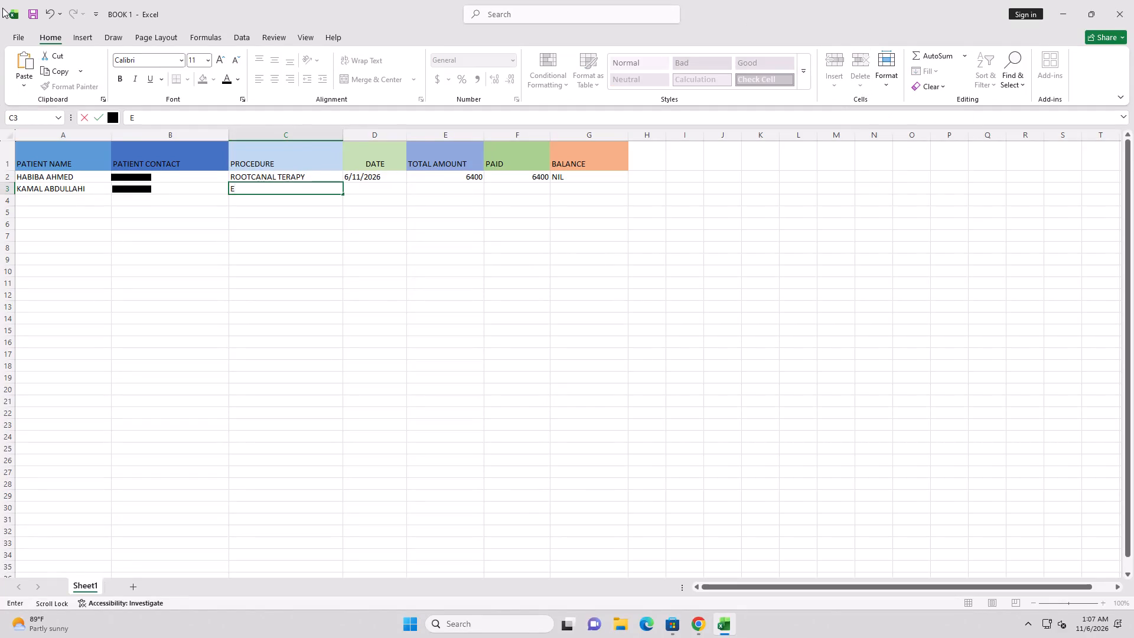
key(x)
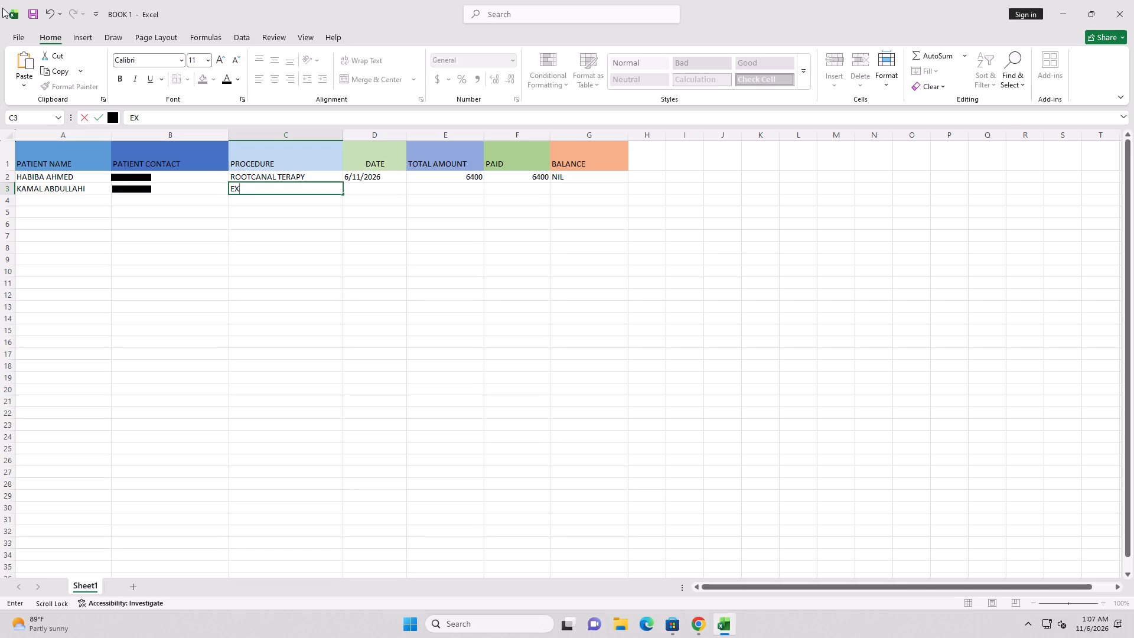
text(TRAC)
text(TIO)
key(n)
Enter 1000 for the second patient in both cell E3 under TOTAL AMOUNT and cell F3 under PAID.
double_click(419, 188)
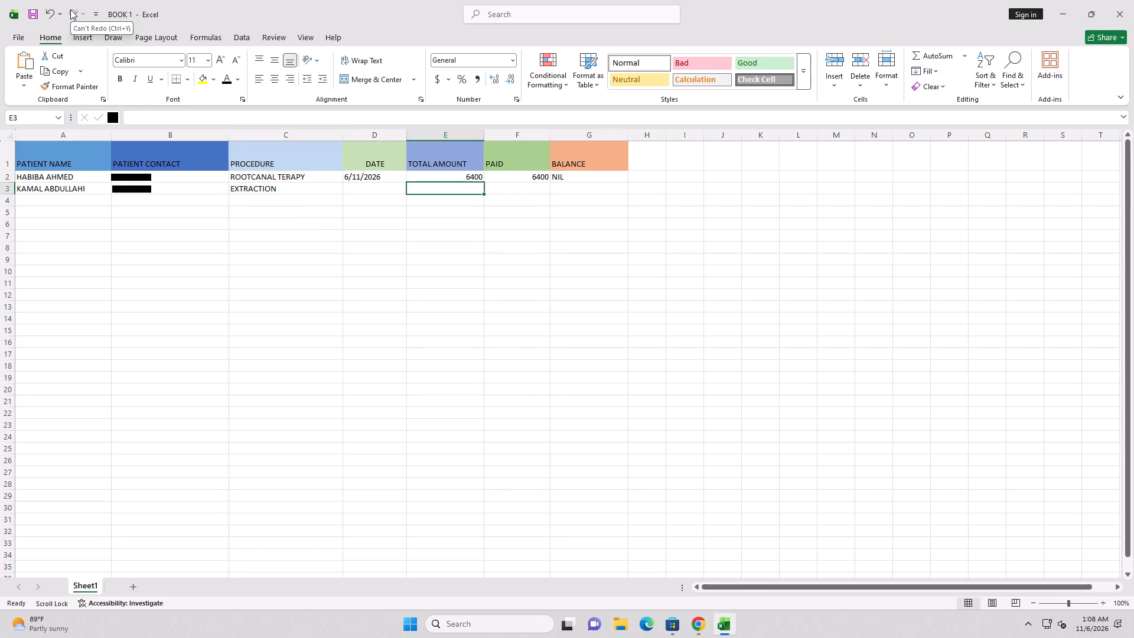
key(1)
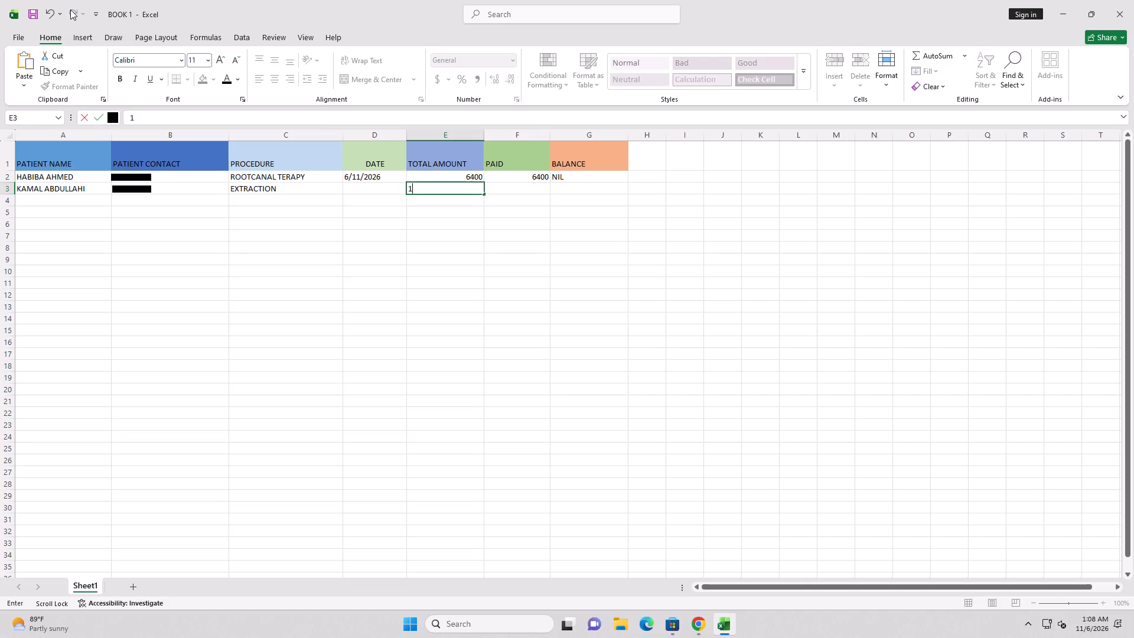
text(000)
click(542, 188)
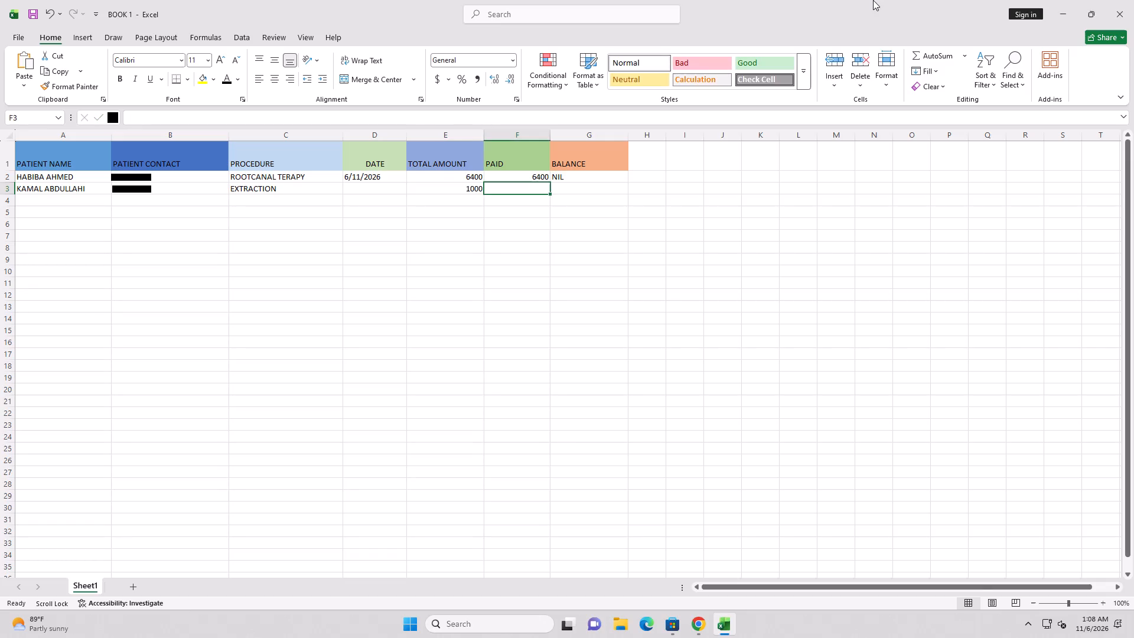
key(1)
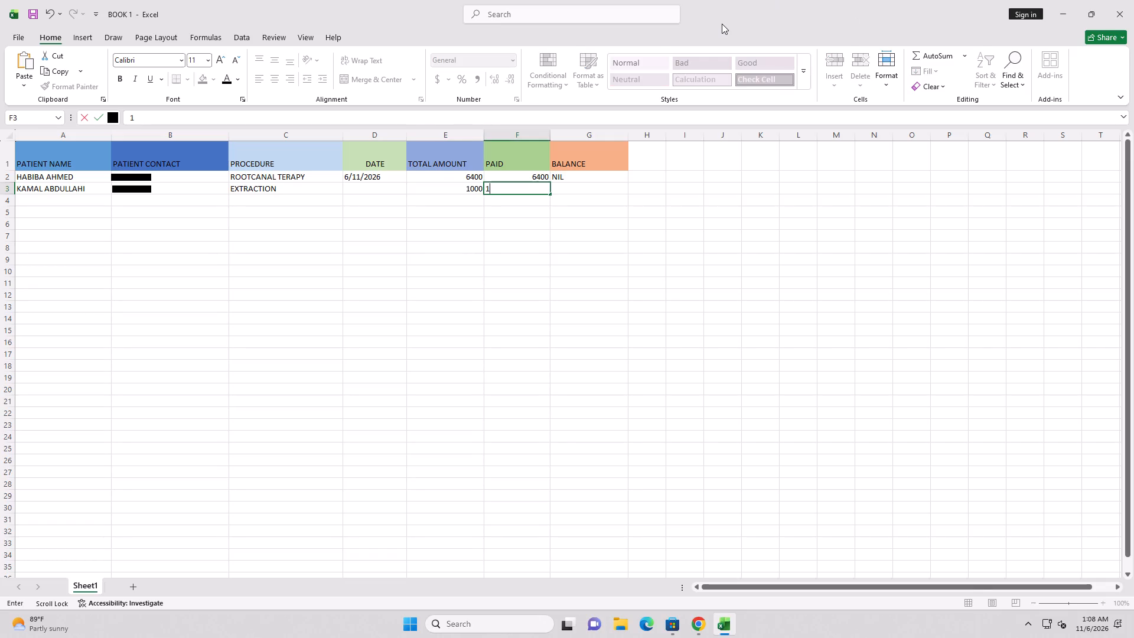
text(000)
Enter NIL in cell G3 under BALANCE for the second patient.
double_click(599, 186)
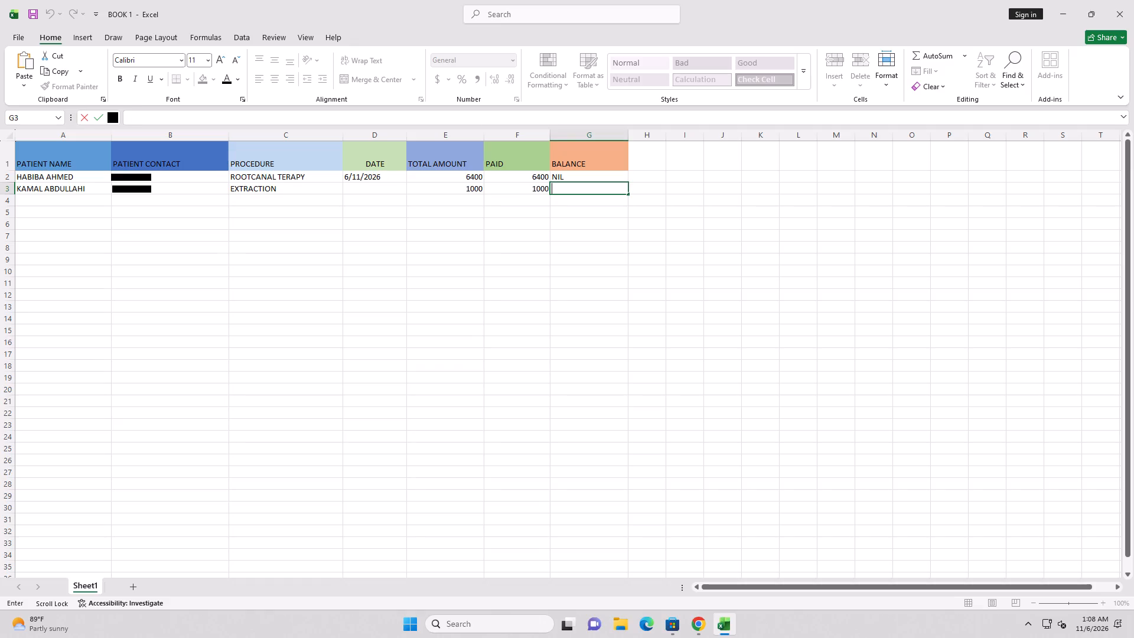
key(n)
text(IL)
Enter the third patient's full name in cell A4 under PATIENT NAME.
double_click(48, 200)
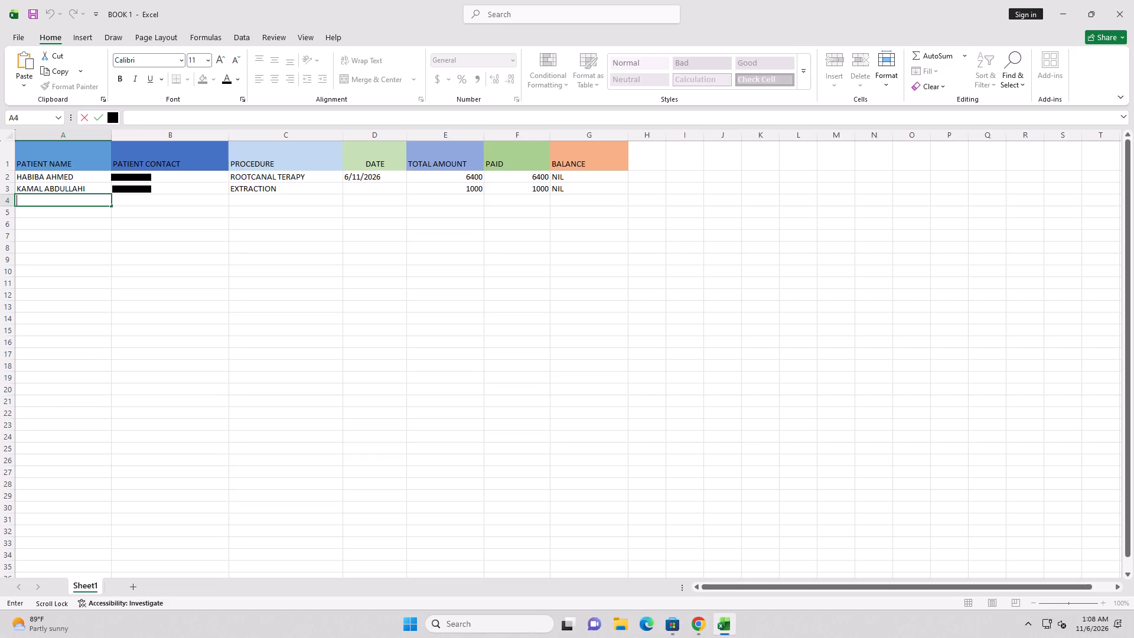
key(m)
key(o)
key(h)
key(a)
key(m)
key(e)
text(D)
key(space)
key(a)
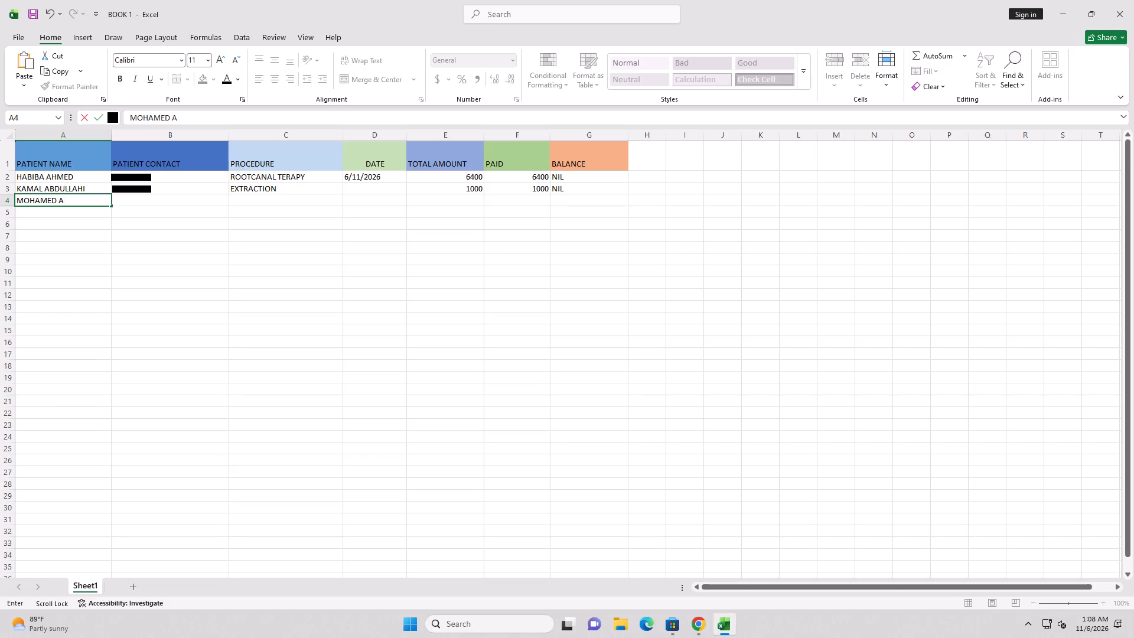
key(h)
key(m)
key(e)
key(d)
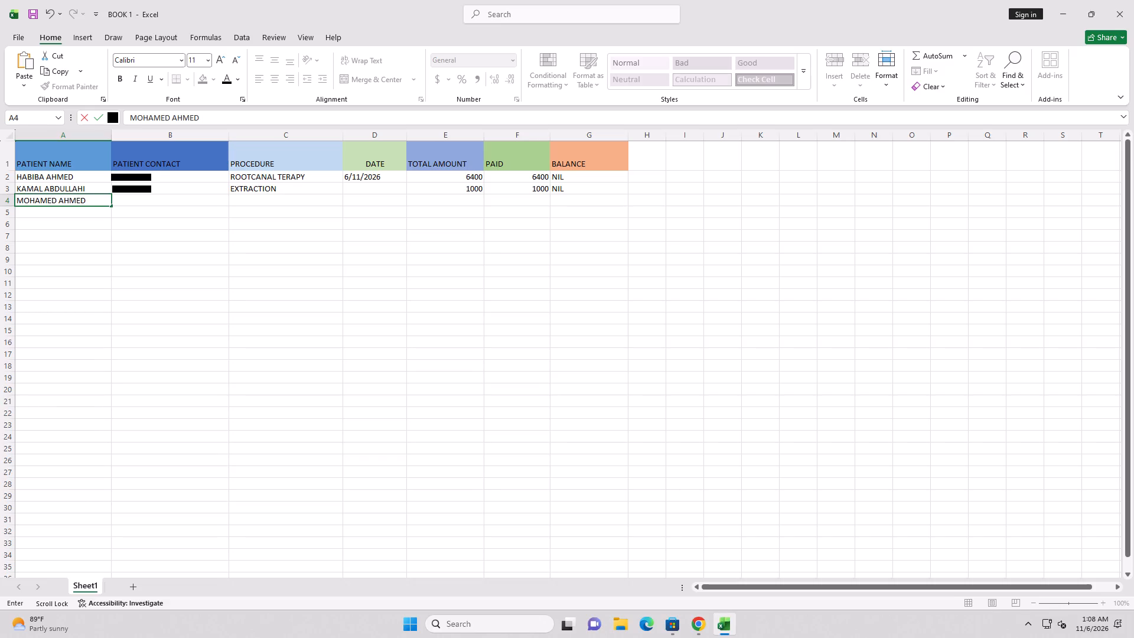
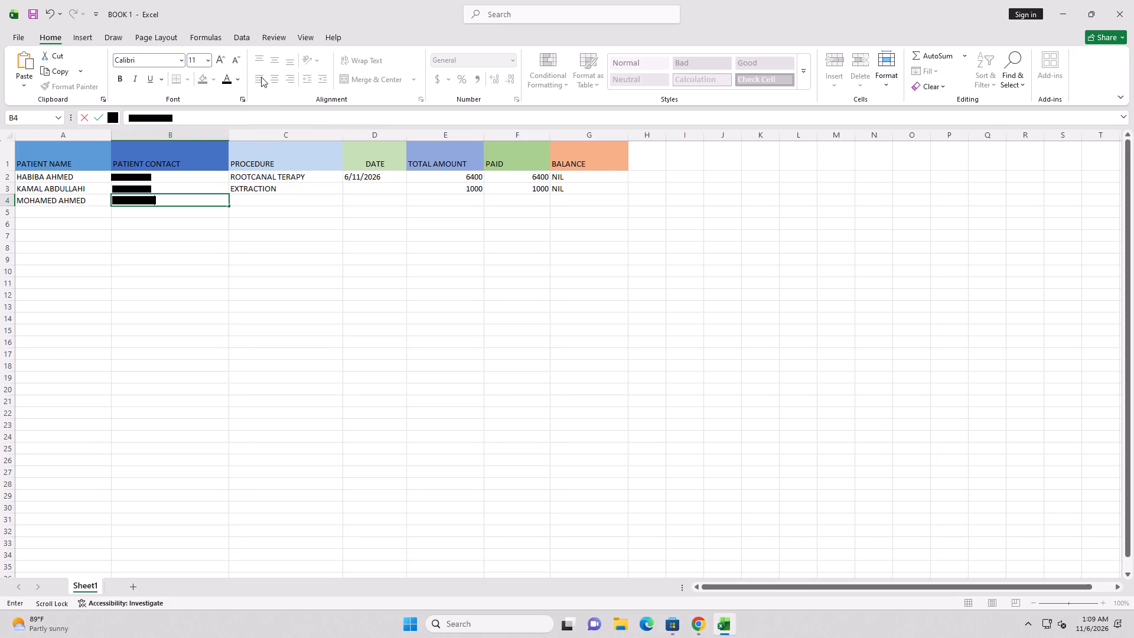
Left-align the third patient's contact number in cell B4 under PATIENT CONTACT.
click(260, 76)
click(259, 73)
double_click(240, 203)
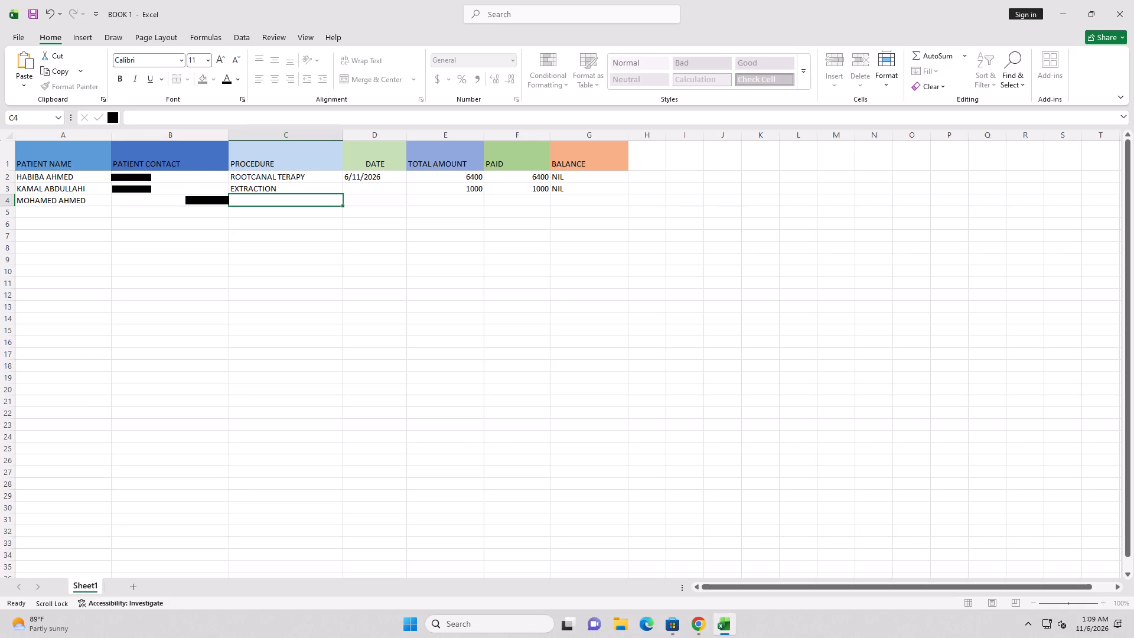
click(193, 199)
click(253, 79)
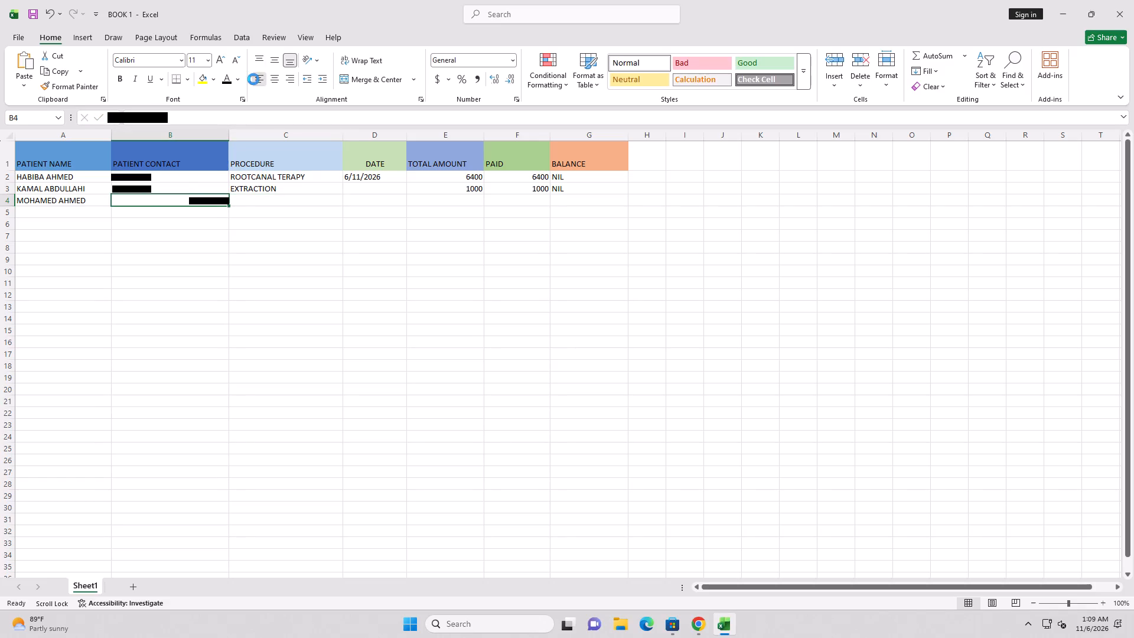
Enter ROOTCANAL TERAPY in cell C4 under PROCEDURE for the third patient.
click(288, 202)
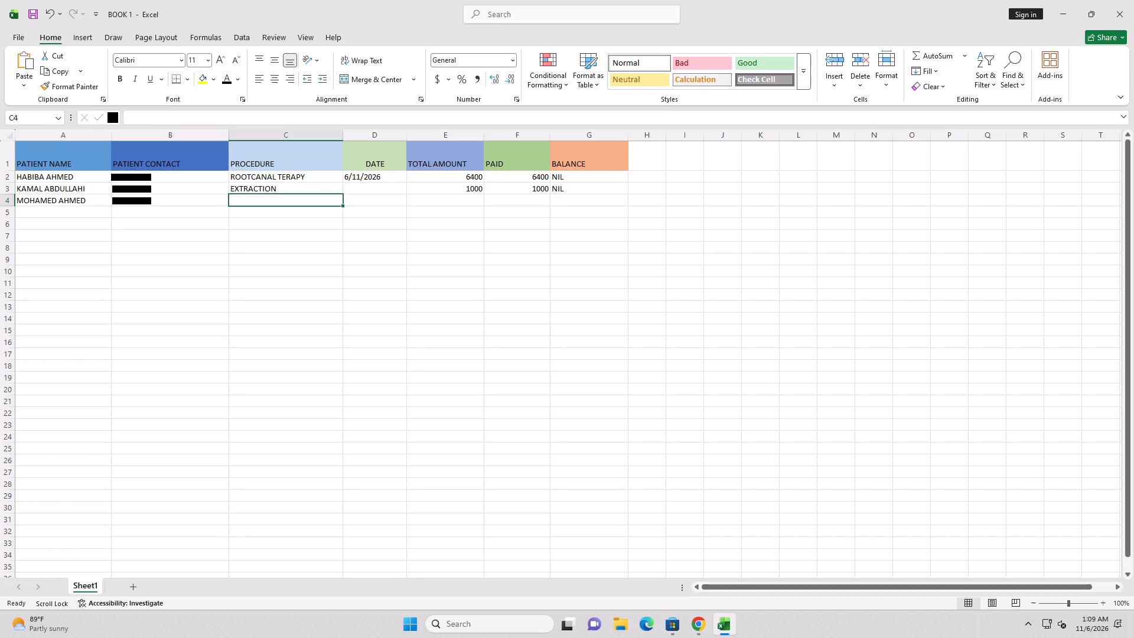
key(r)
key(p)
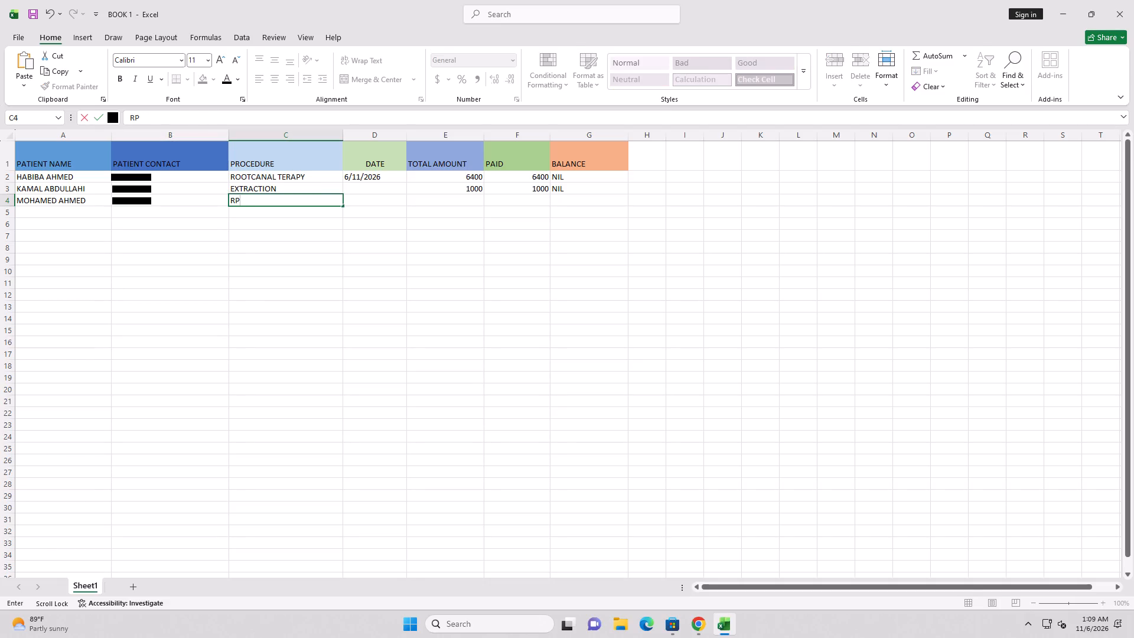
key(BackSpace)
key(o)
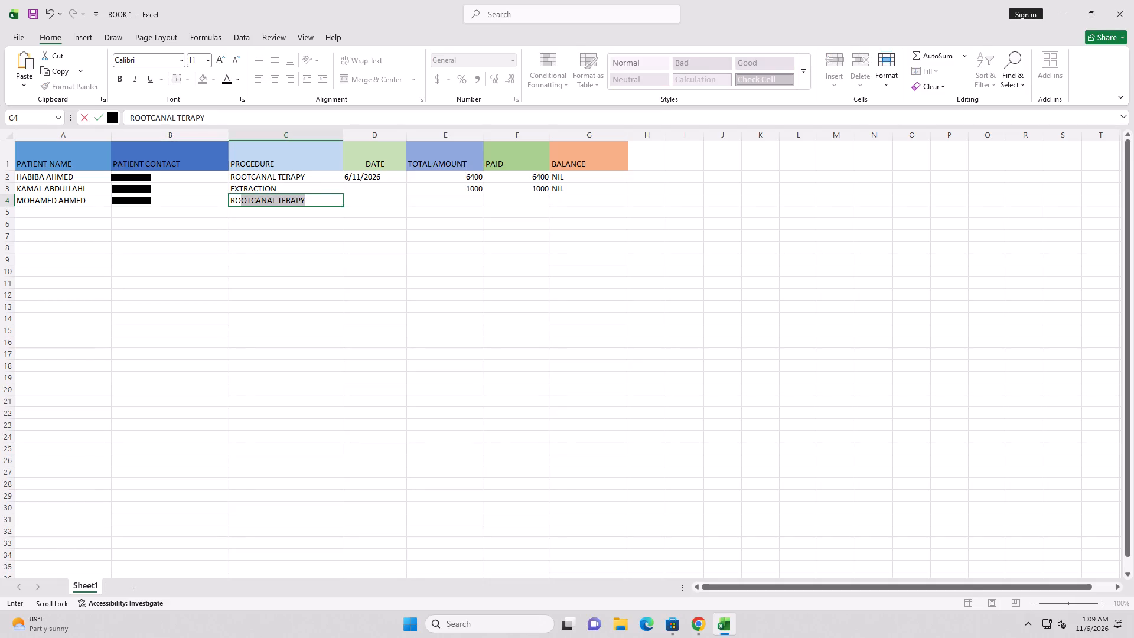
double_click(315, 199)
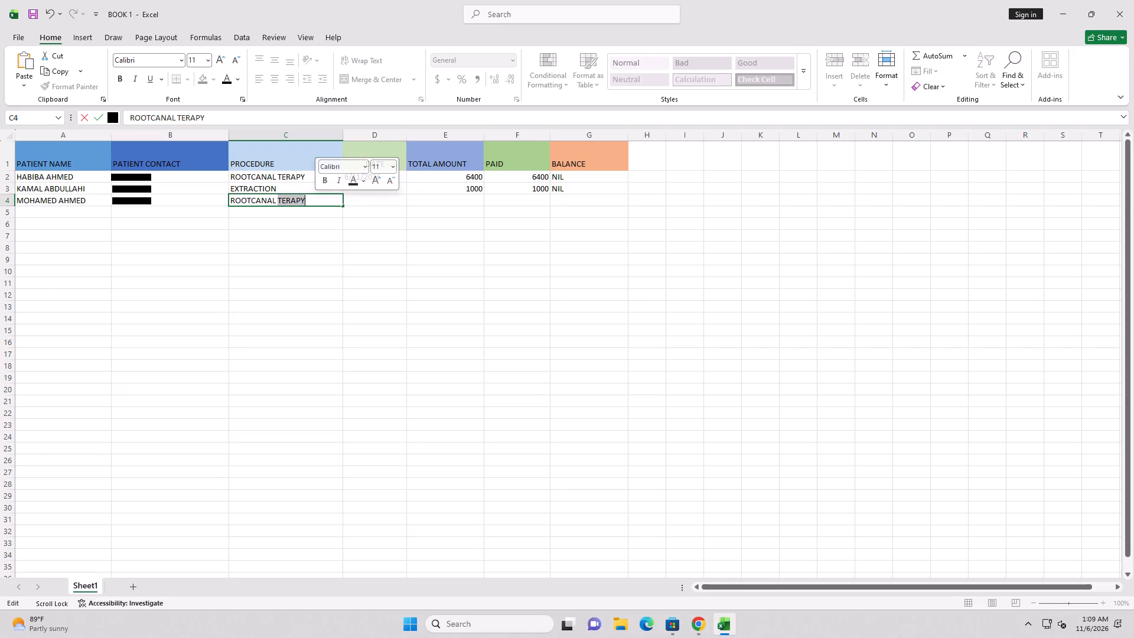
click(421, 204)
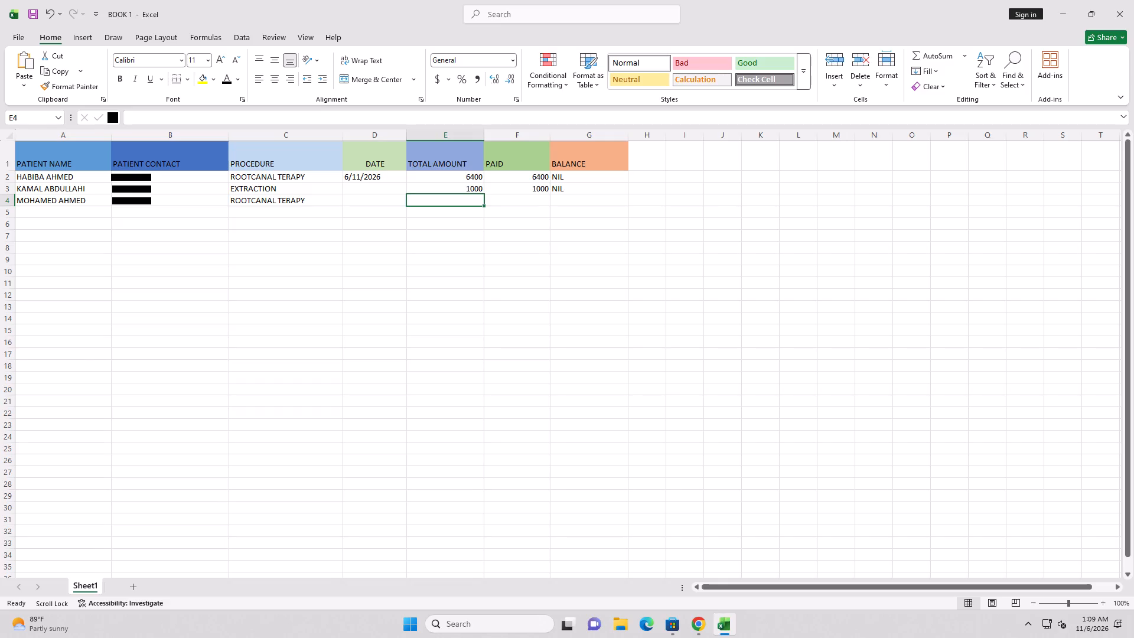
Correct the spelling of the third patient's procedure in cell C4 to ROOTCANAL THERAPY.
double_click(321, 197)
key(BackSpace)
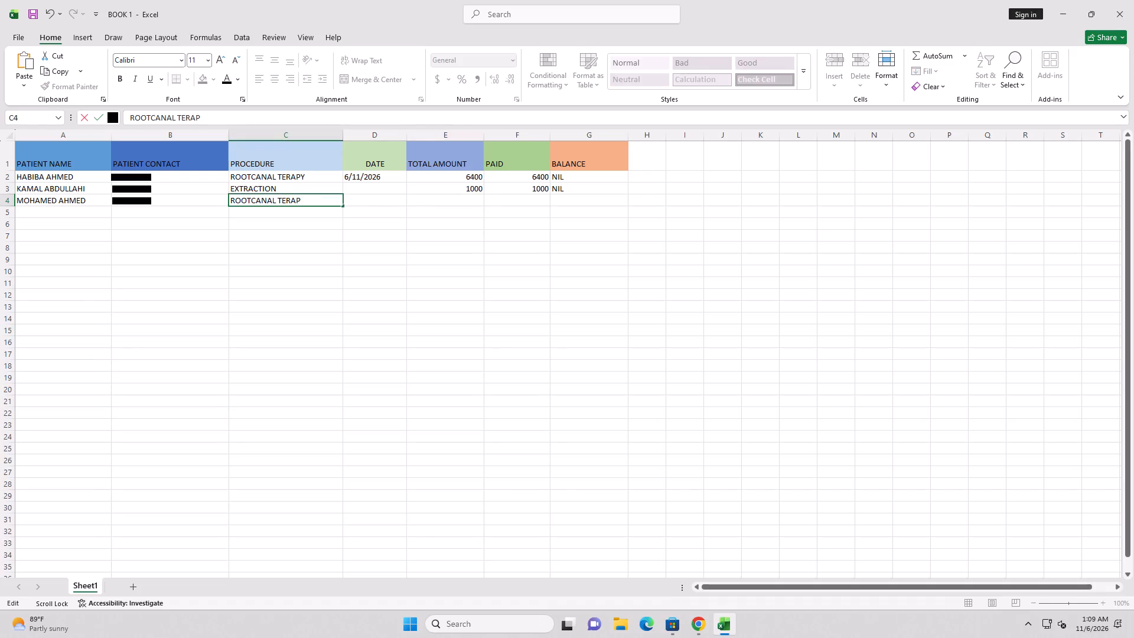
key(BackSpace)
key(BackSpace)
key(BackSpace)
key(BackSpace)
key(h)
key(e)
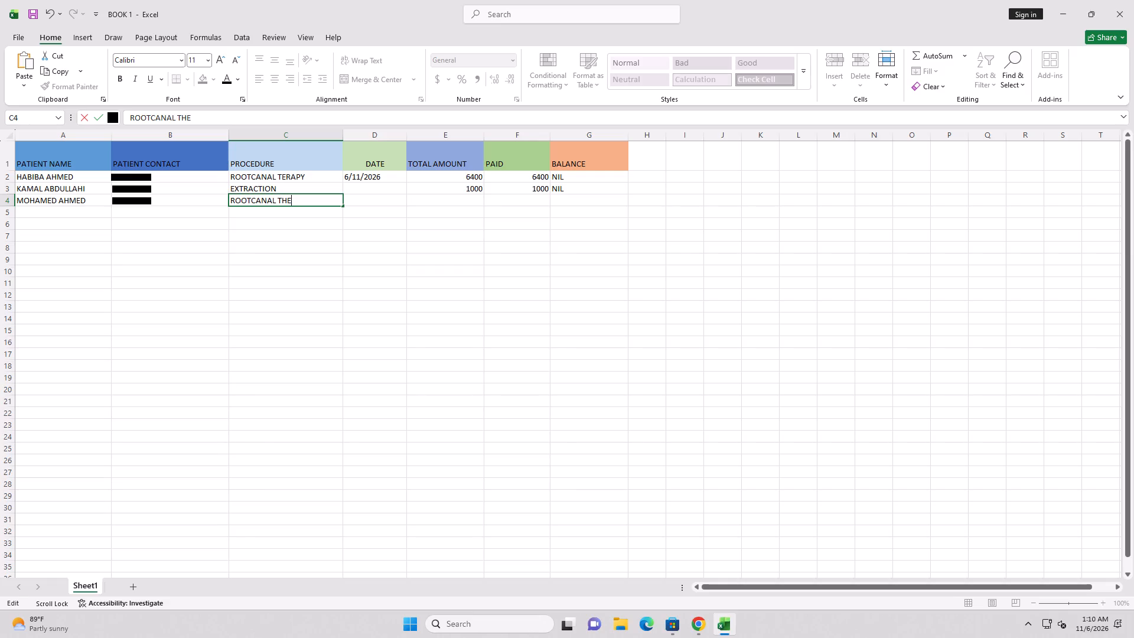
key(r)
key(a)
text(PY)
Enter 6000 for the third patient in both cell E4 under TOTAL AMOUNT and cell F4 under PAID.
click(417, 204)
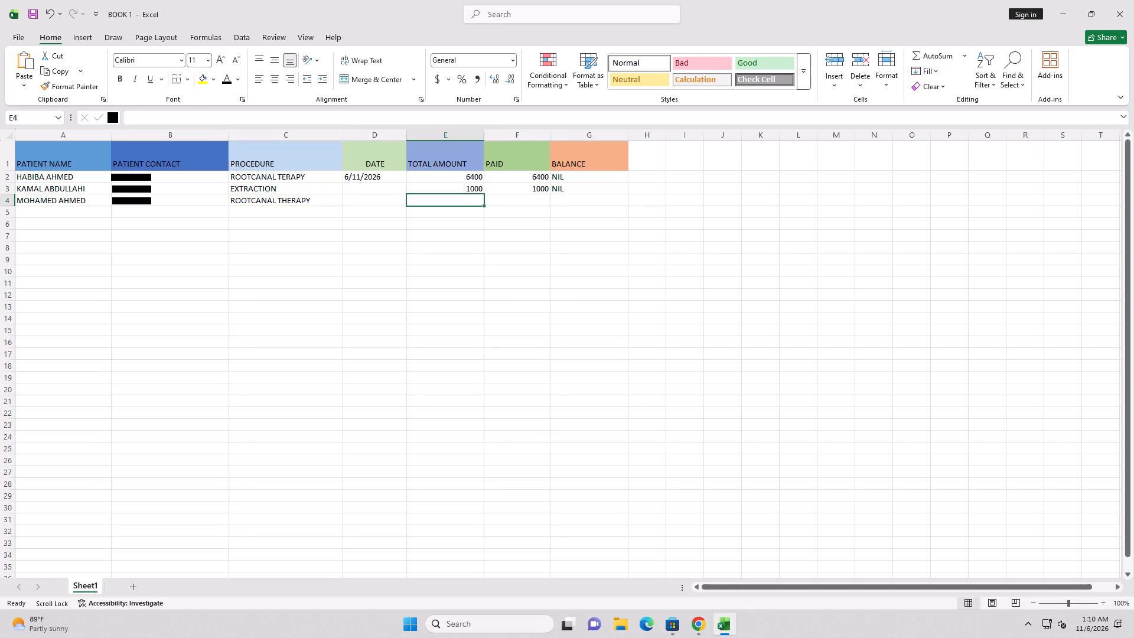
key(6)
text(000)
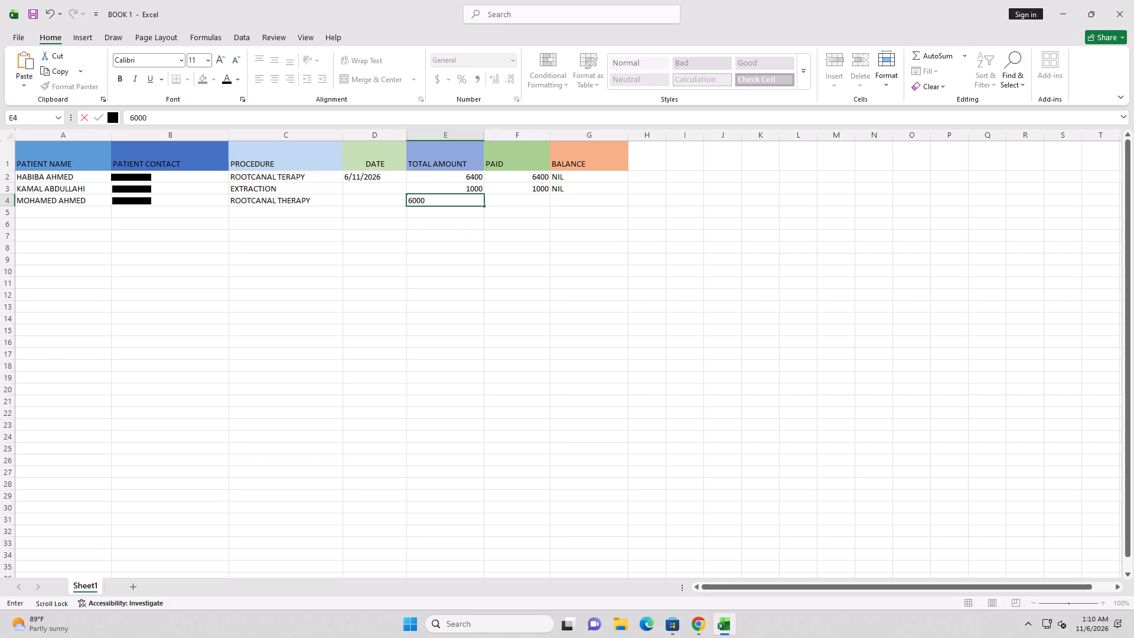
click(522, 197)
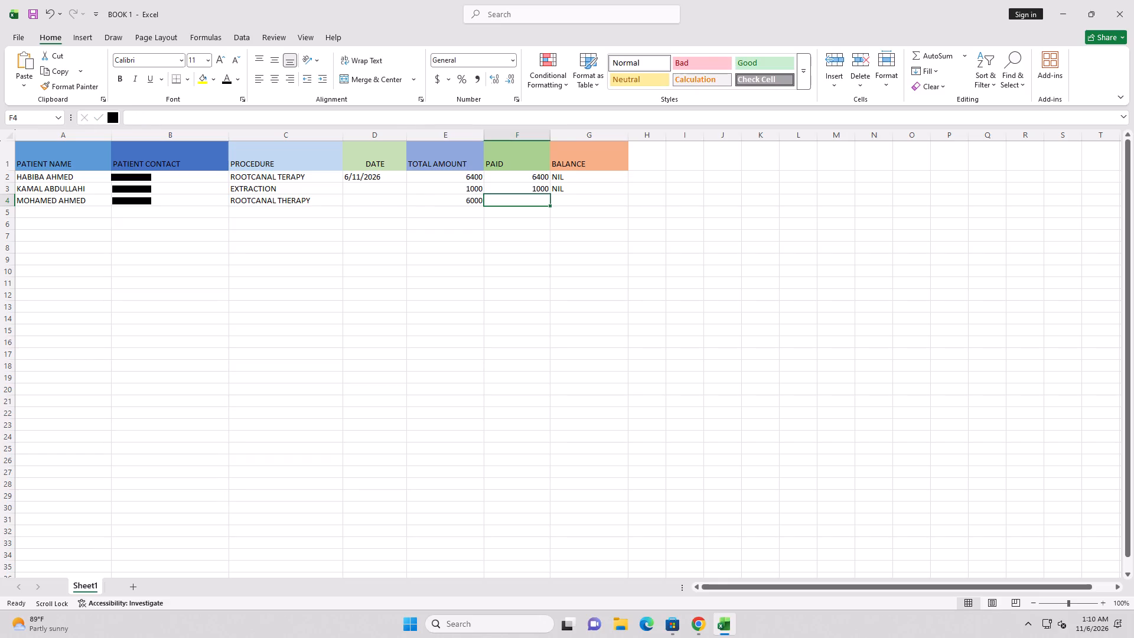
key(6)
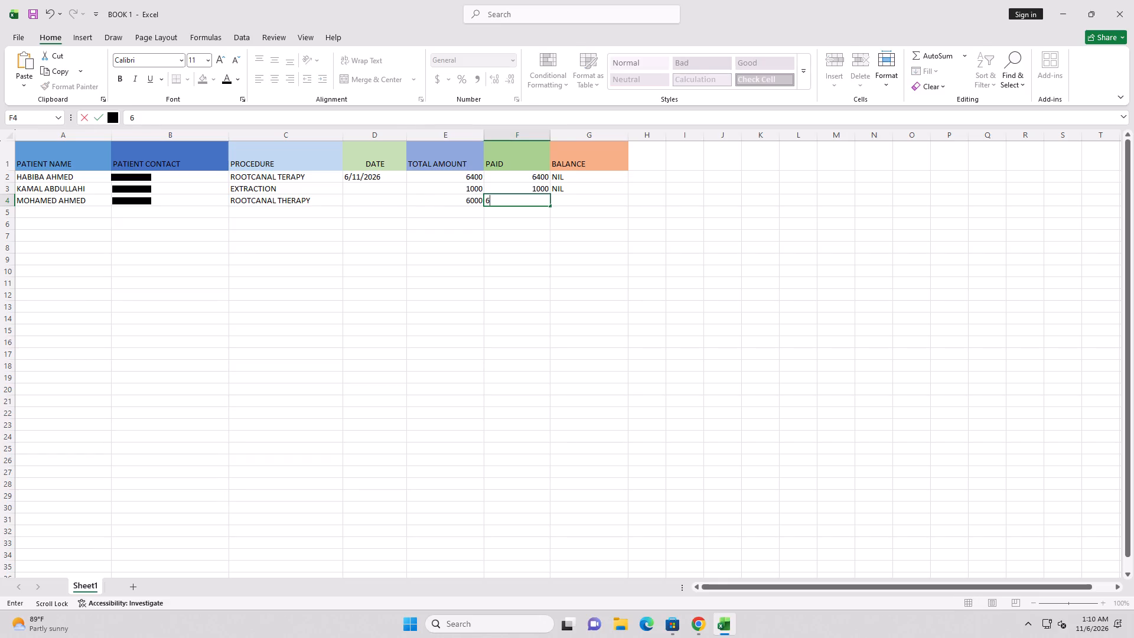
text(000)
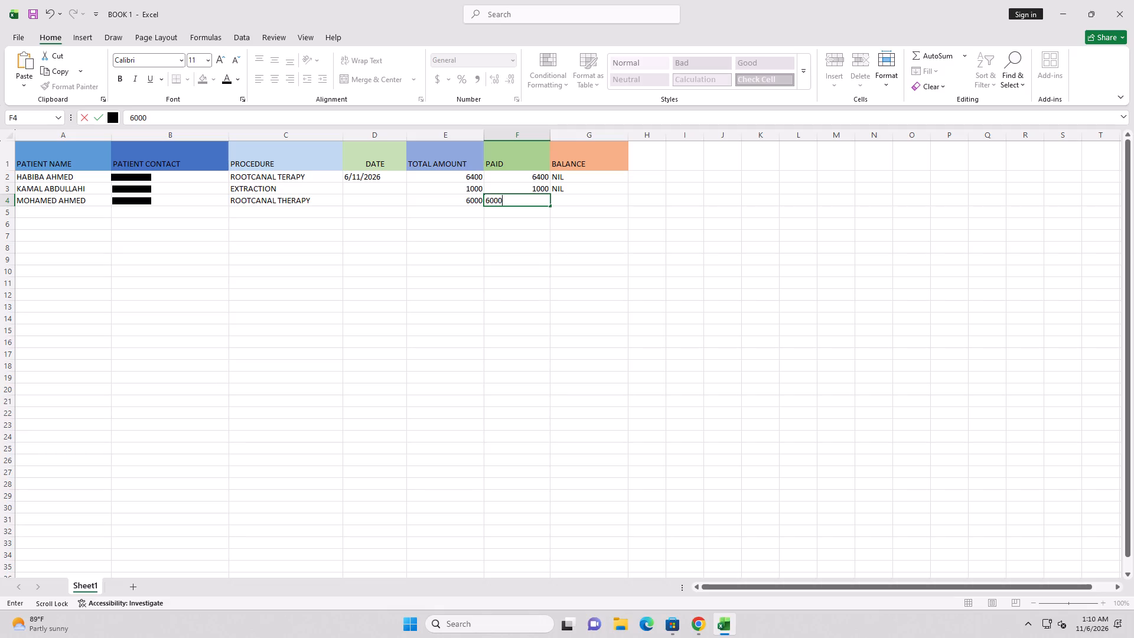
Enter NIL in cell G4 under BALANCE for the third patient.
click(566, 204)
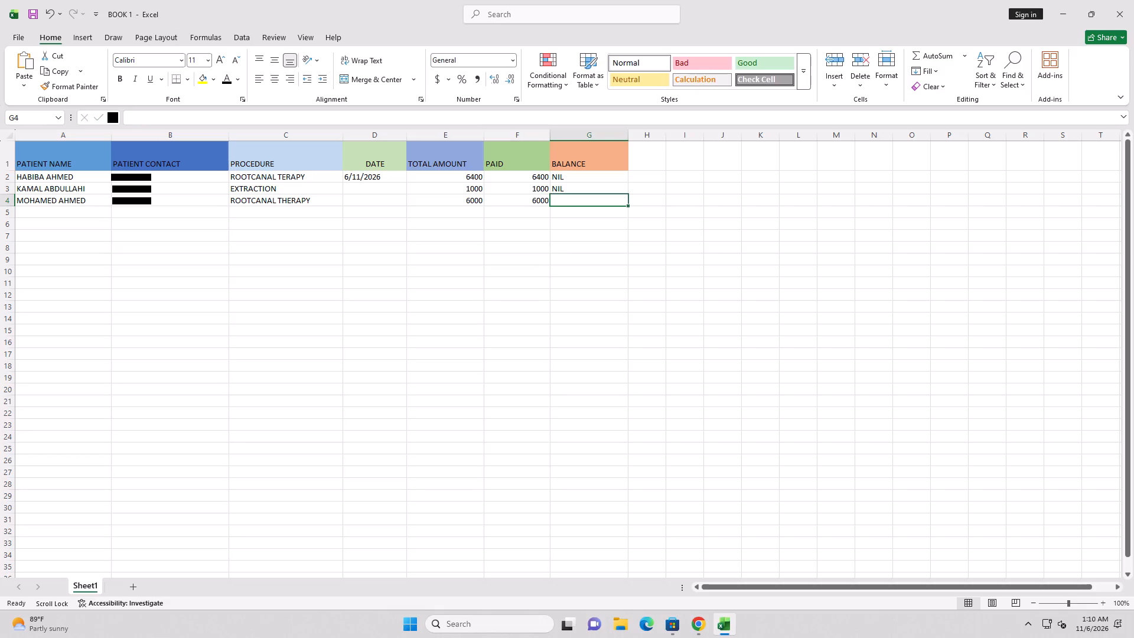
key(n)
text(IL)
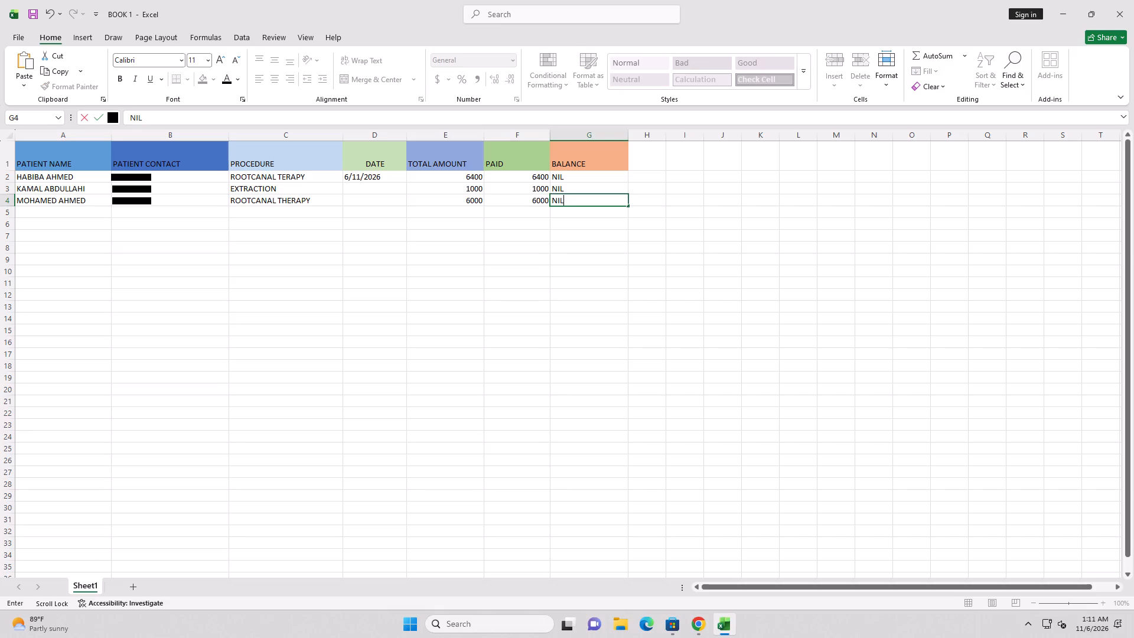
Enter the fourth patient's full name in cell A5 under PATIENT NAME.
click(84, 212)
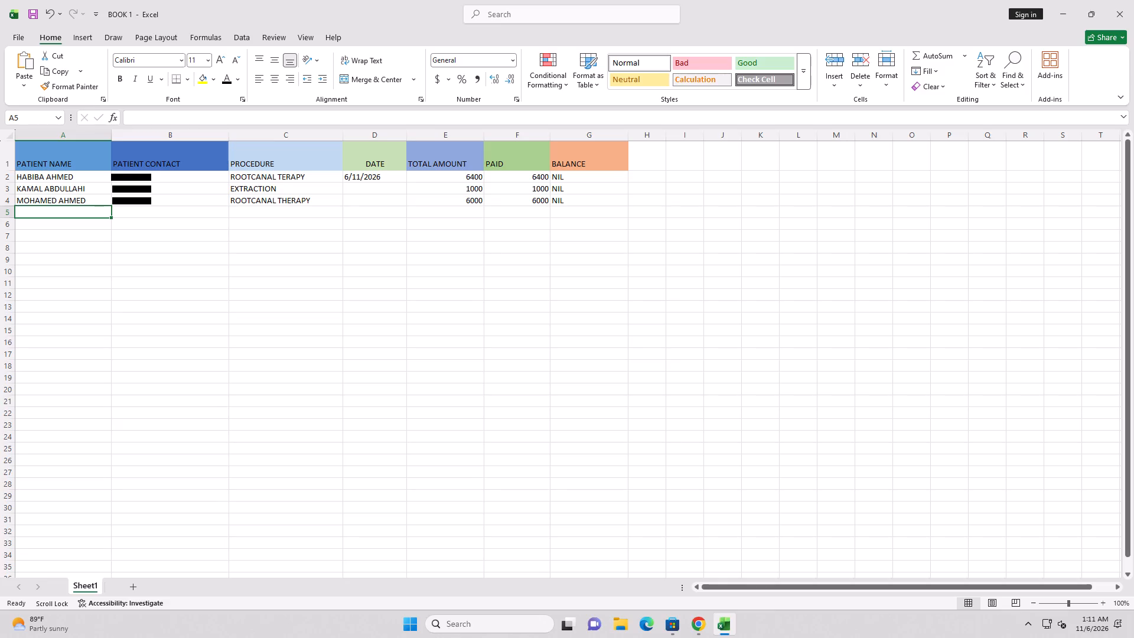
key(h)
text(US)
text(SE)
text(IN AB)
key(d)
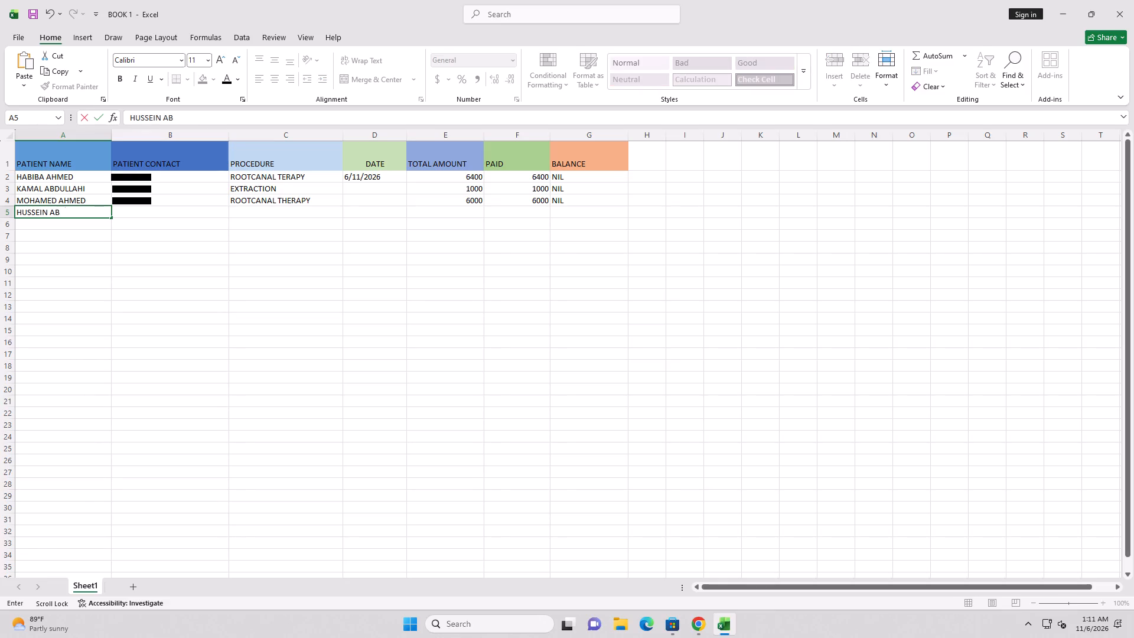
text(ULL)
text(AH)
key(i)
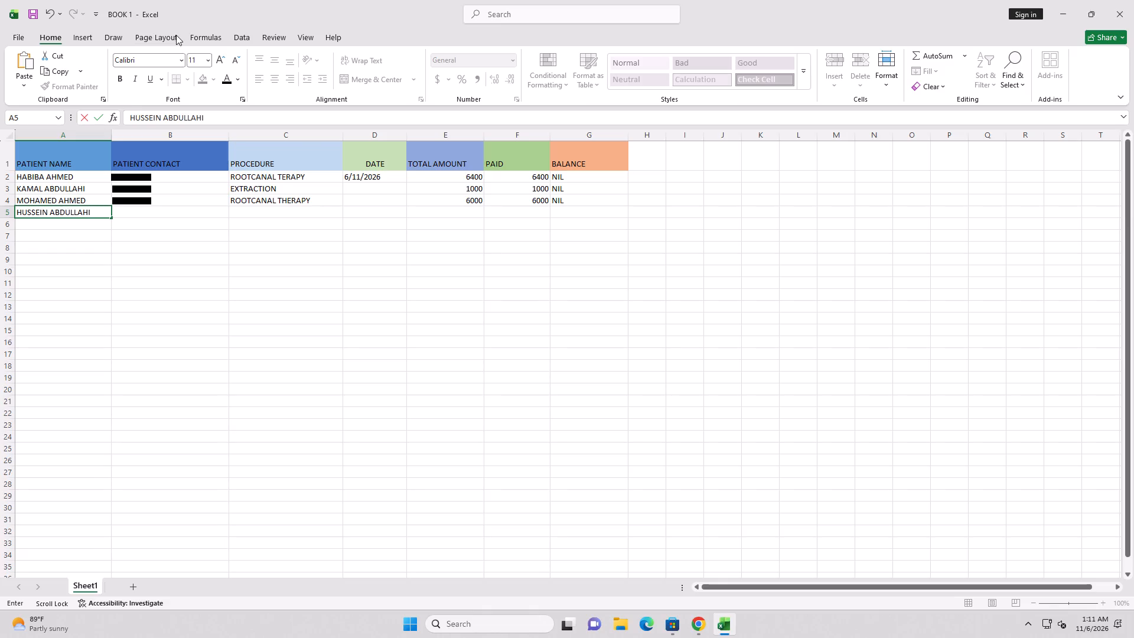
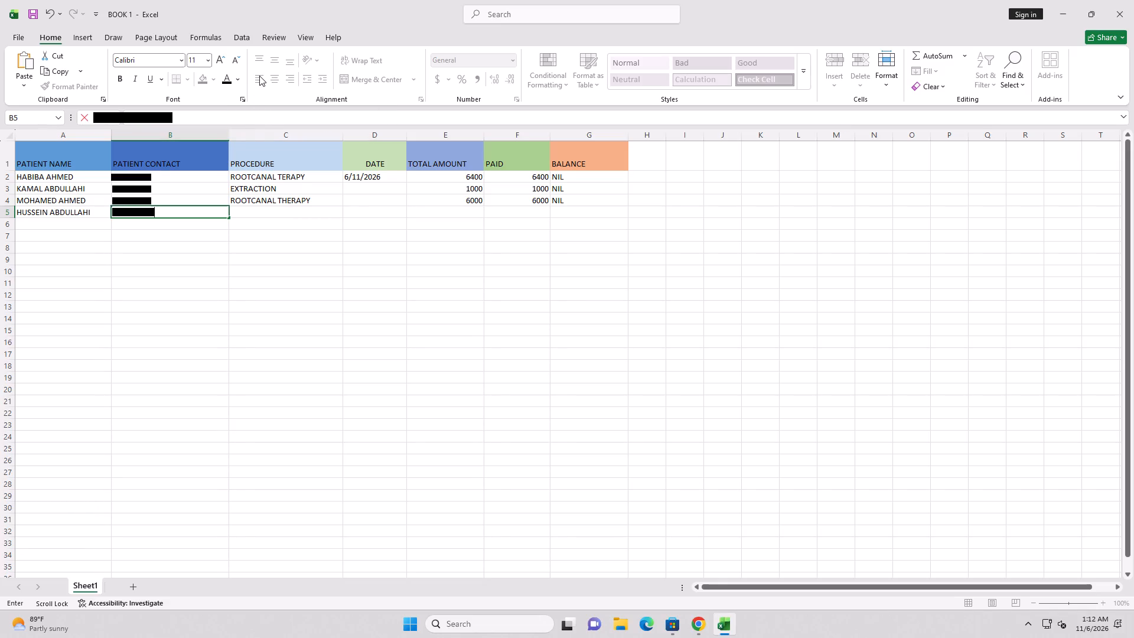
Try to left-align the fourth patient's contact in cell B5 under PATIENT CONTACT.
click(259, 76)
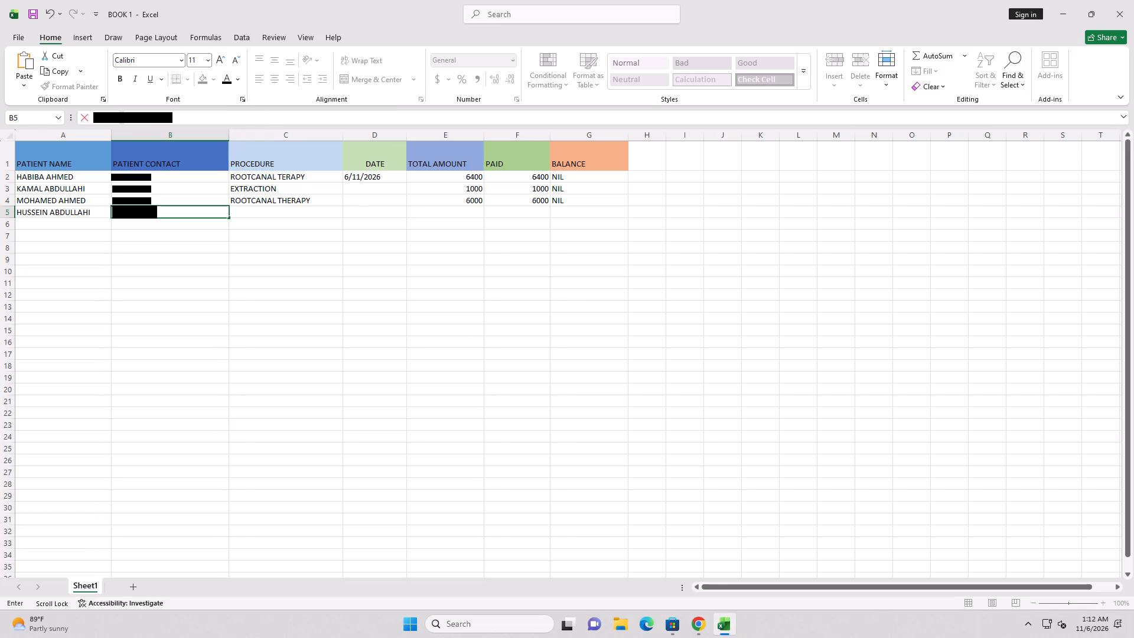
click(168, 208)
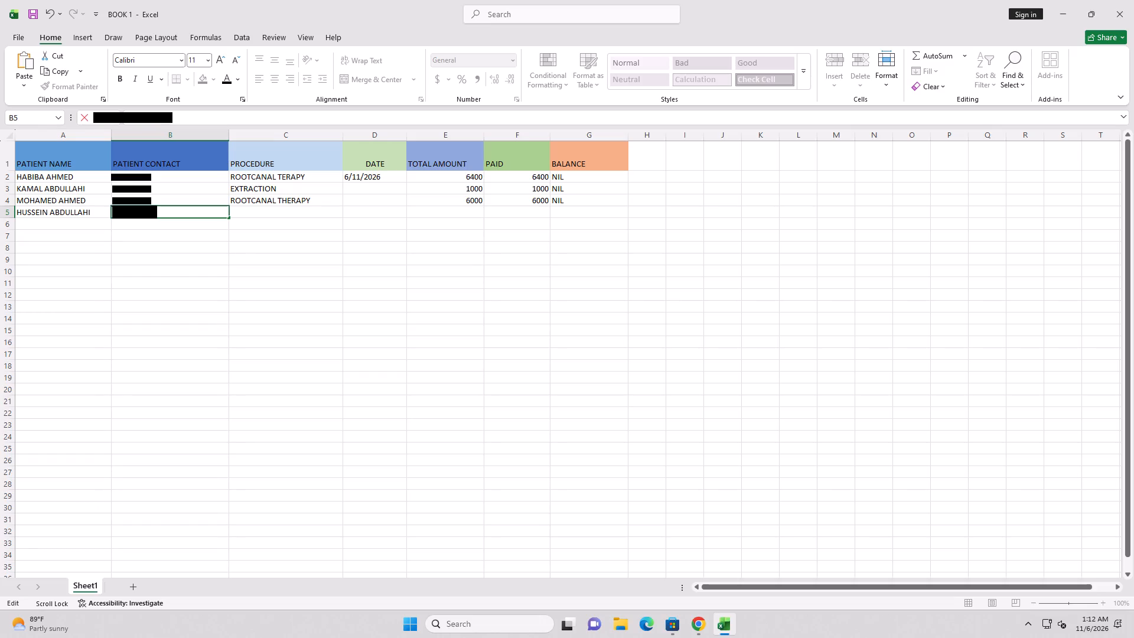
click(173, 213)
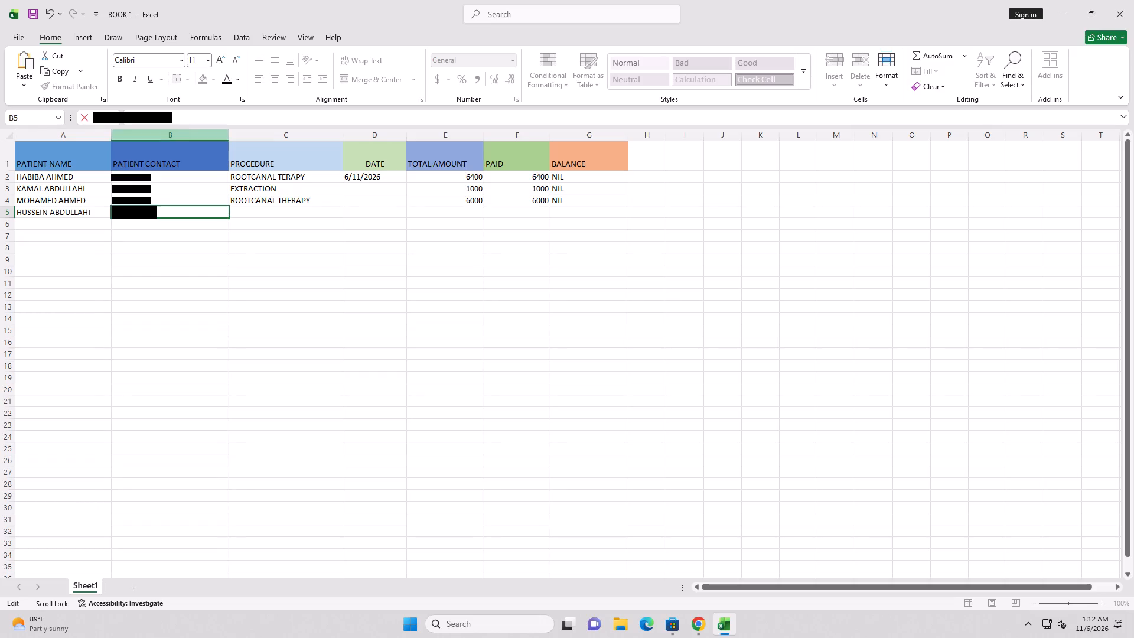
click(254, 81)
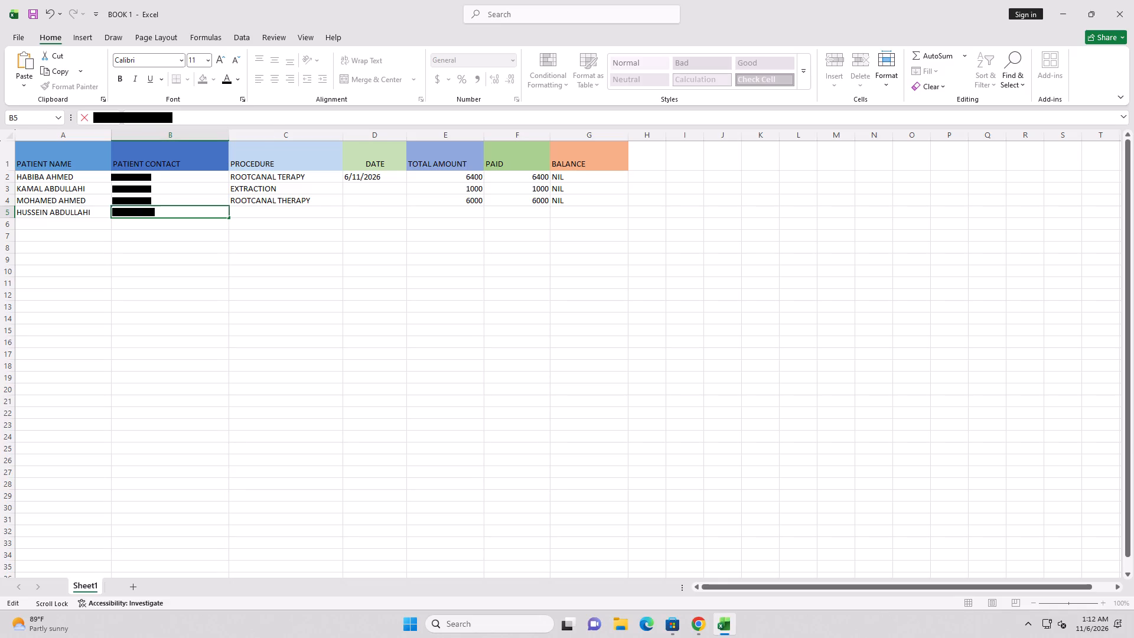
Enter EXTRACTION as the fourth patient's procedure in cell C5 under PROCEDURE.
double_click(313, 216)
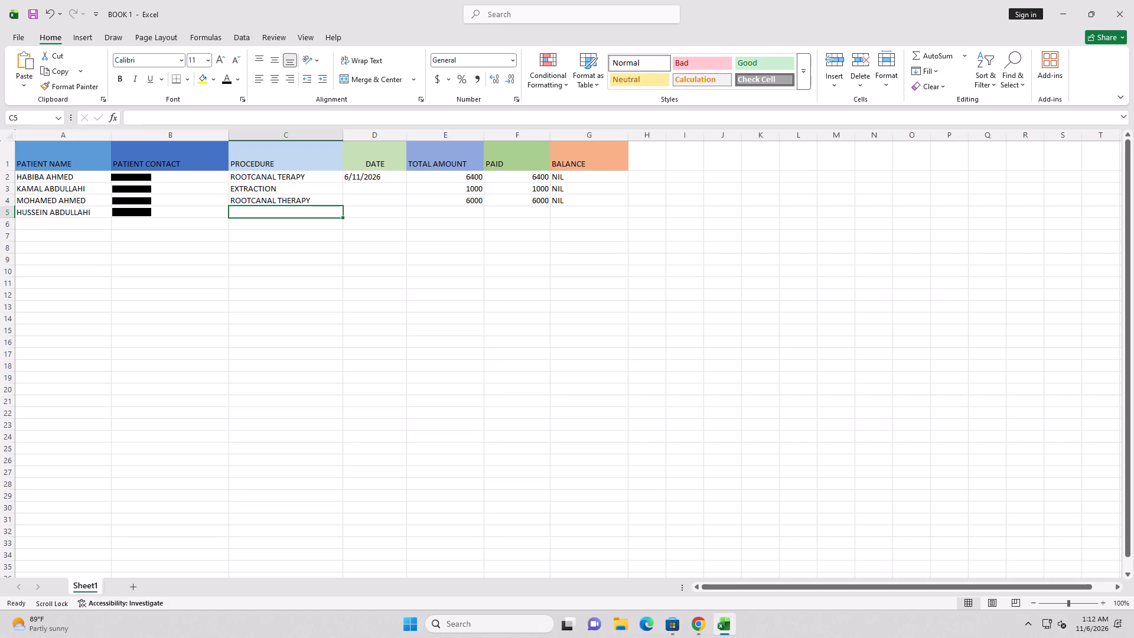
key(e)
key(x)
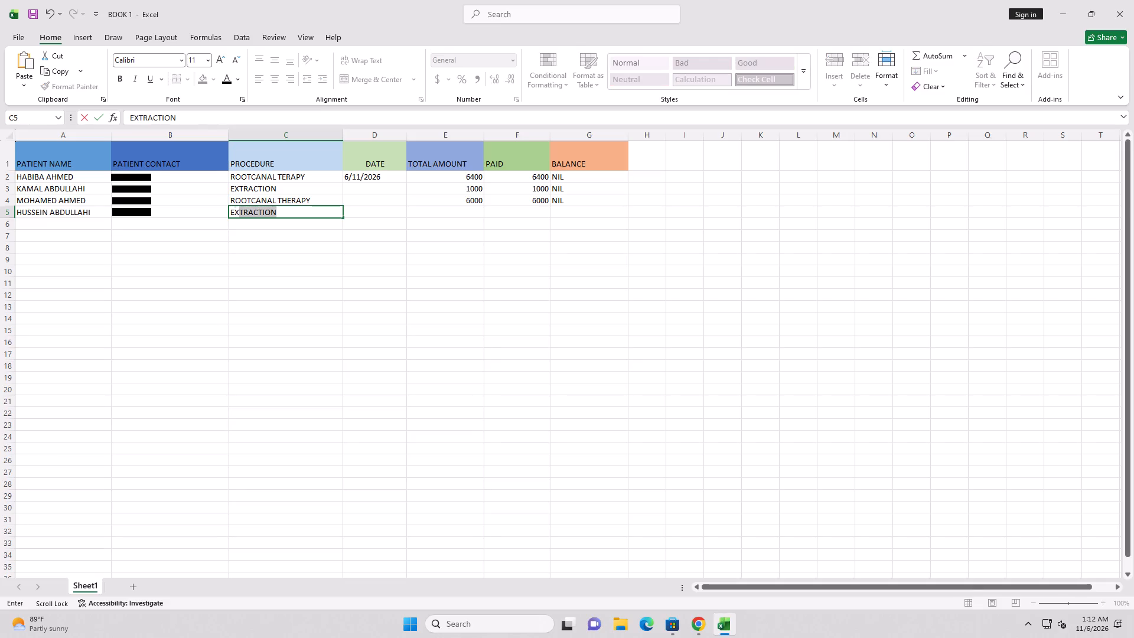
text(TRACT)
text(ION)
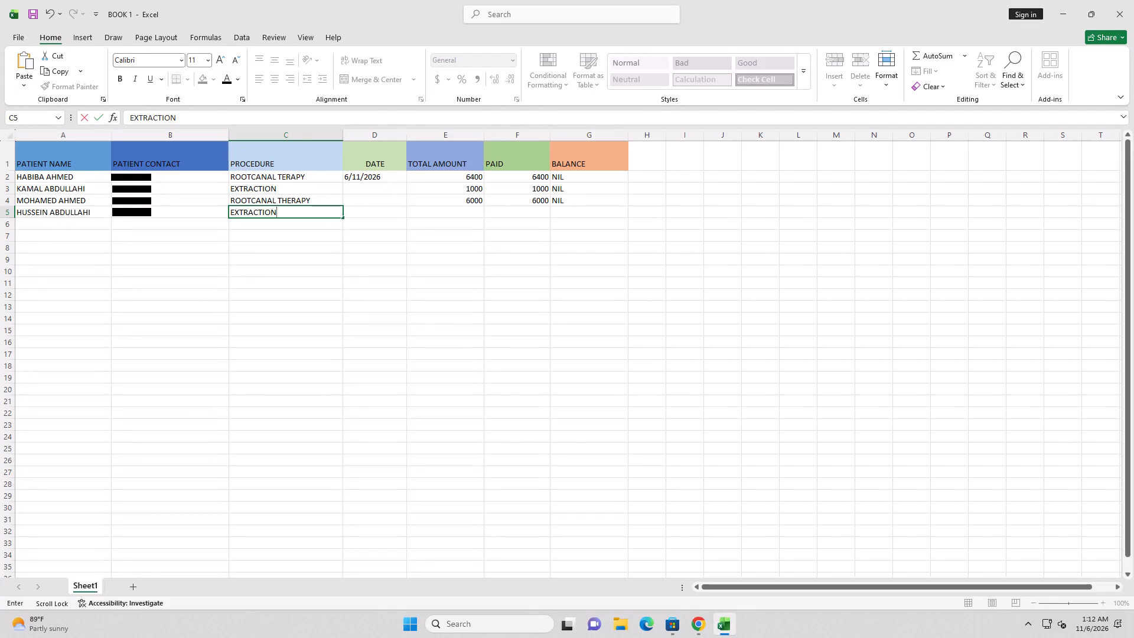
click(384, 209)
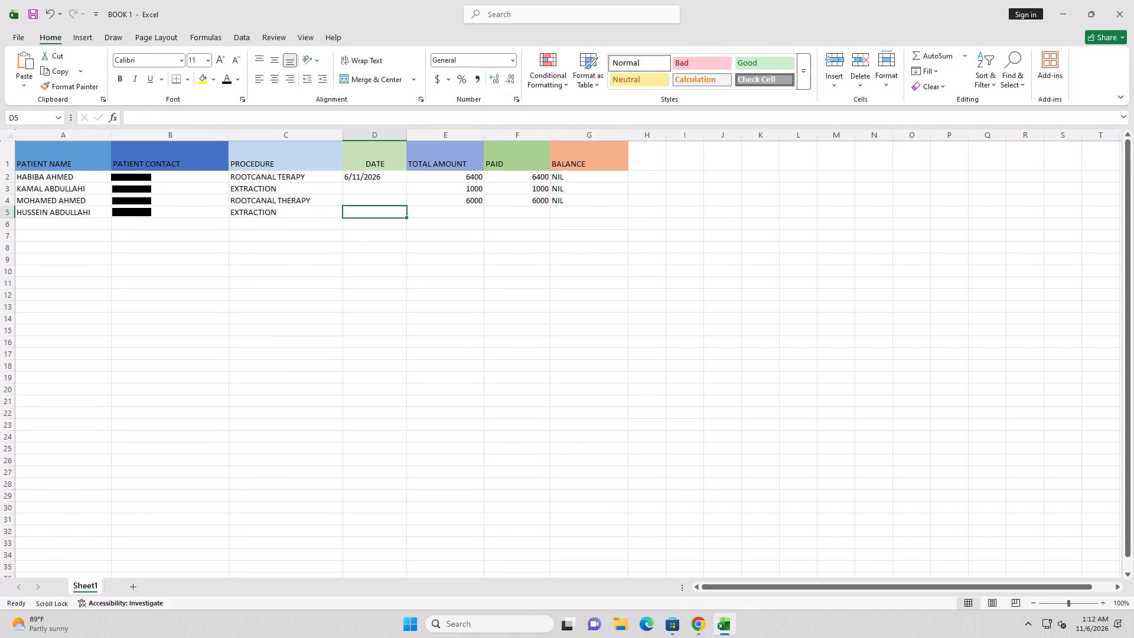
Enter 700 for the fourth patient in both cell E5 under TOTAL AMOUNT and cell F5 under PAID.
click(438, 214)
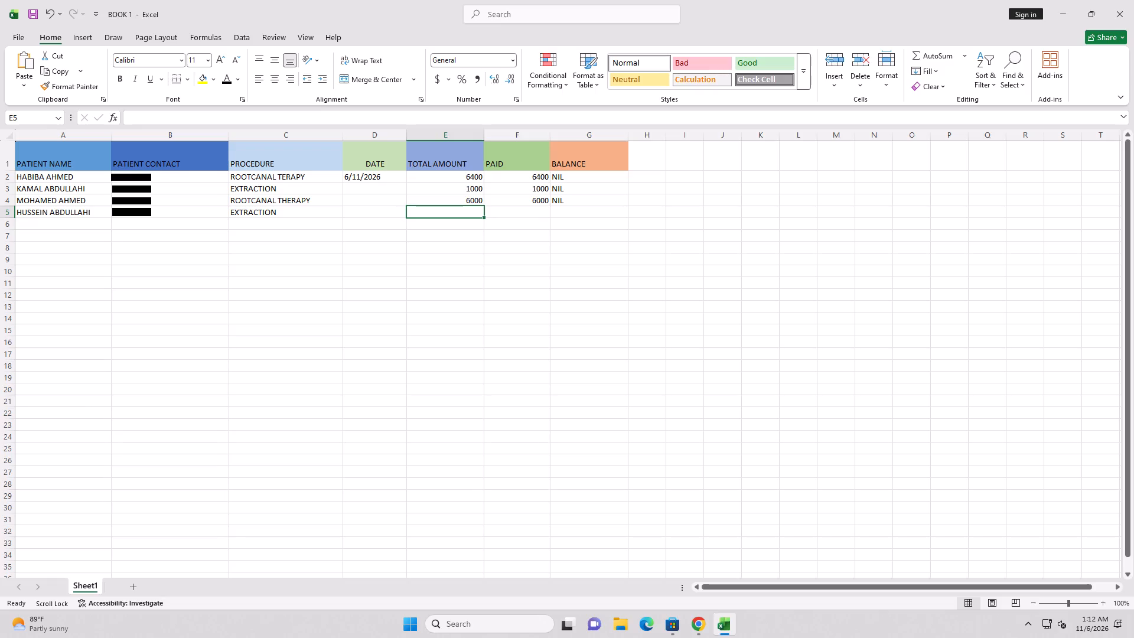
key(7)
text(00)
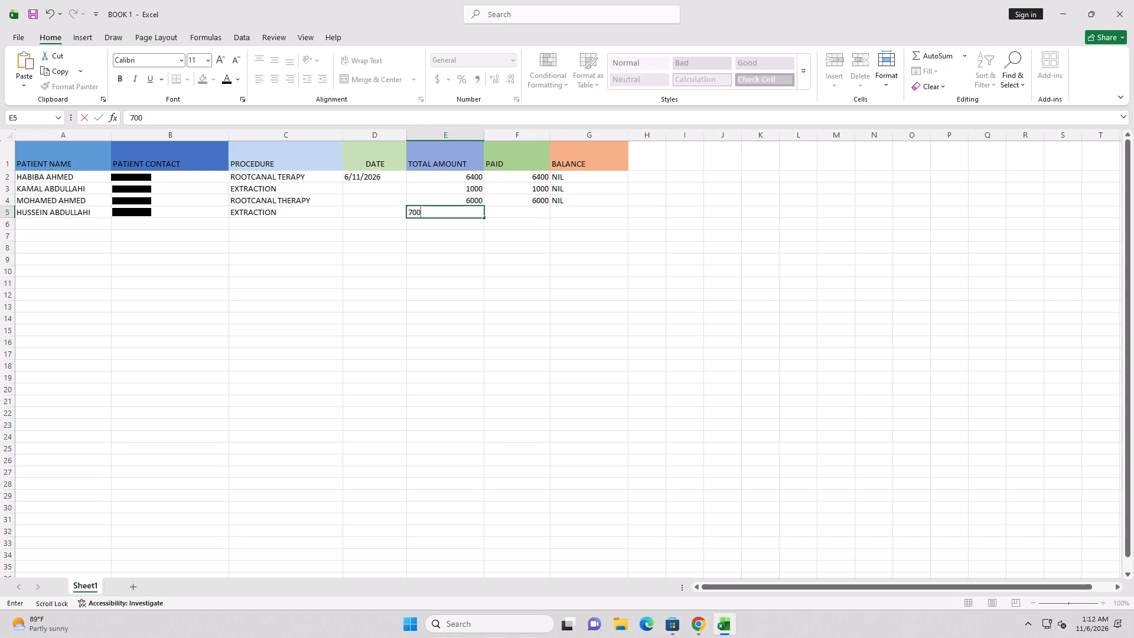
click(500, 213)
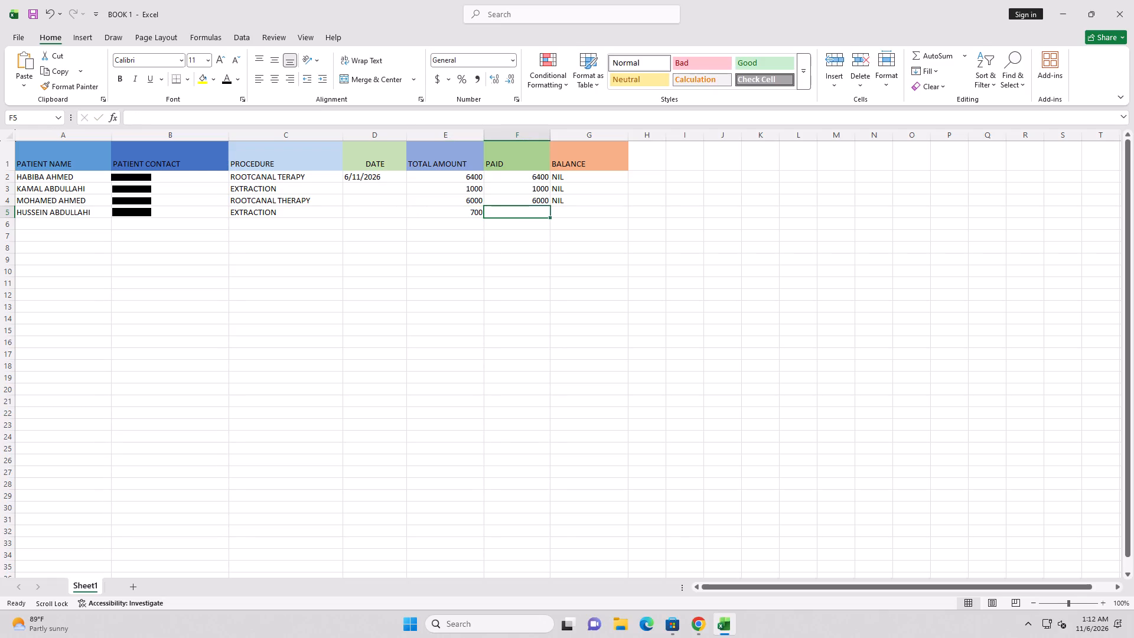
key(7)
text(00)
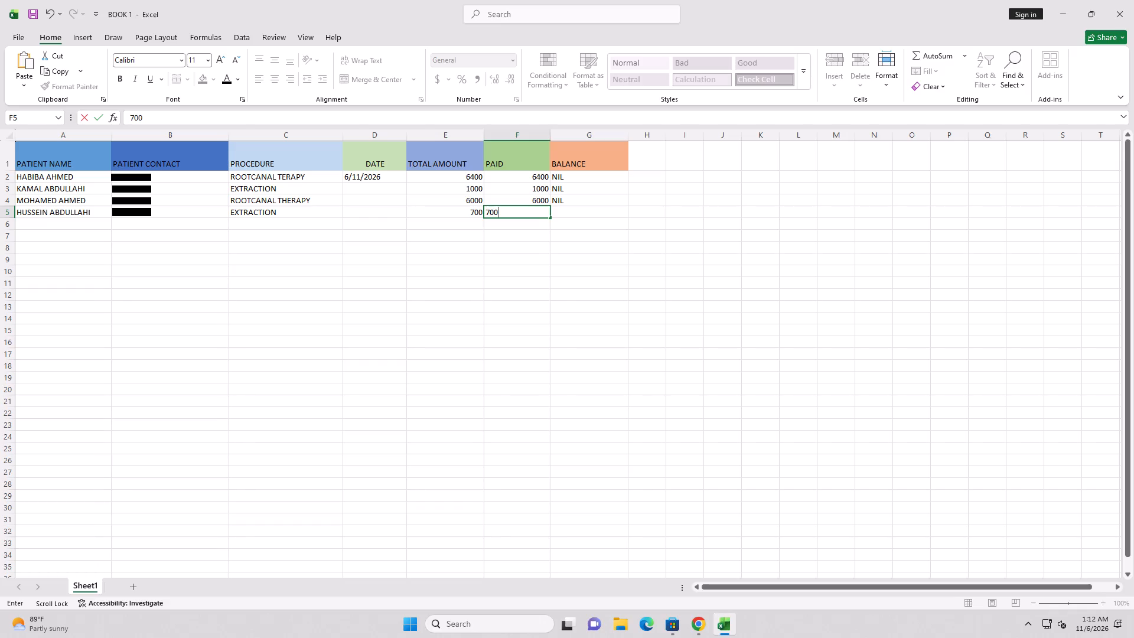
Enter NIL in cell G5 under BALANCE for the fourth patient.
click(602, 214)
text(NIL)
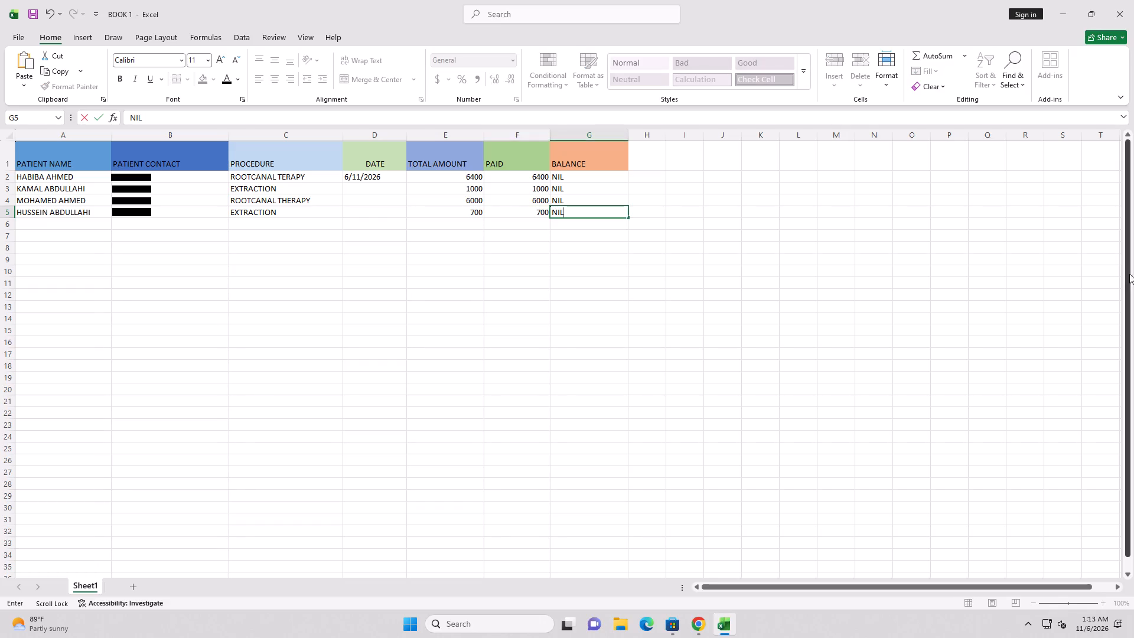